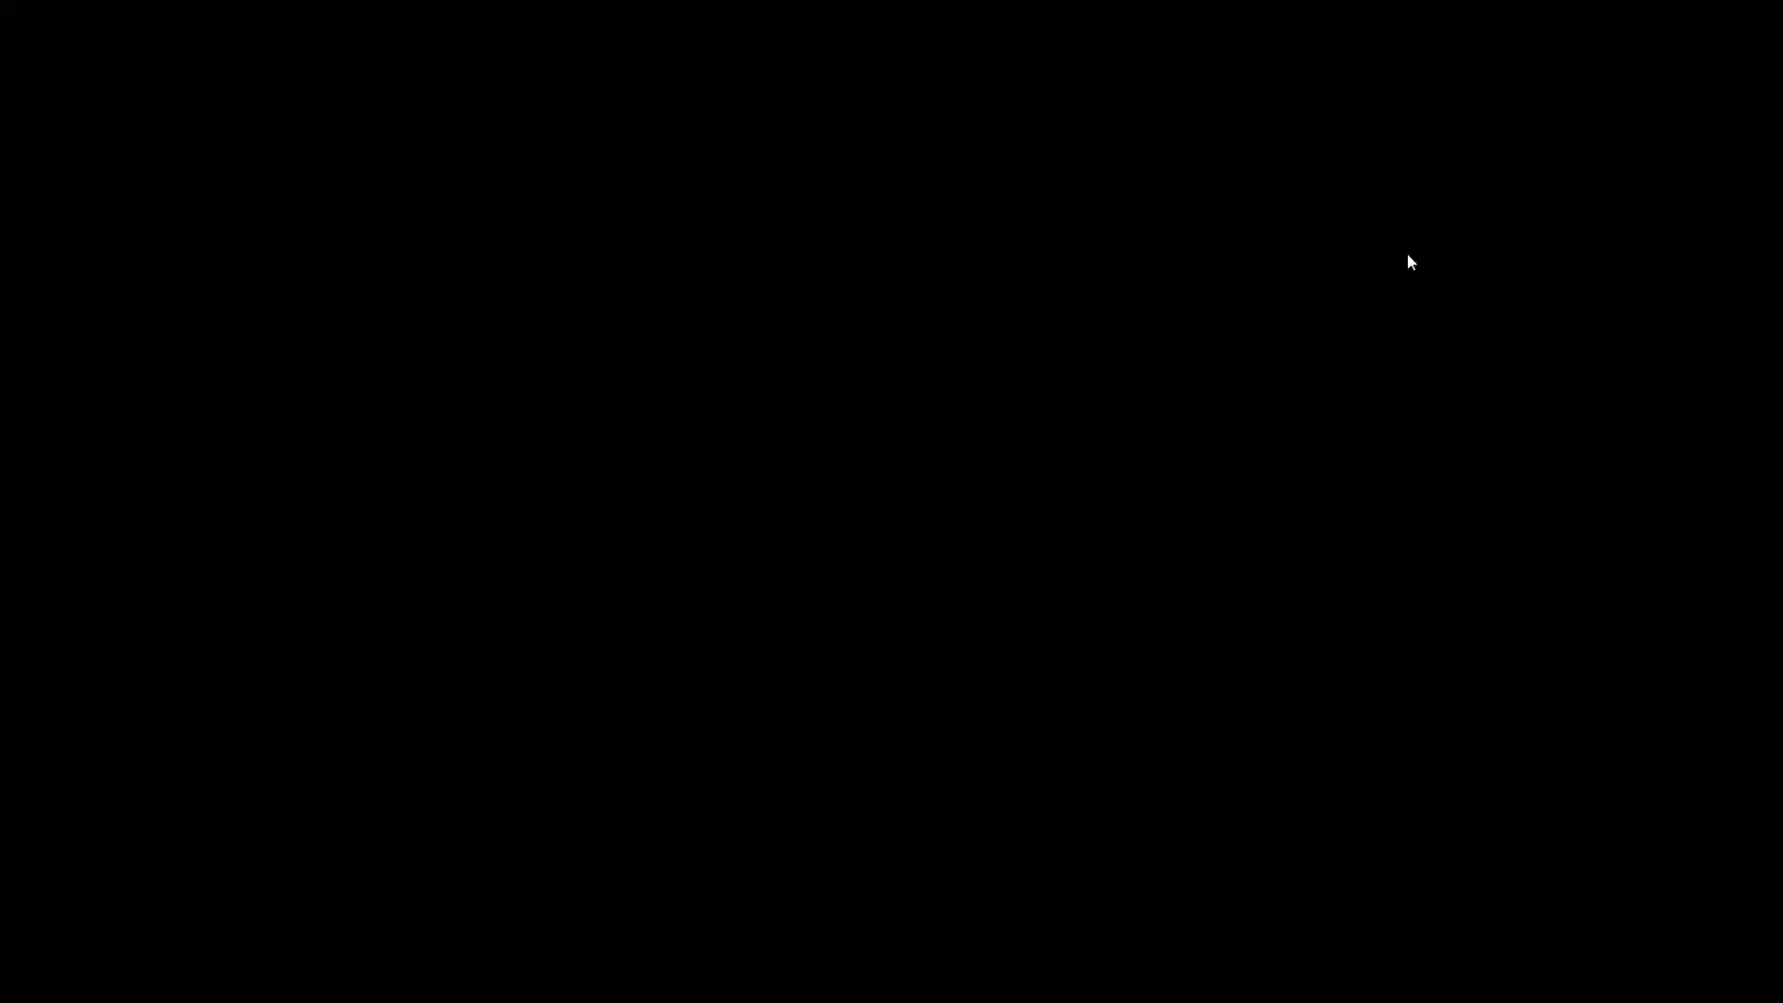
Reload the disconnected Hostinger callback page by agreeing to resubmit its form data.
left_click(1662, 266)
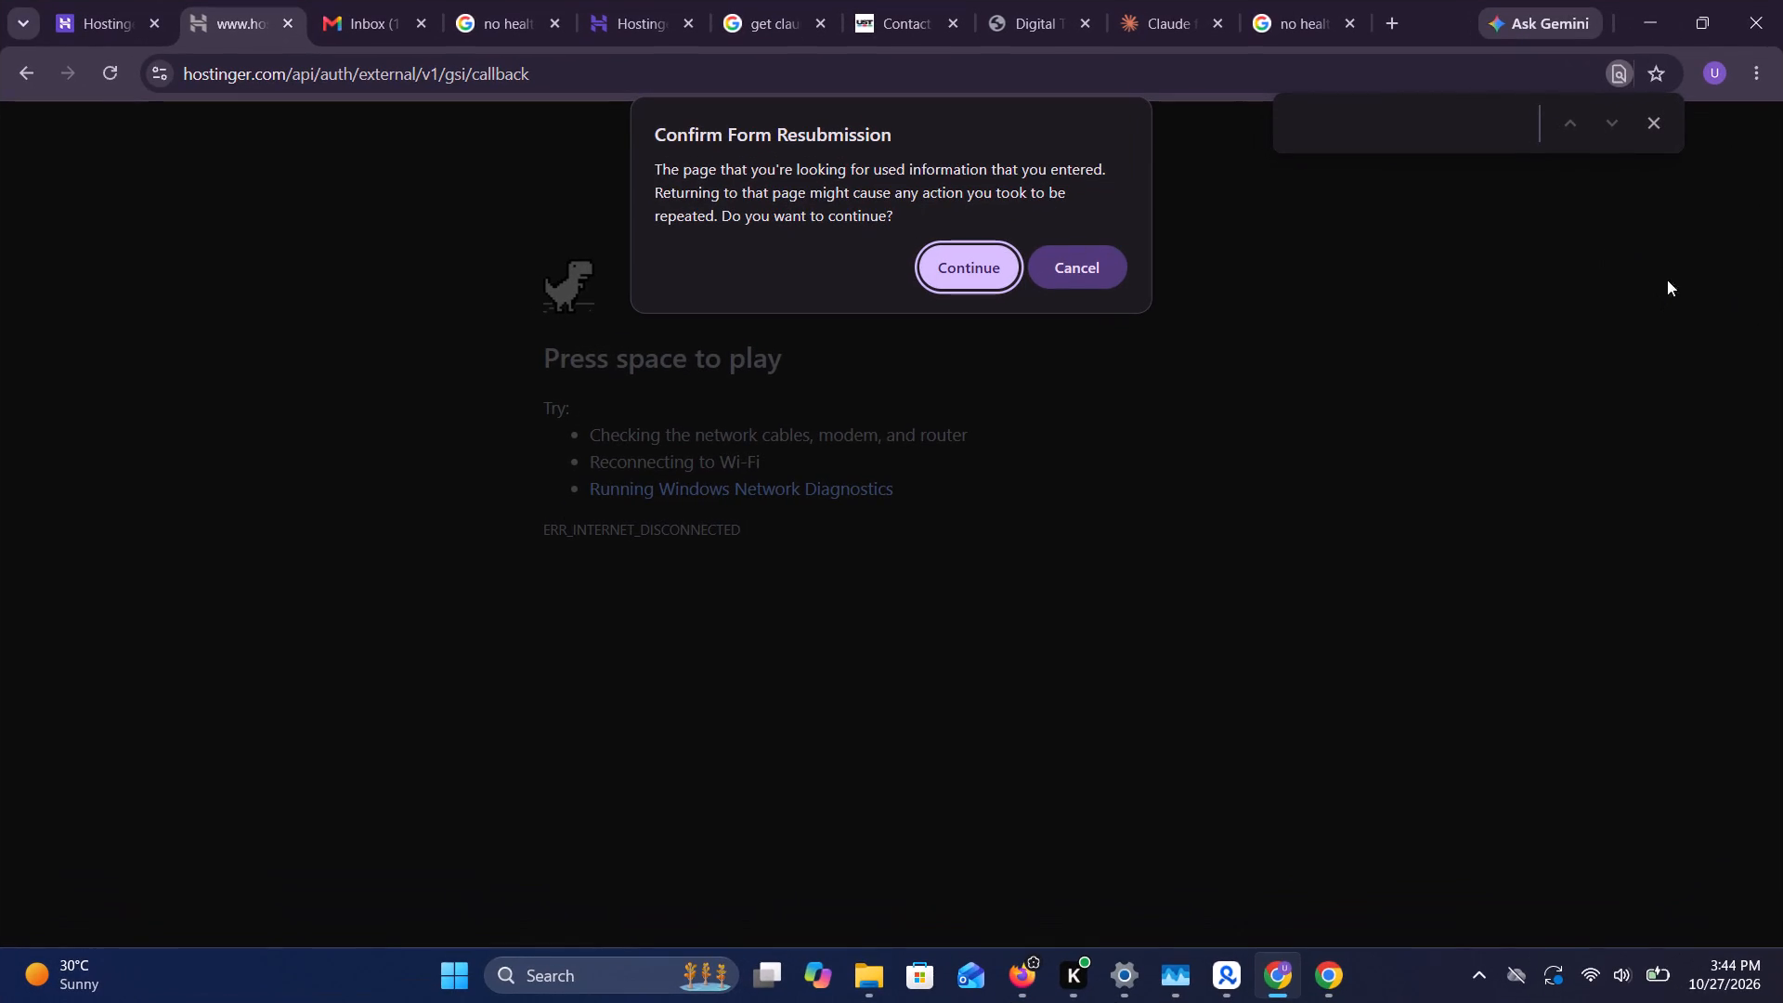
left_click(970, 272)
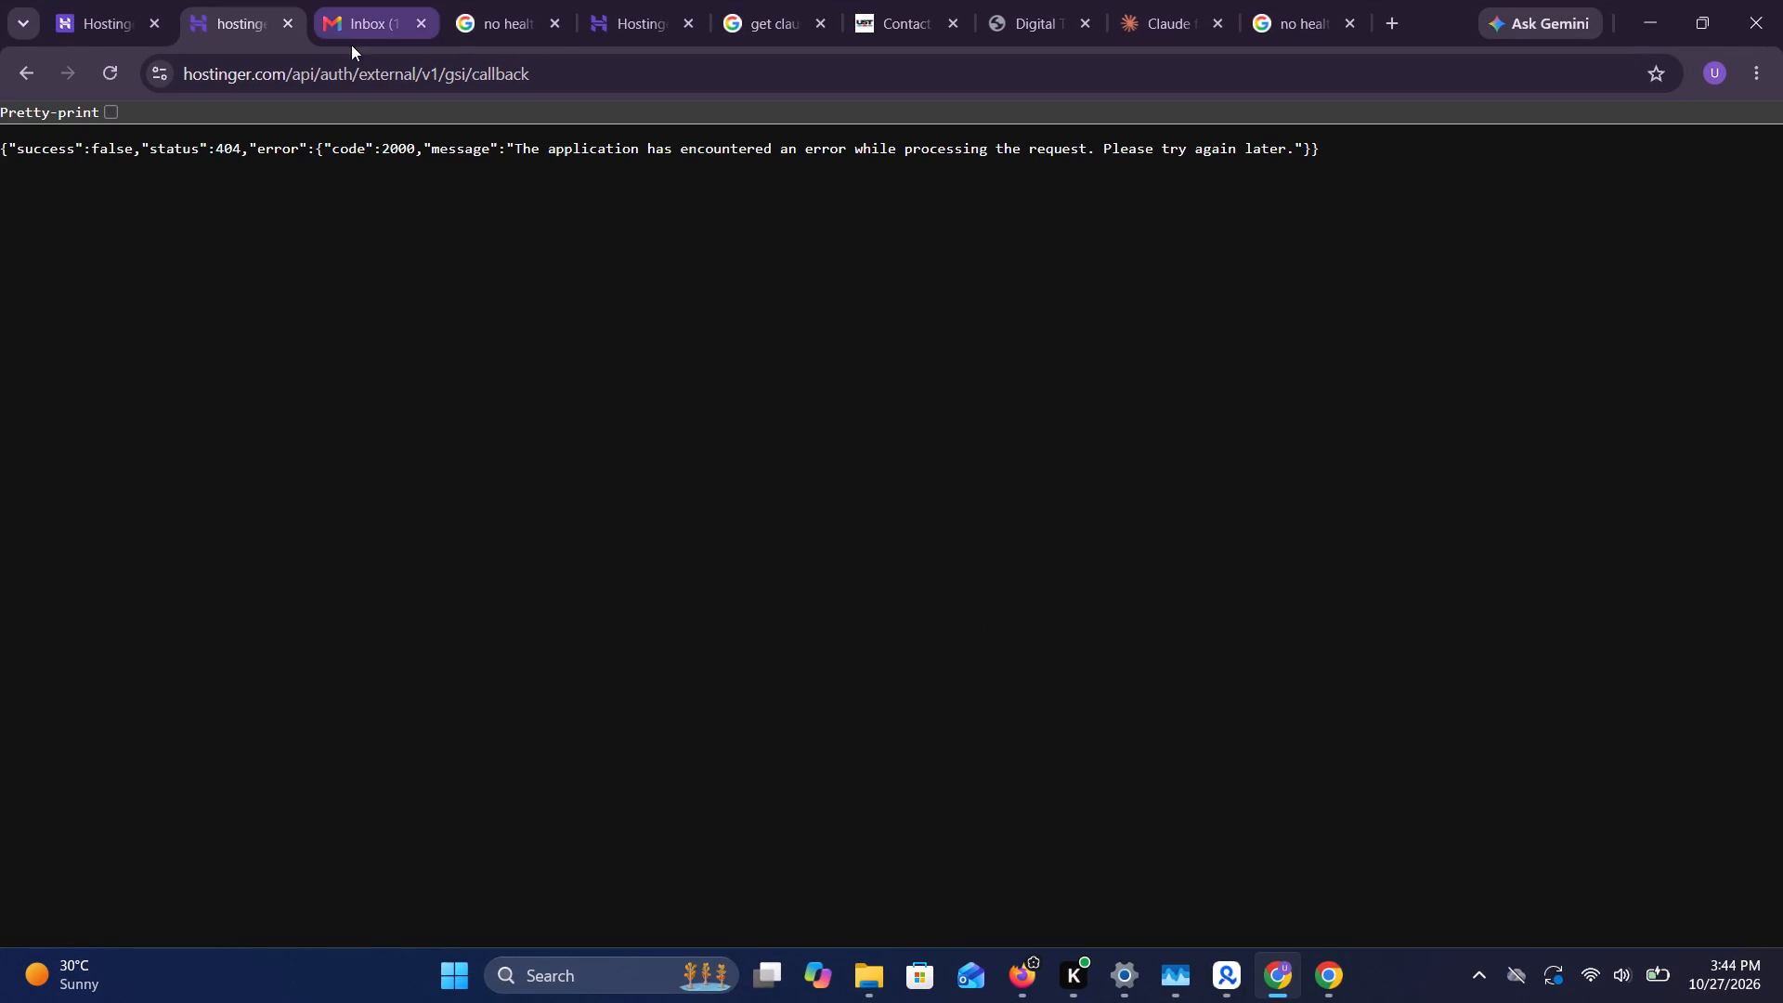
Select the full web address of the Hostinger callback page for editing.
left_click(301, 78)
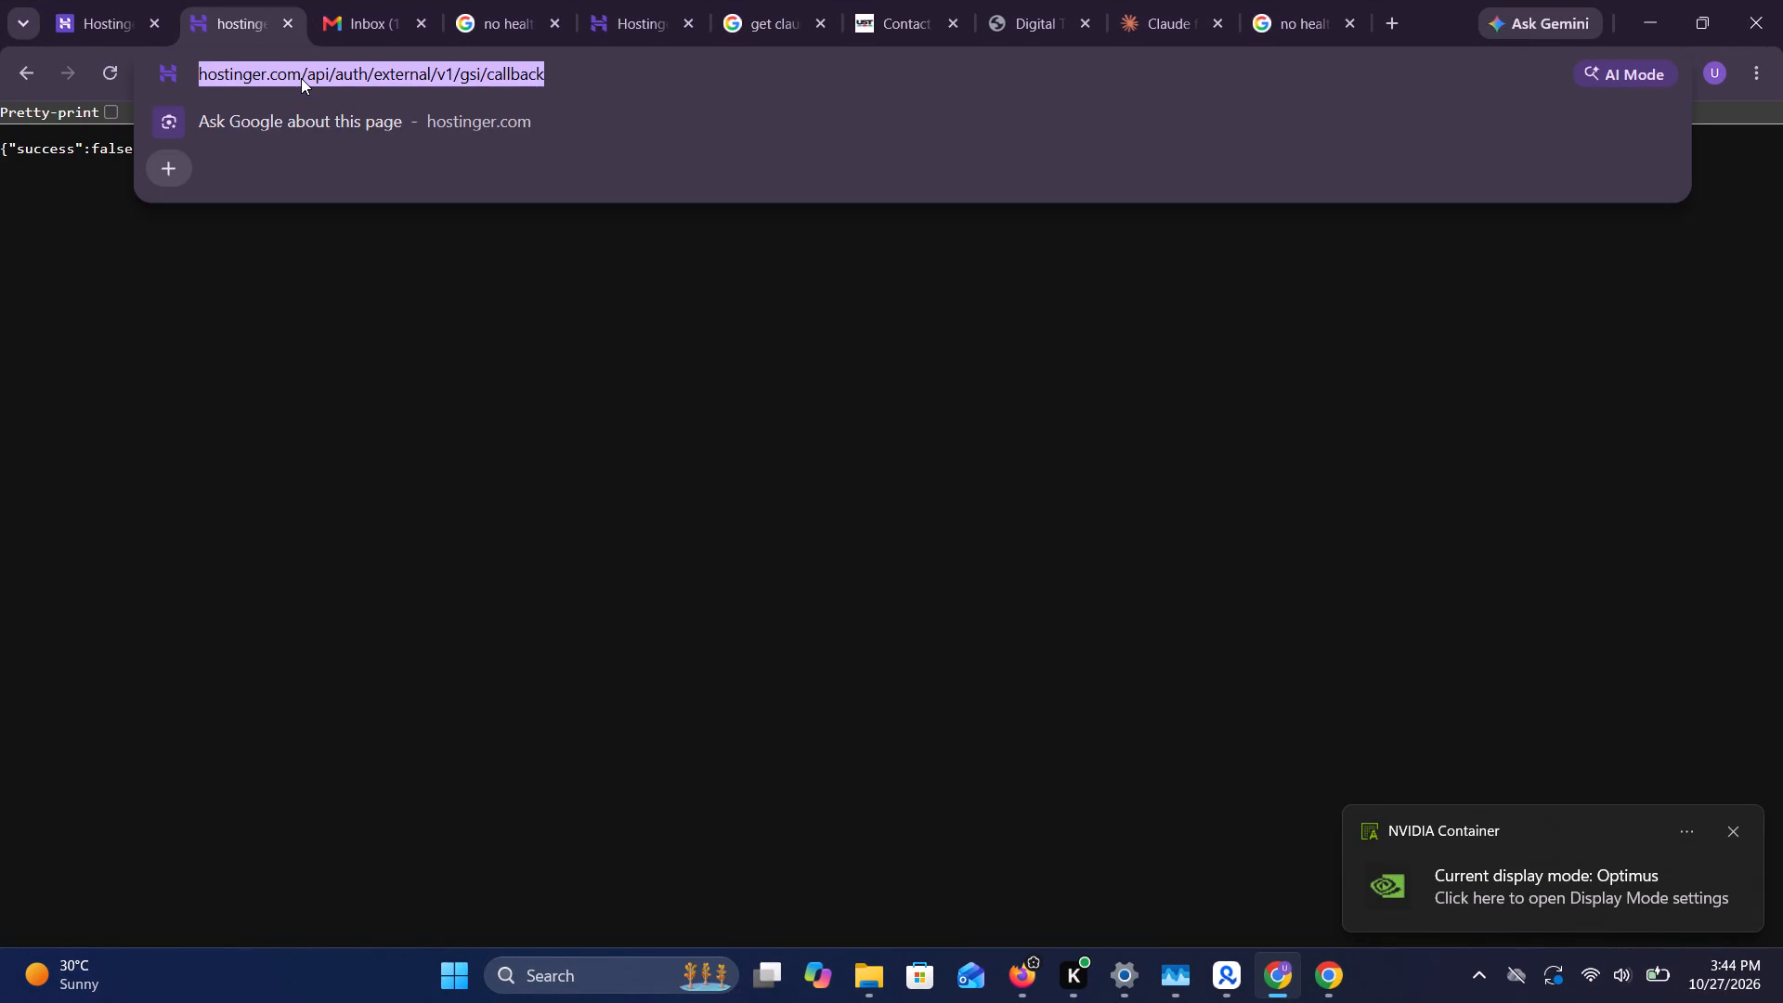
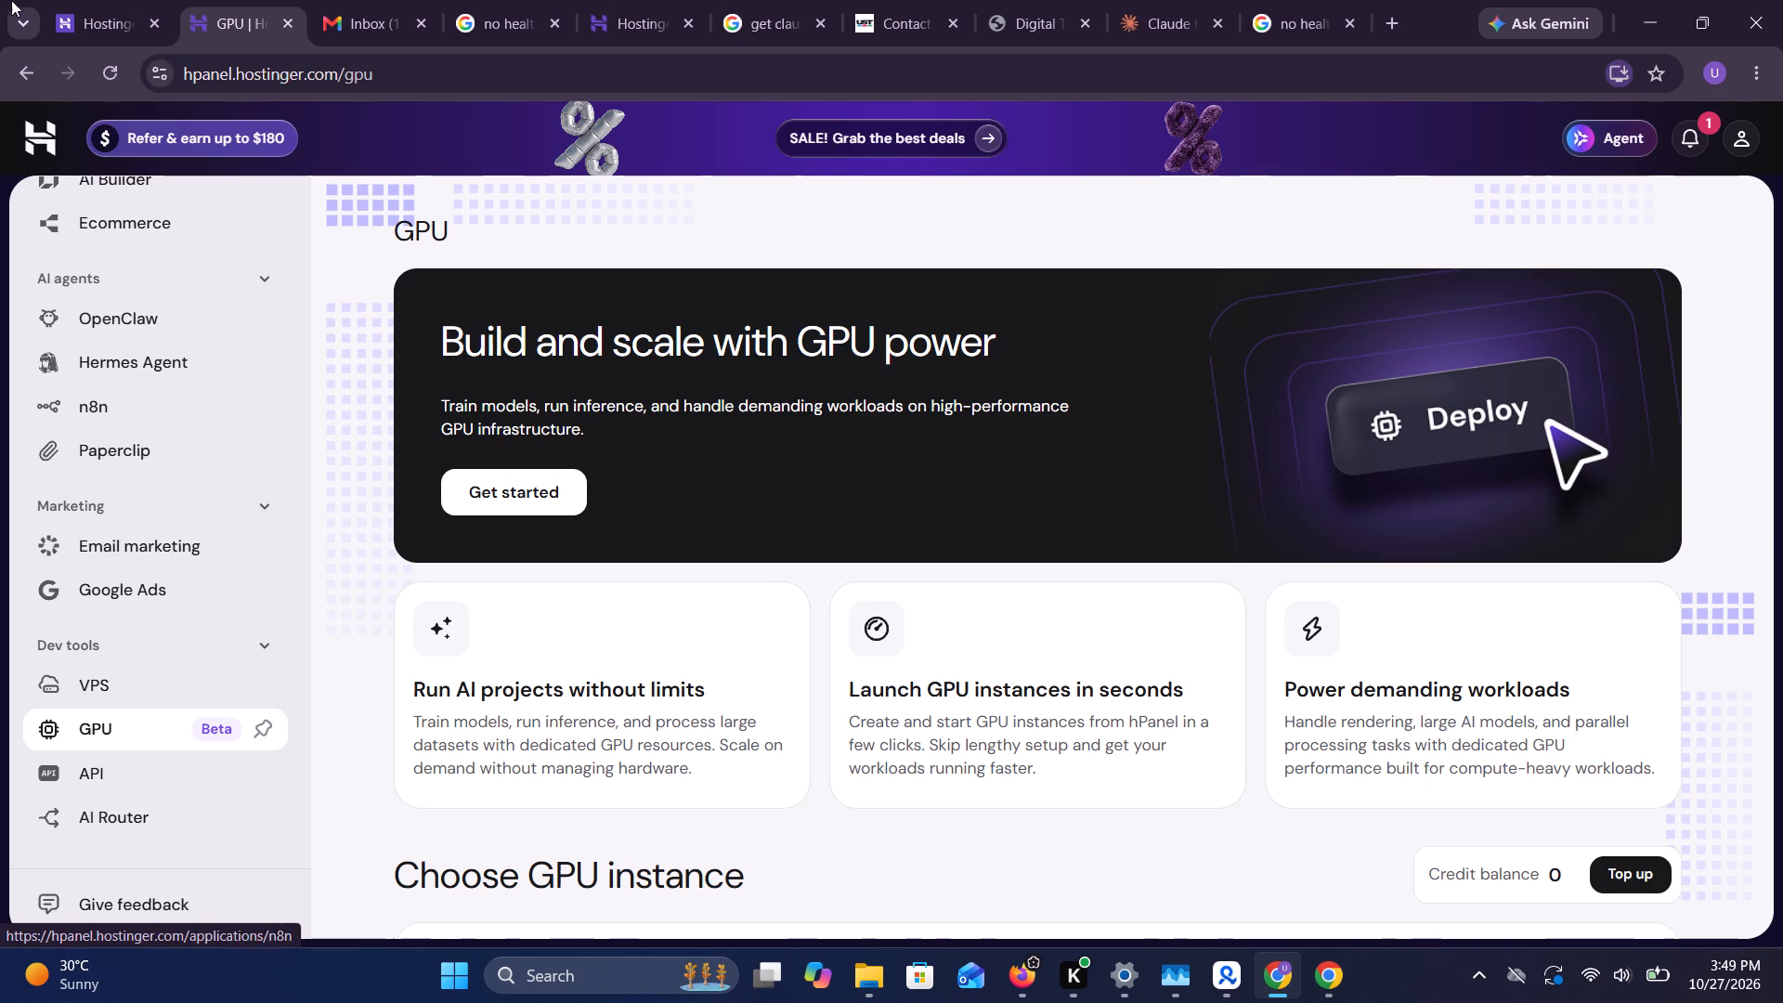
Expand the answer to "Can I install my own software?" in the questions below the GPU instance list.
scroll(454, 382, "down", 3)
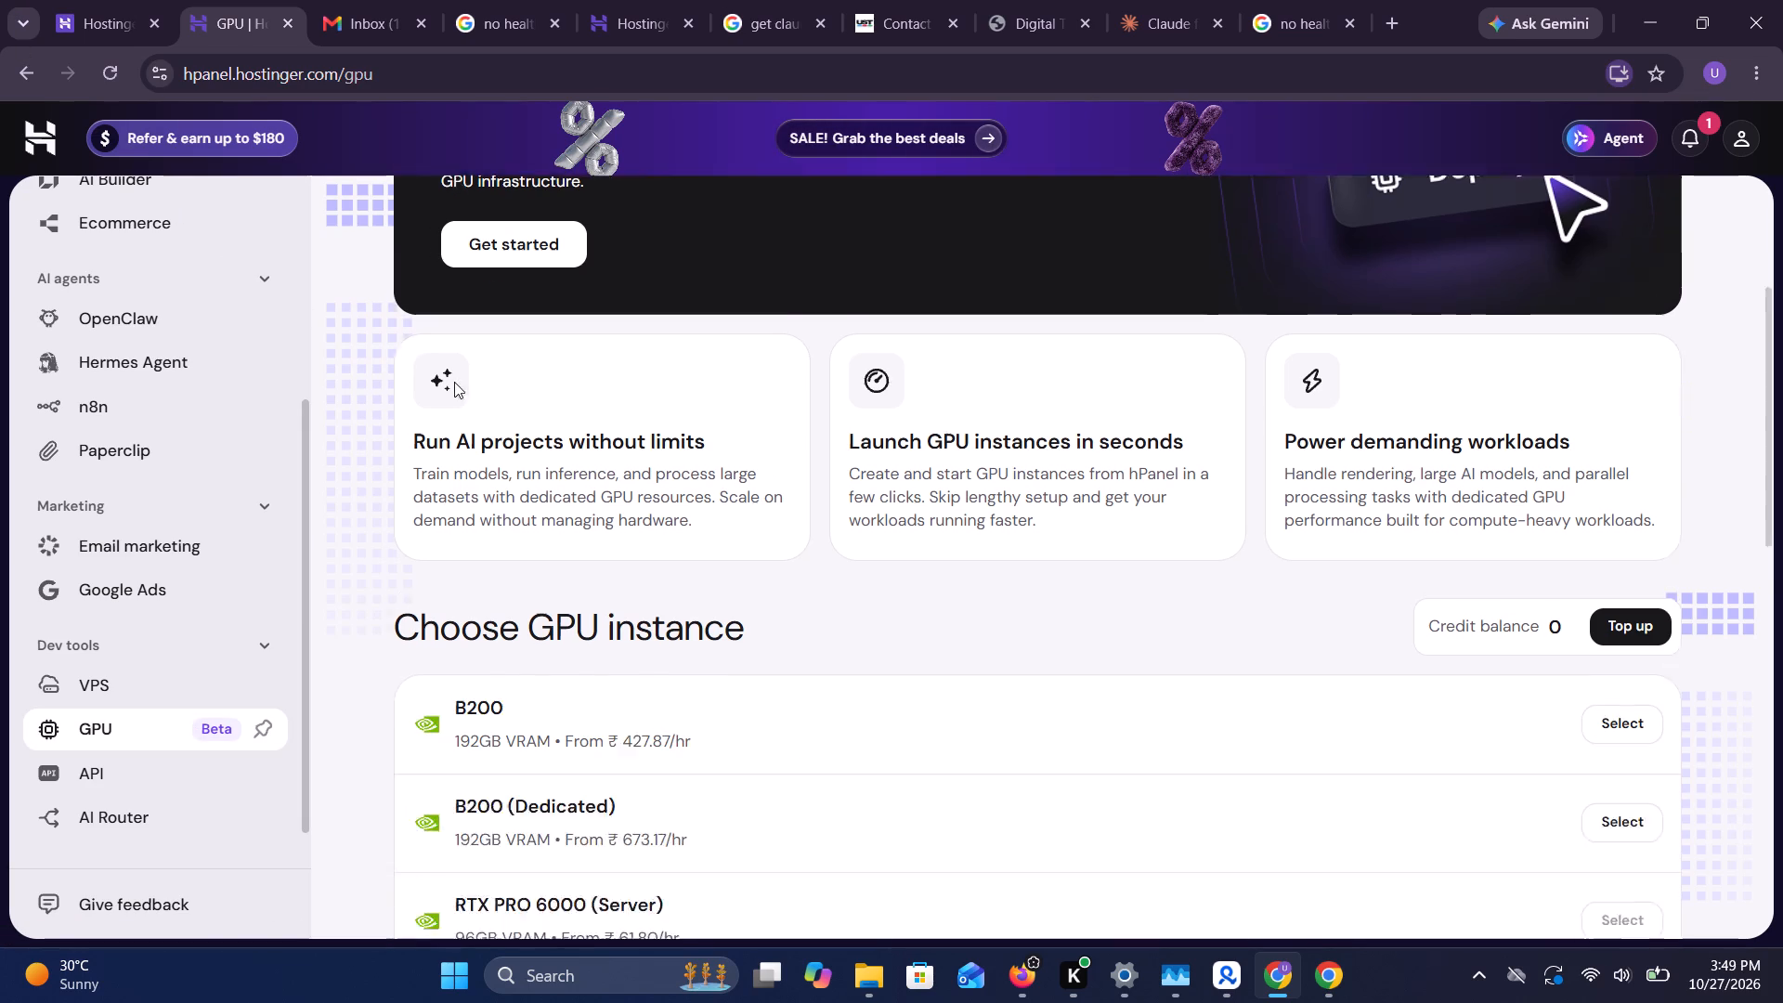
scroll(455, 383, "down", 3)
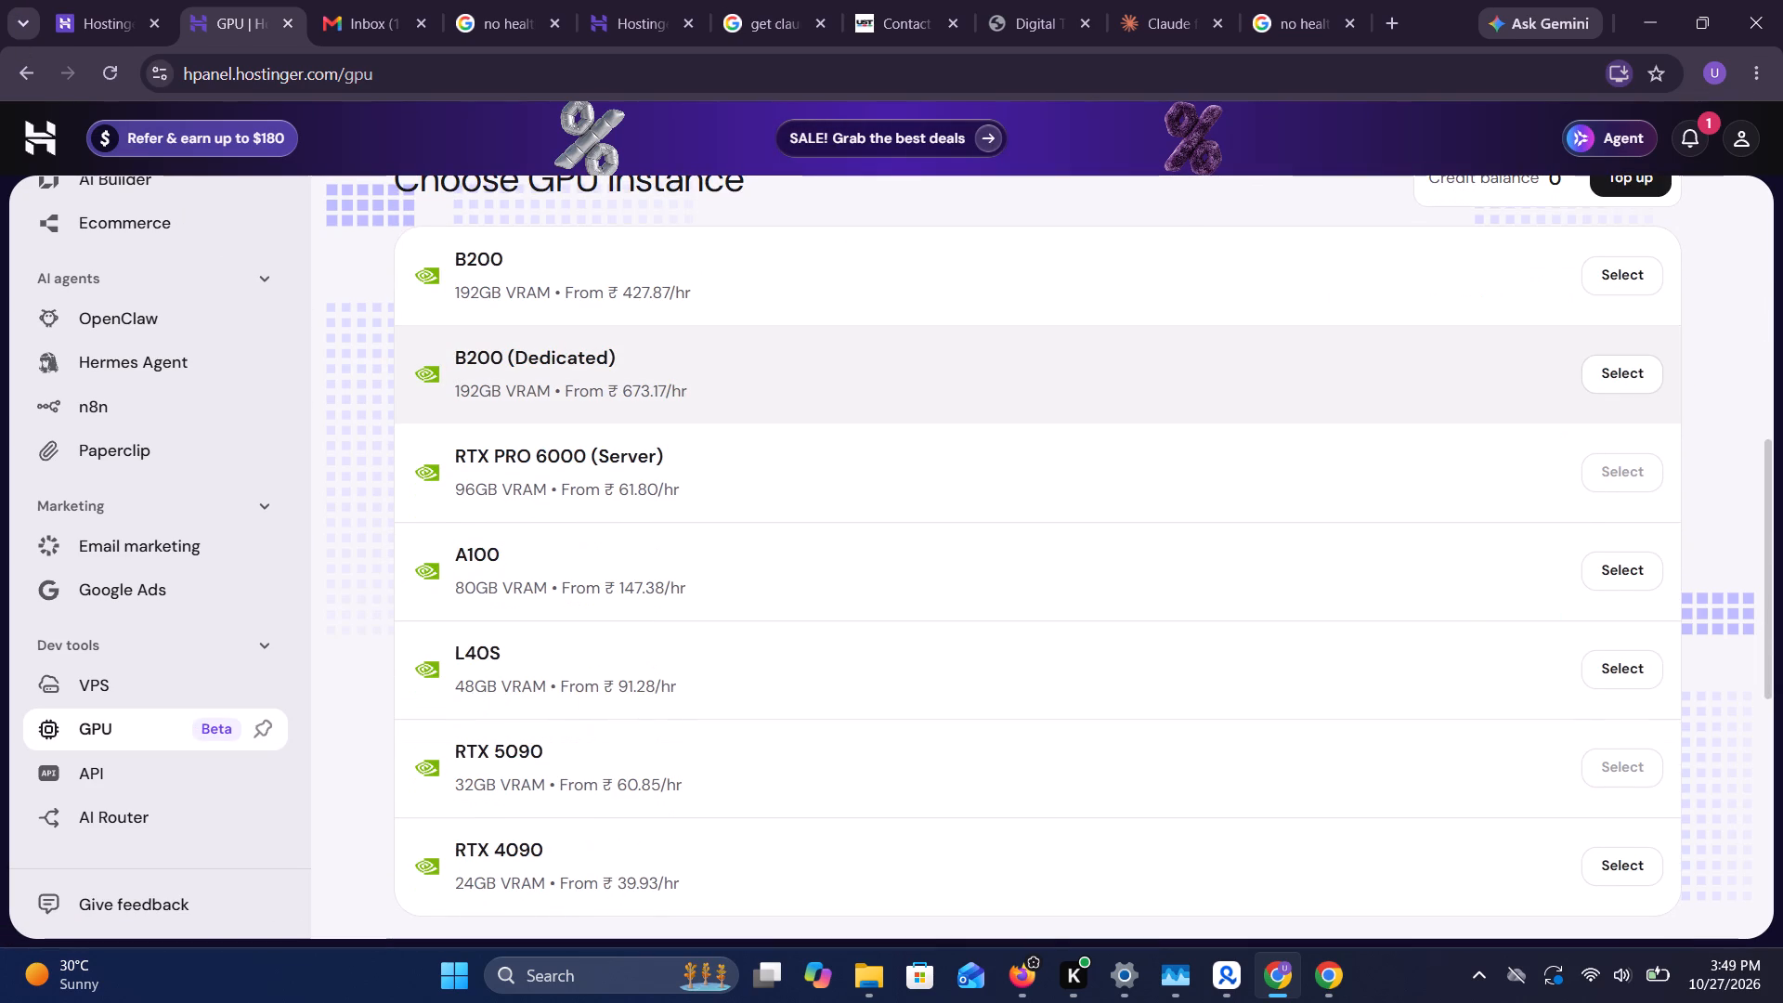
scroll(455, 383, "down", 2)
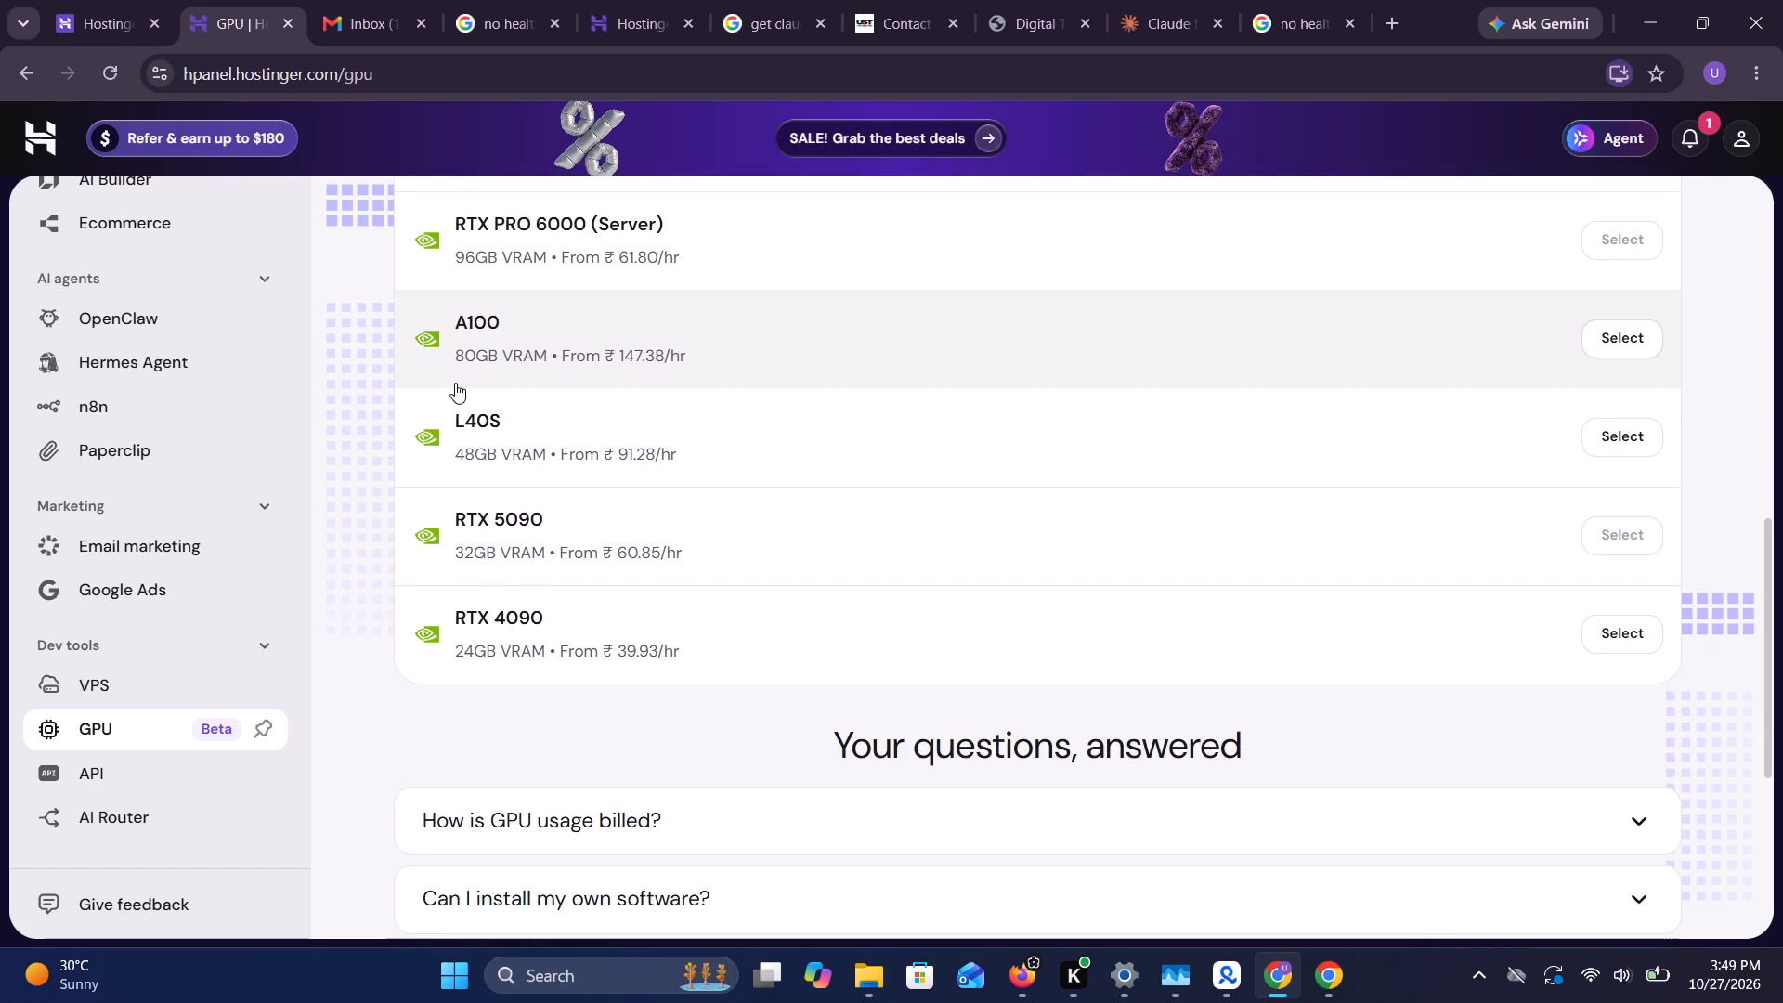
scroll(455, 383, "down", 2)
left_click(523, 642)
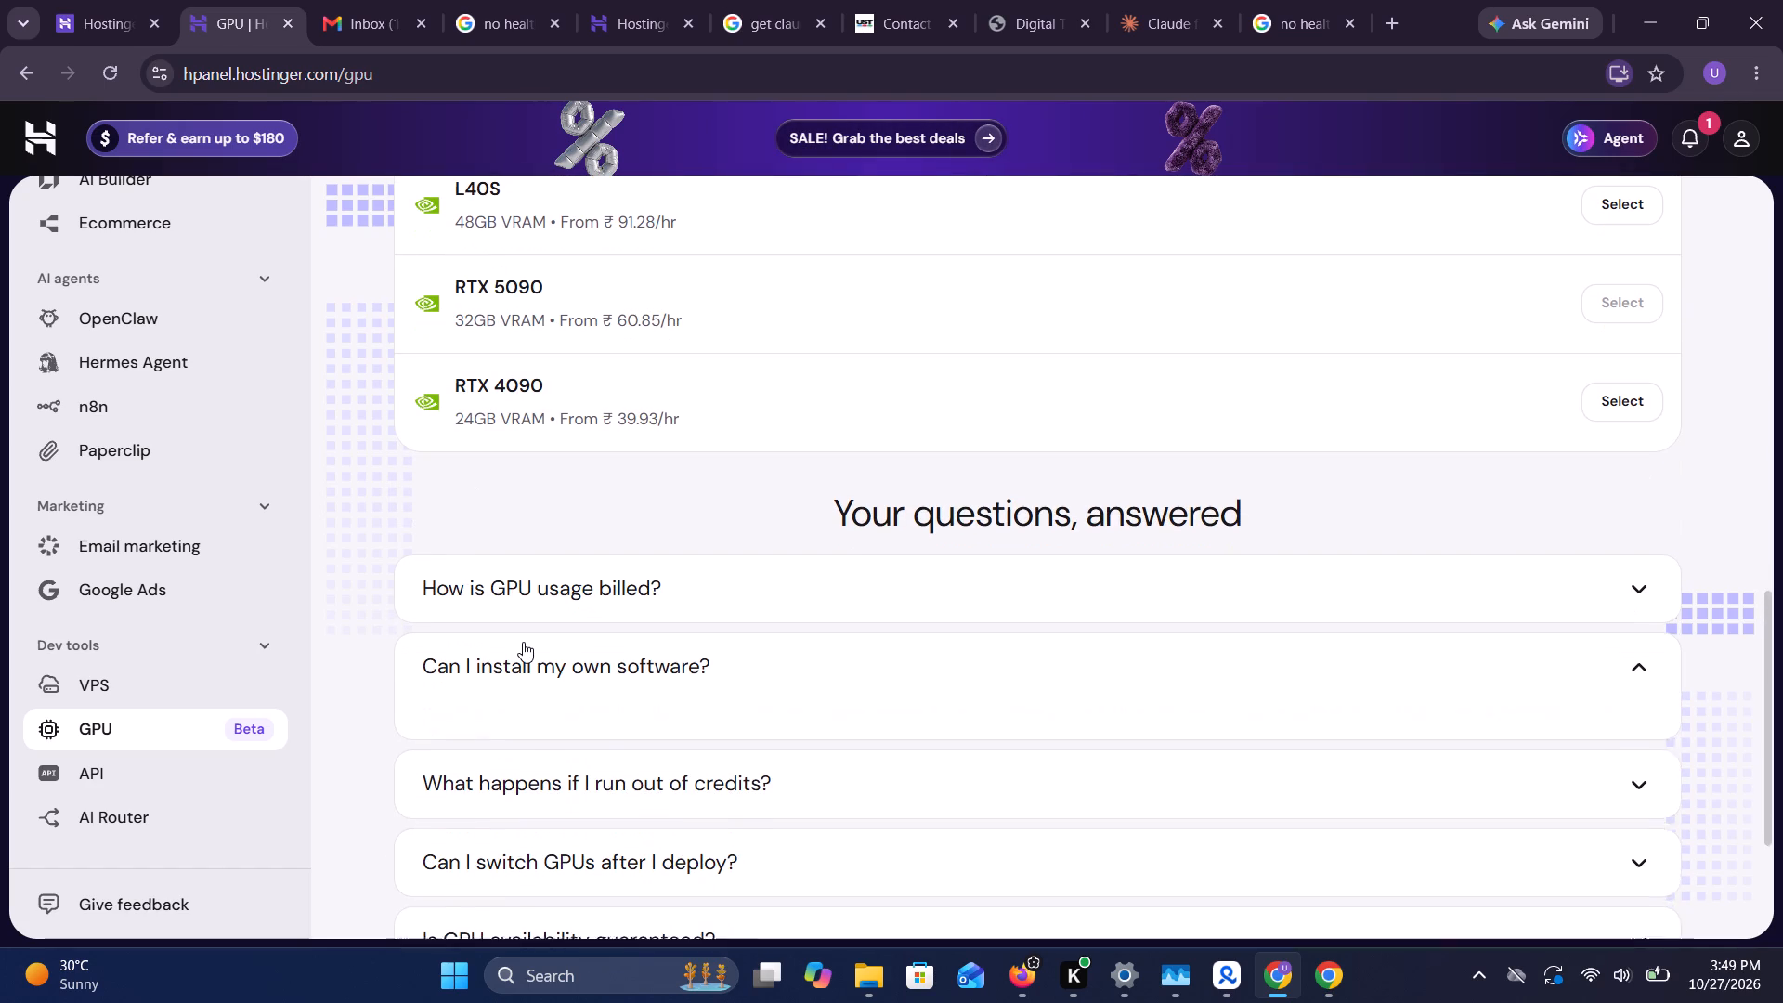
Expand the answer to "Can I use a GPU instance together with my Hostinger VPS?" in the GPU page questions.
scroll(524, 640, "down", 3)
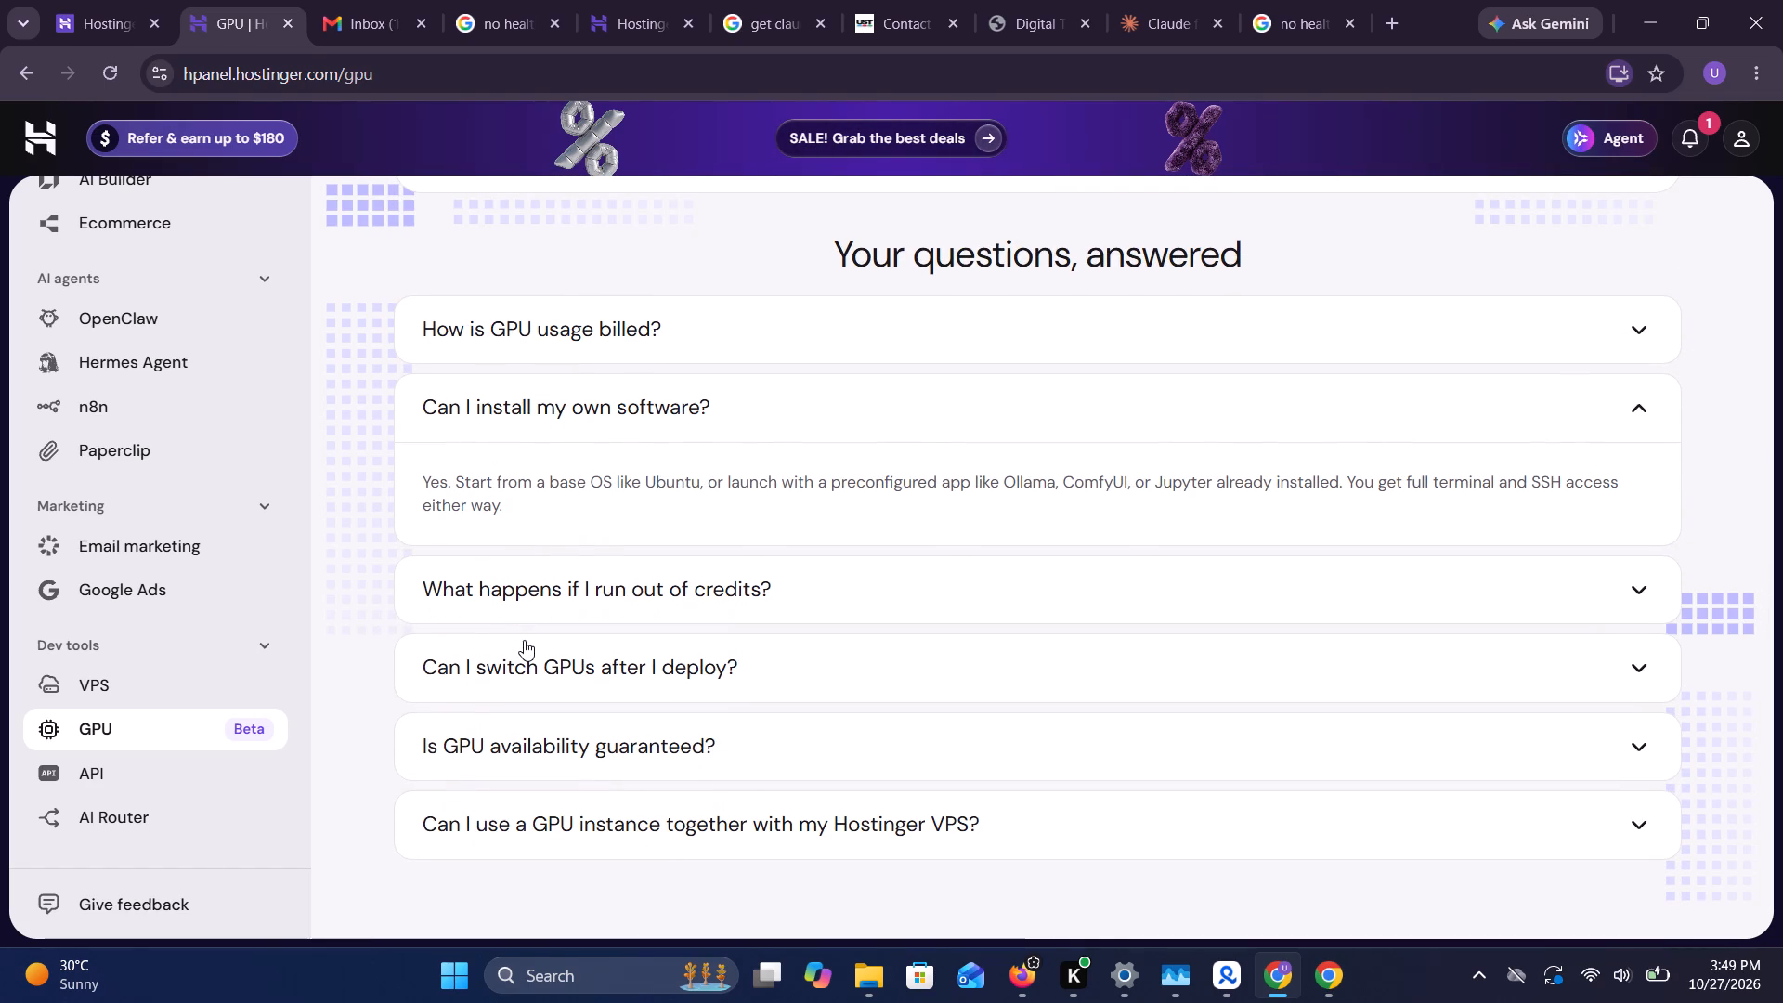
left_click(538, 848)
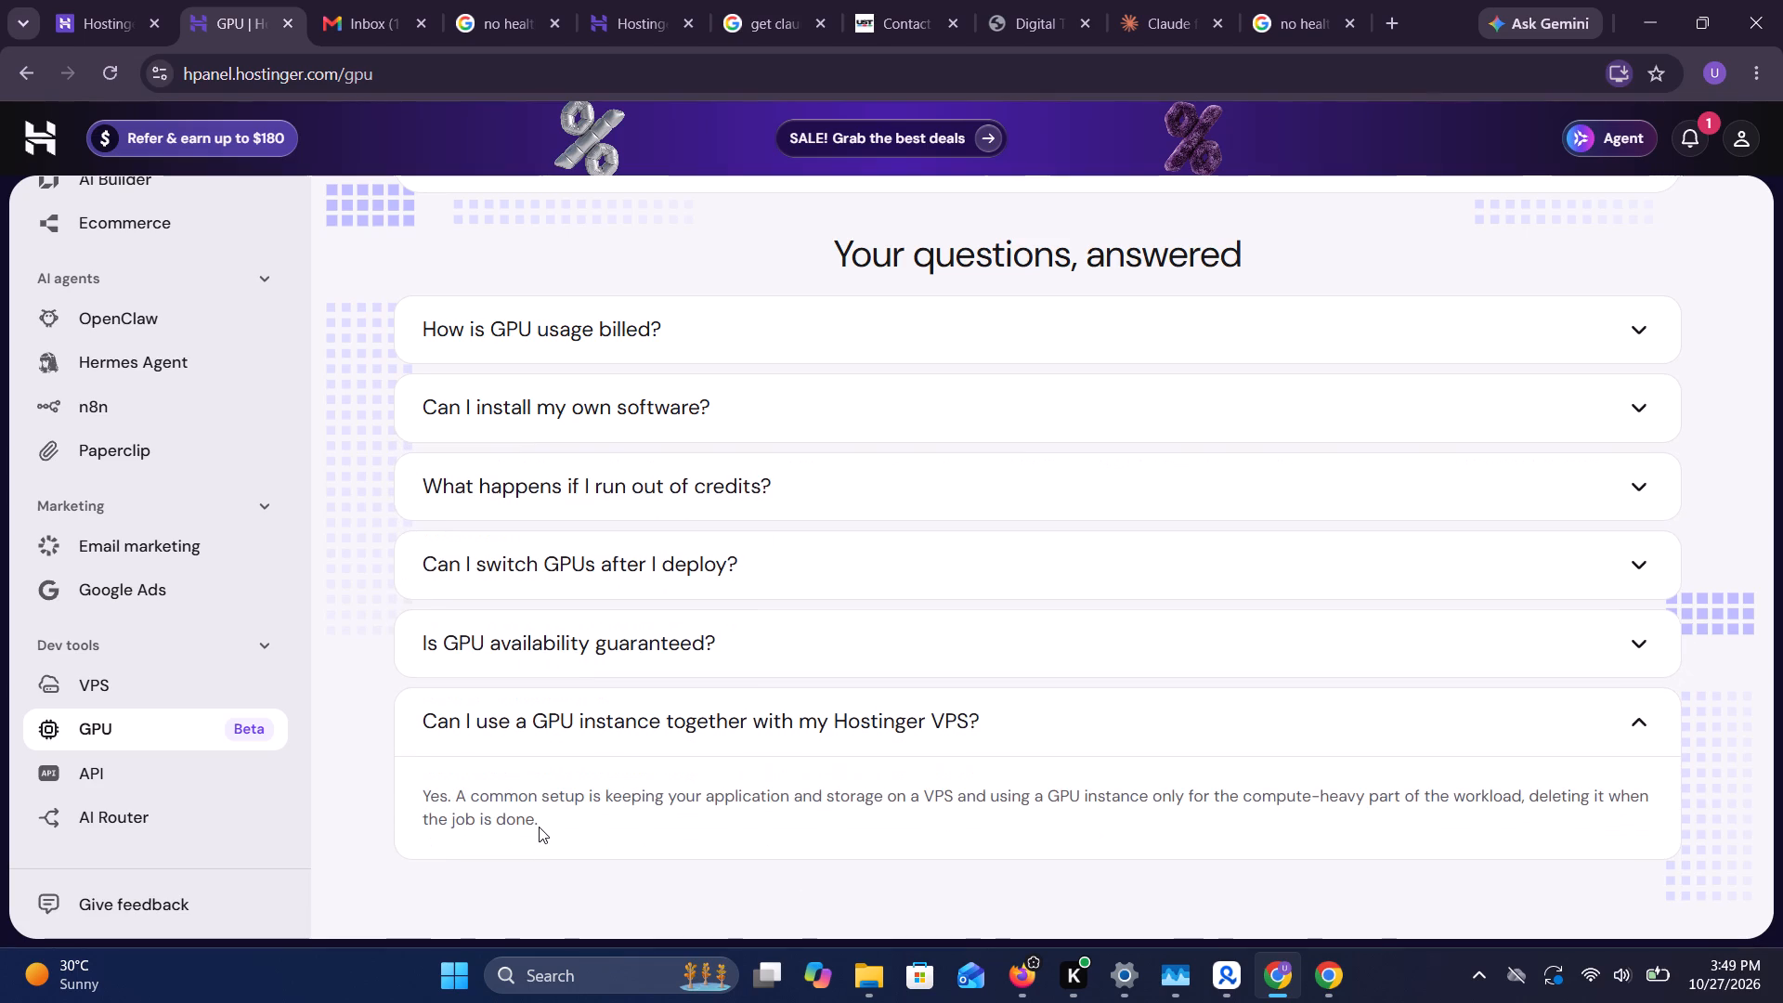
Highlight the text from the RTX 4090 name through 24GB in the GPU instance list.
scroll(539, 827, "up", 6)
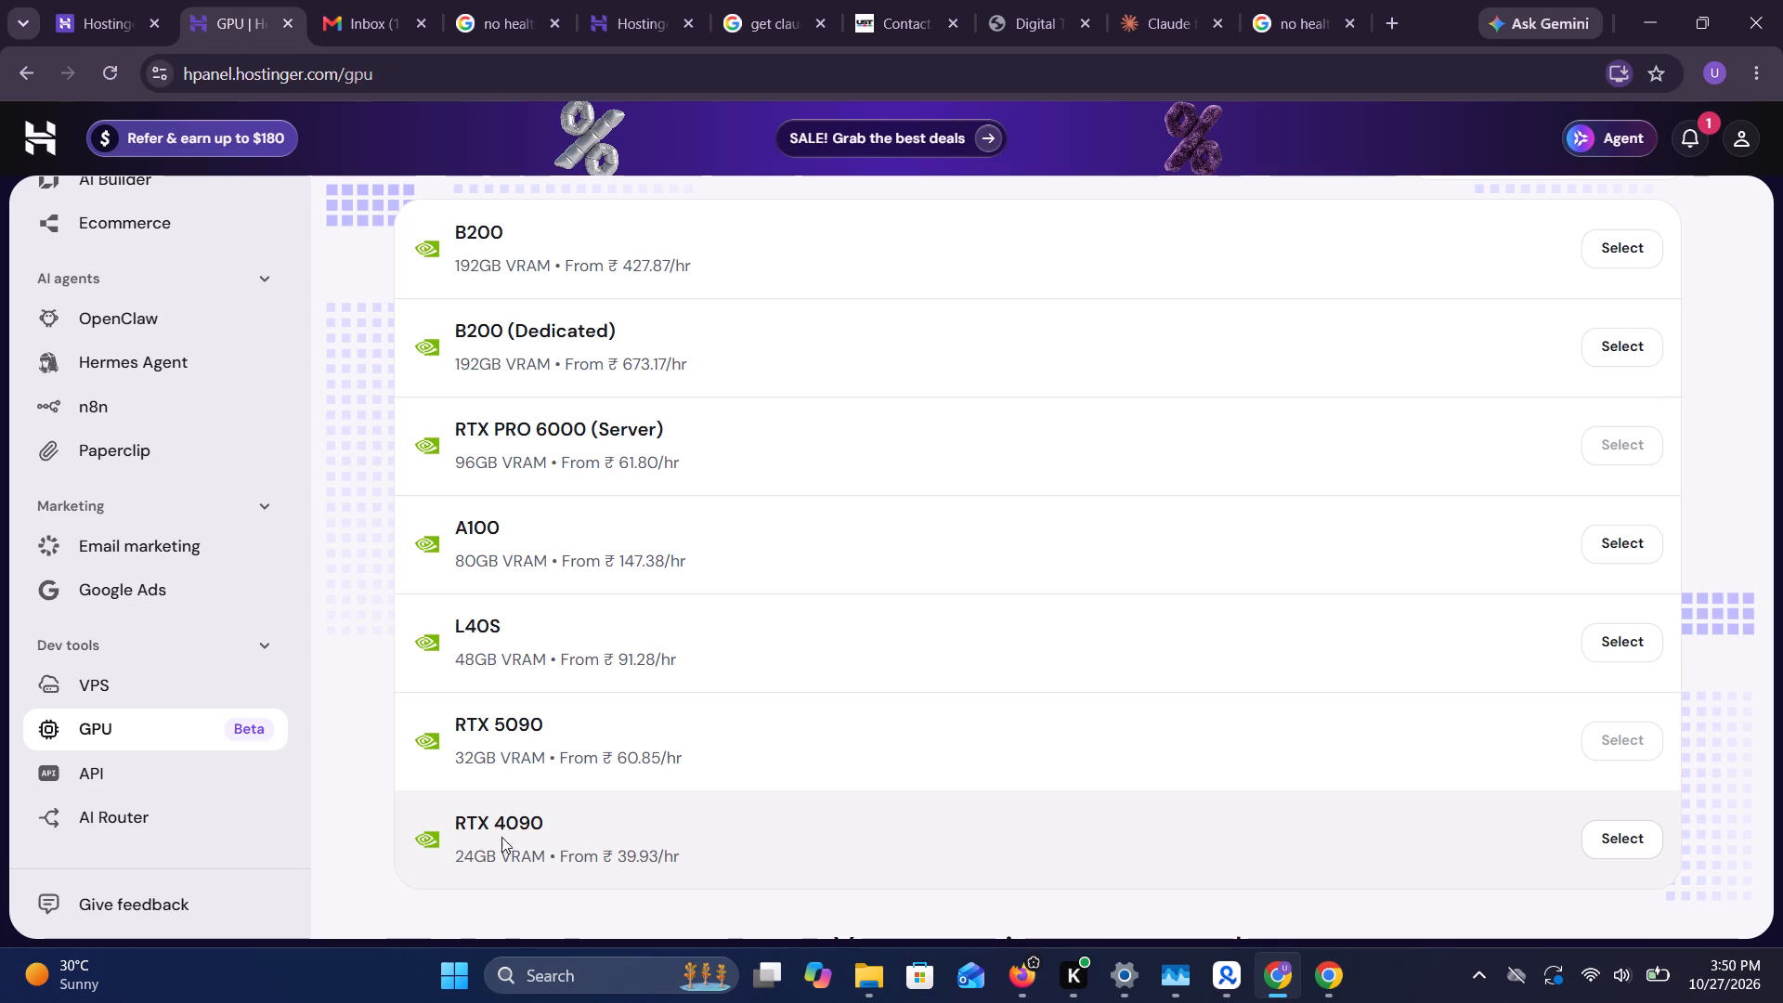
left_click_drag(461, 816, 502, 847)
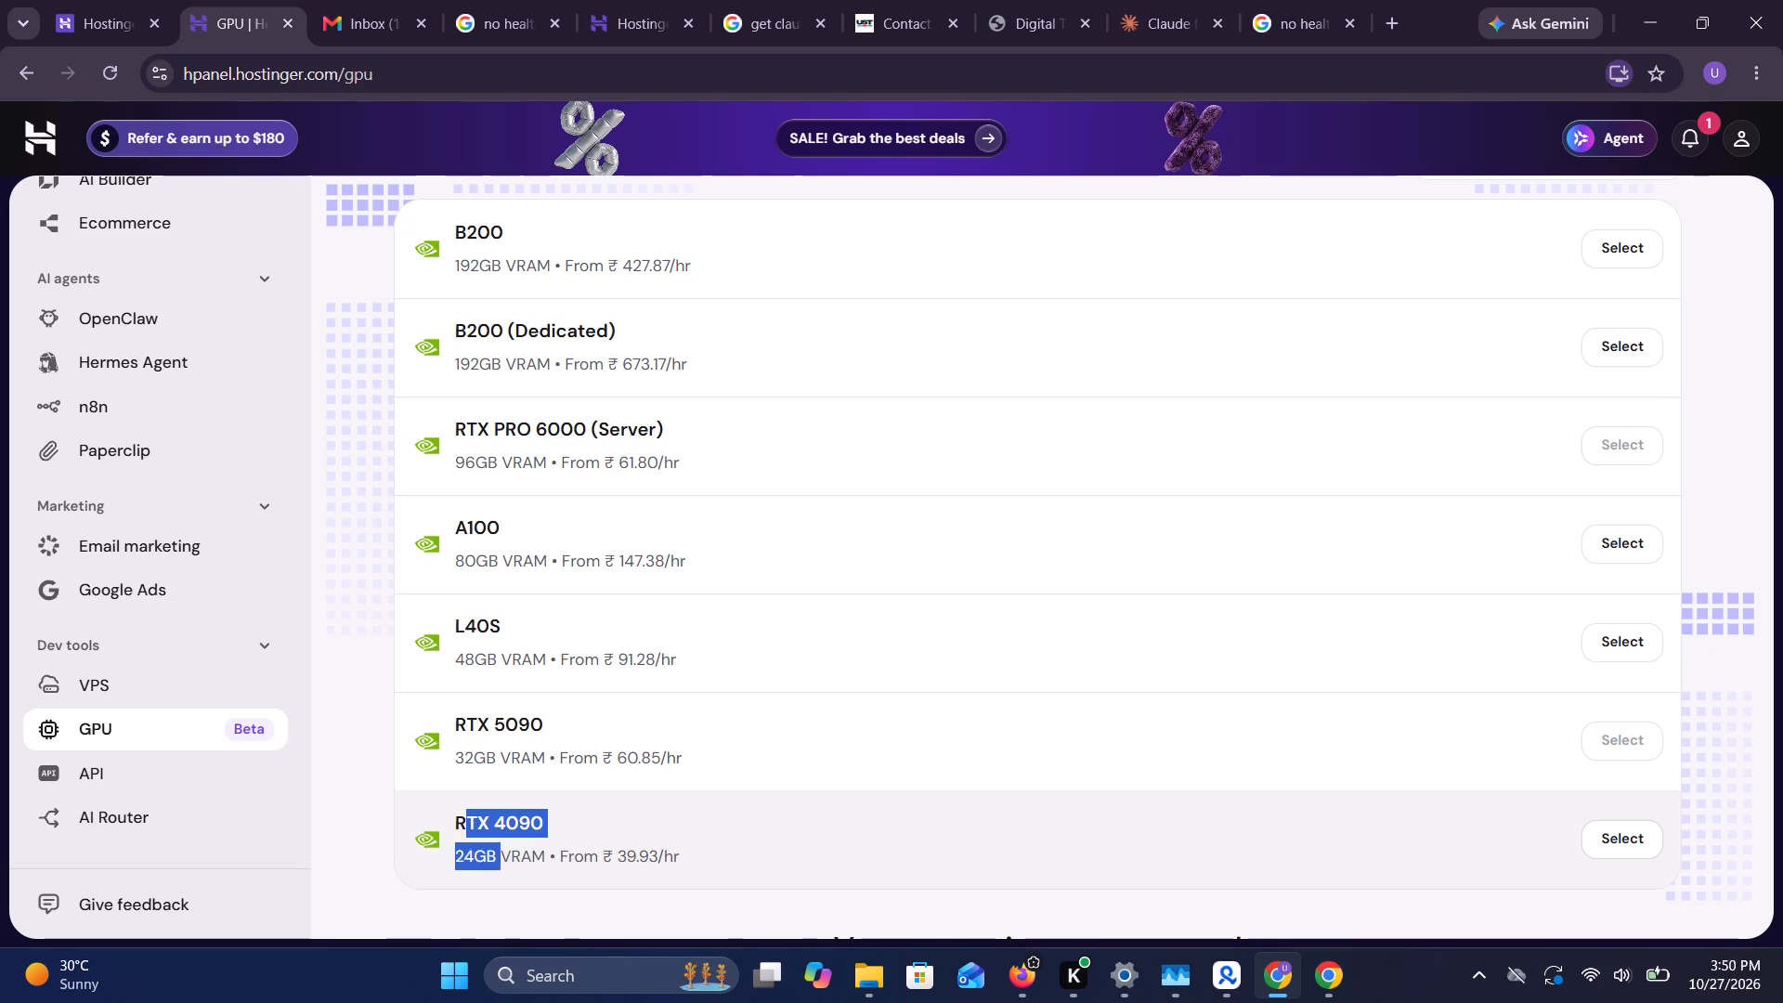
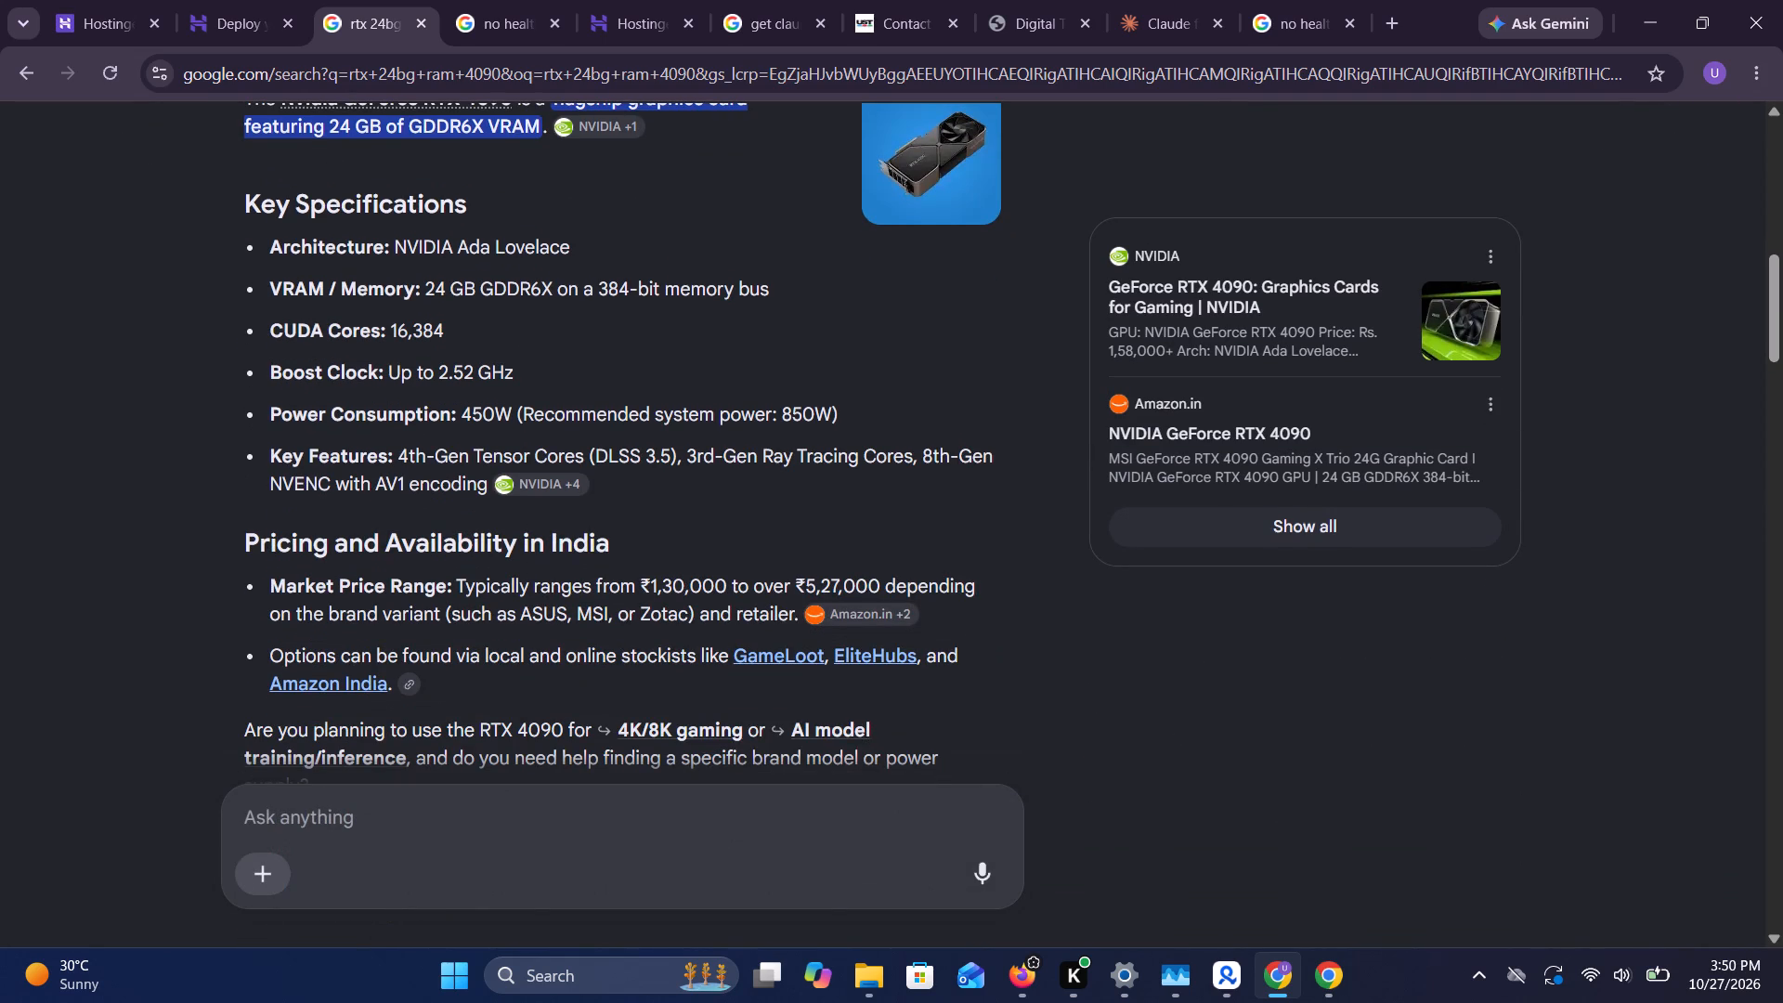
Return from the RTX 4090 search results to the GPU deployment page and review the RTX 4090 instance configuration and estimated price.
scroll(421, 476, "down", 3)
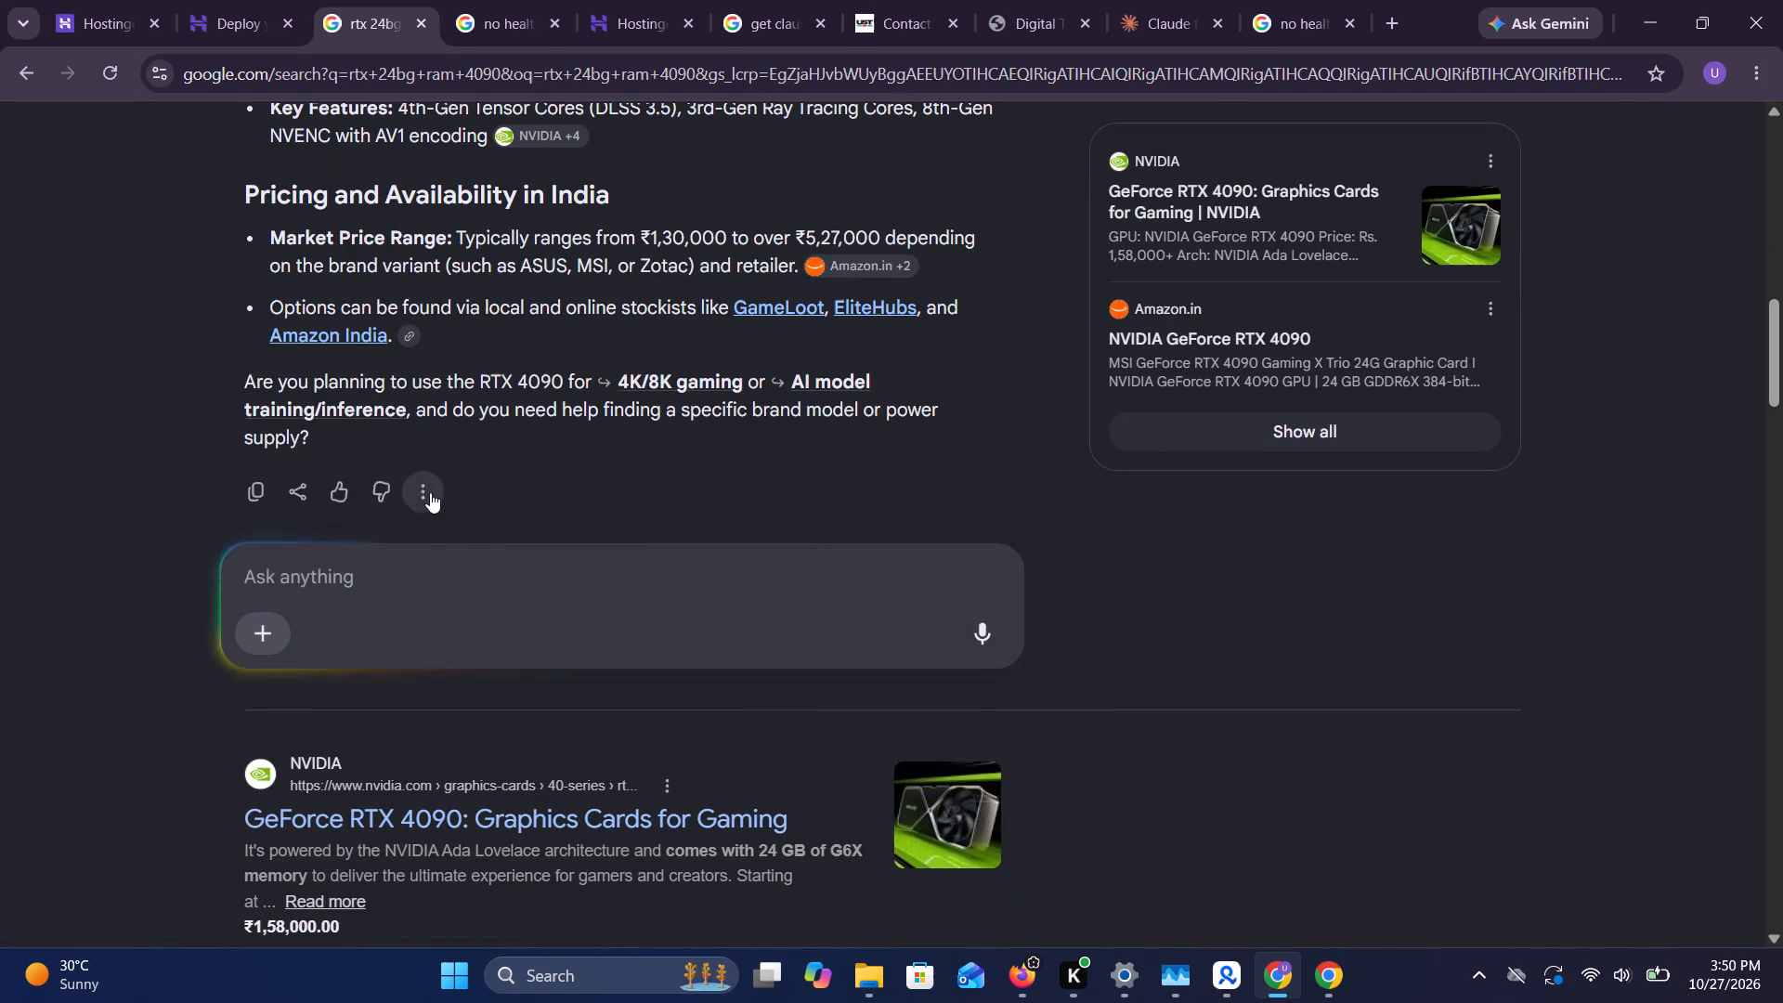
left_click(286, 0)
left_click(141, 312)
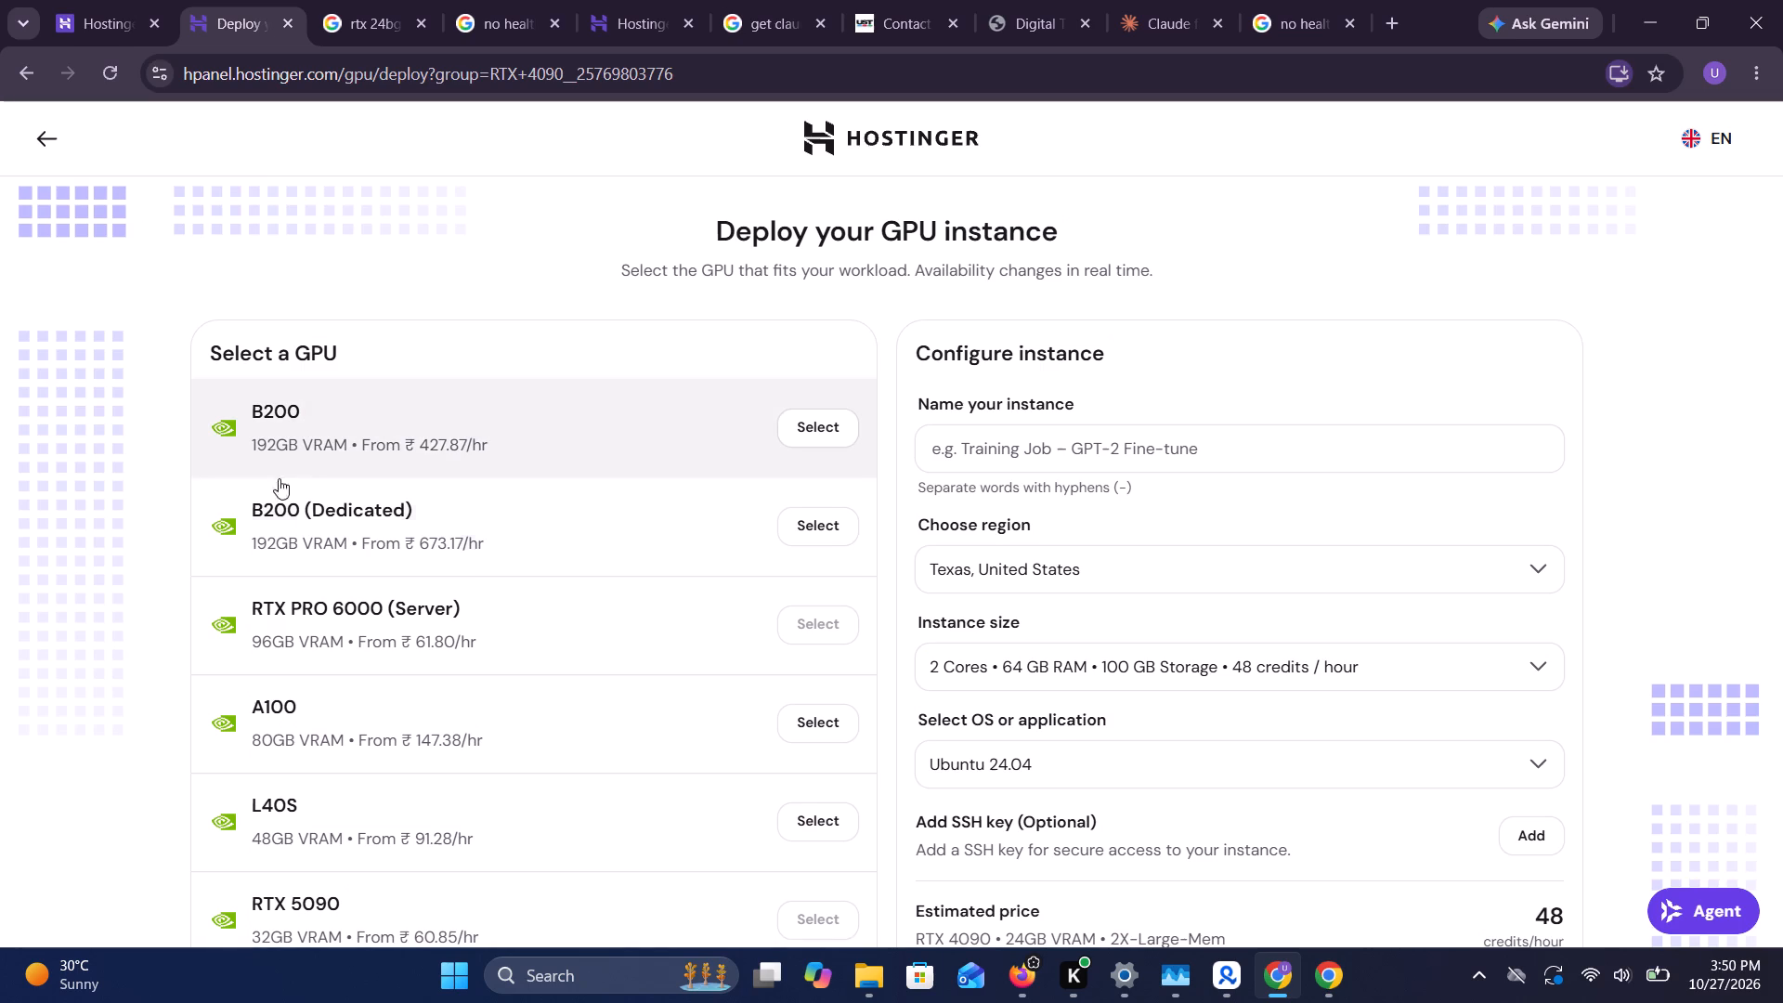
scroll(530, 534, "down", 3)
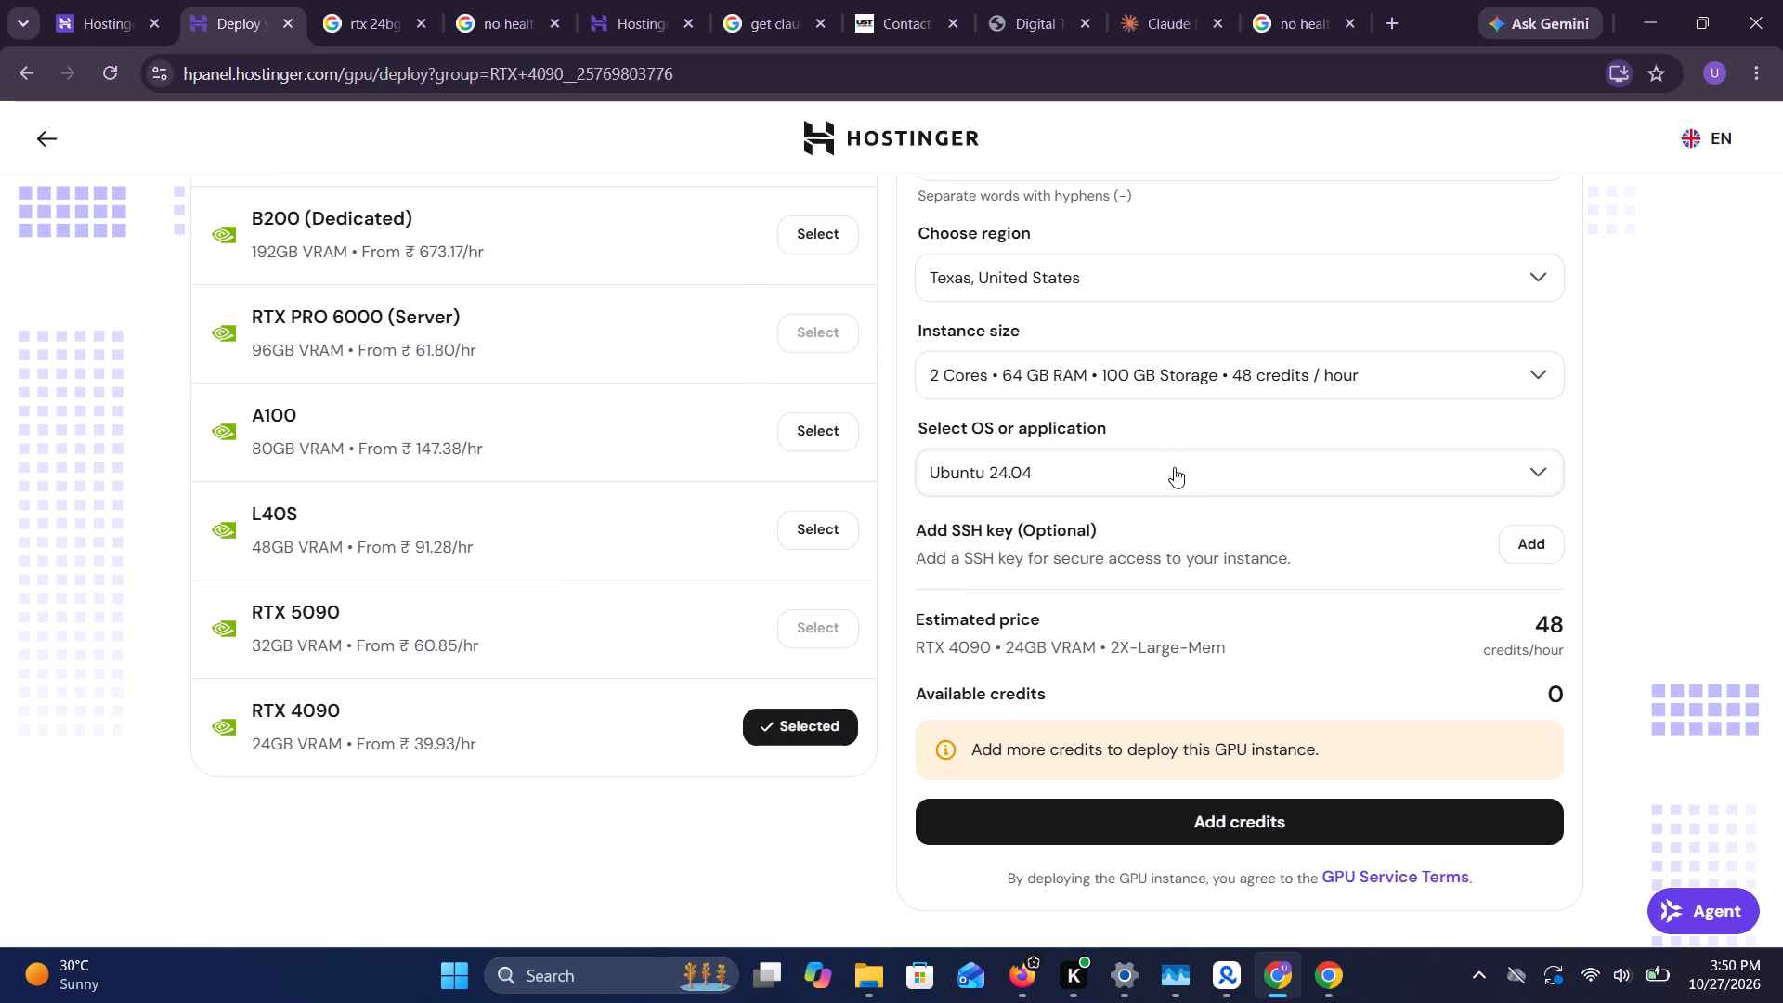
scroll(1145, 536, "down", 2)
Calculate 40*12 and 480*30 in the browser to estimate the RTX 4090 running cost.
left_click(798, 86)
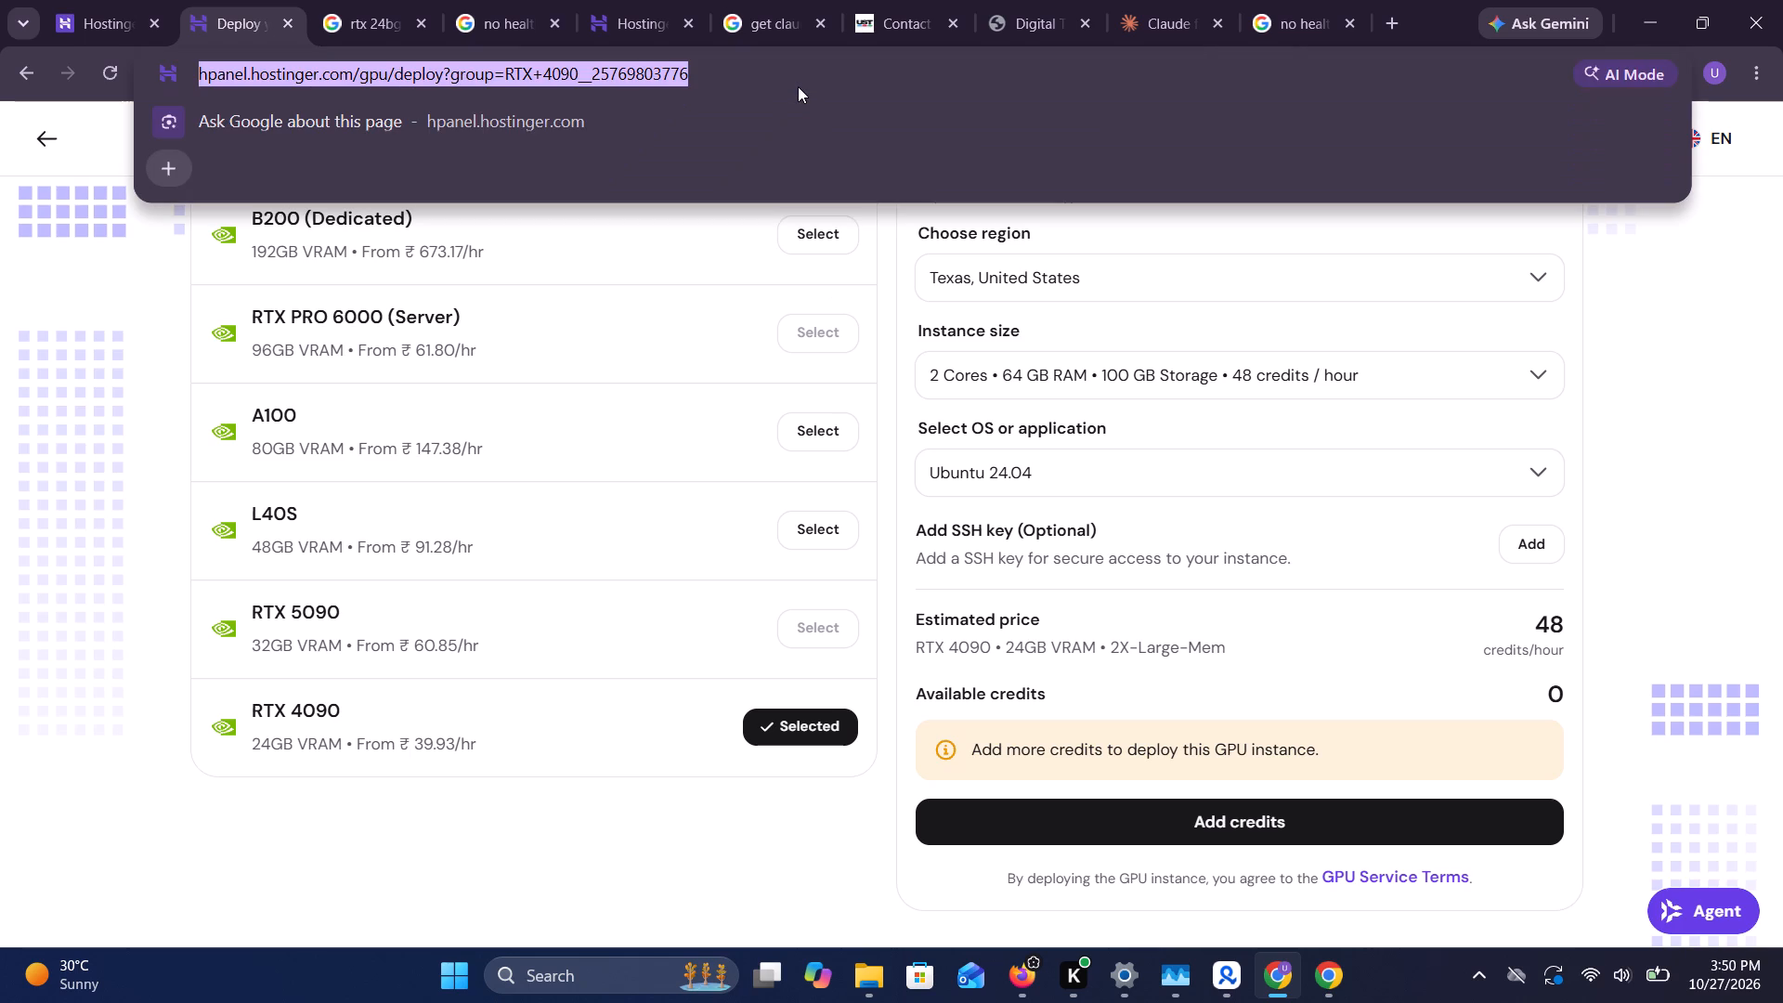
type("40*/1")
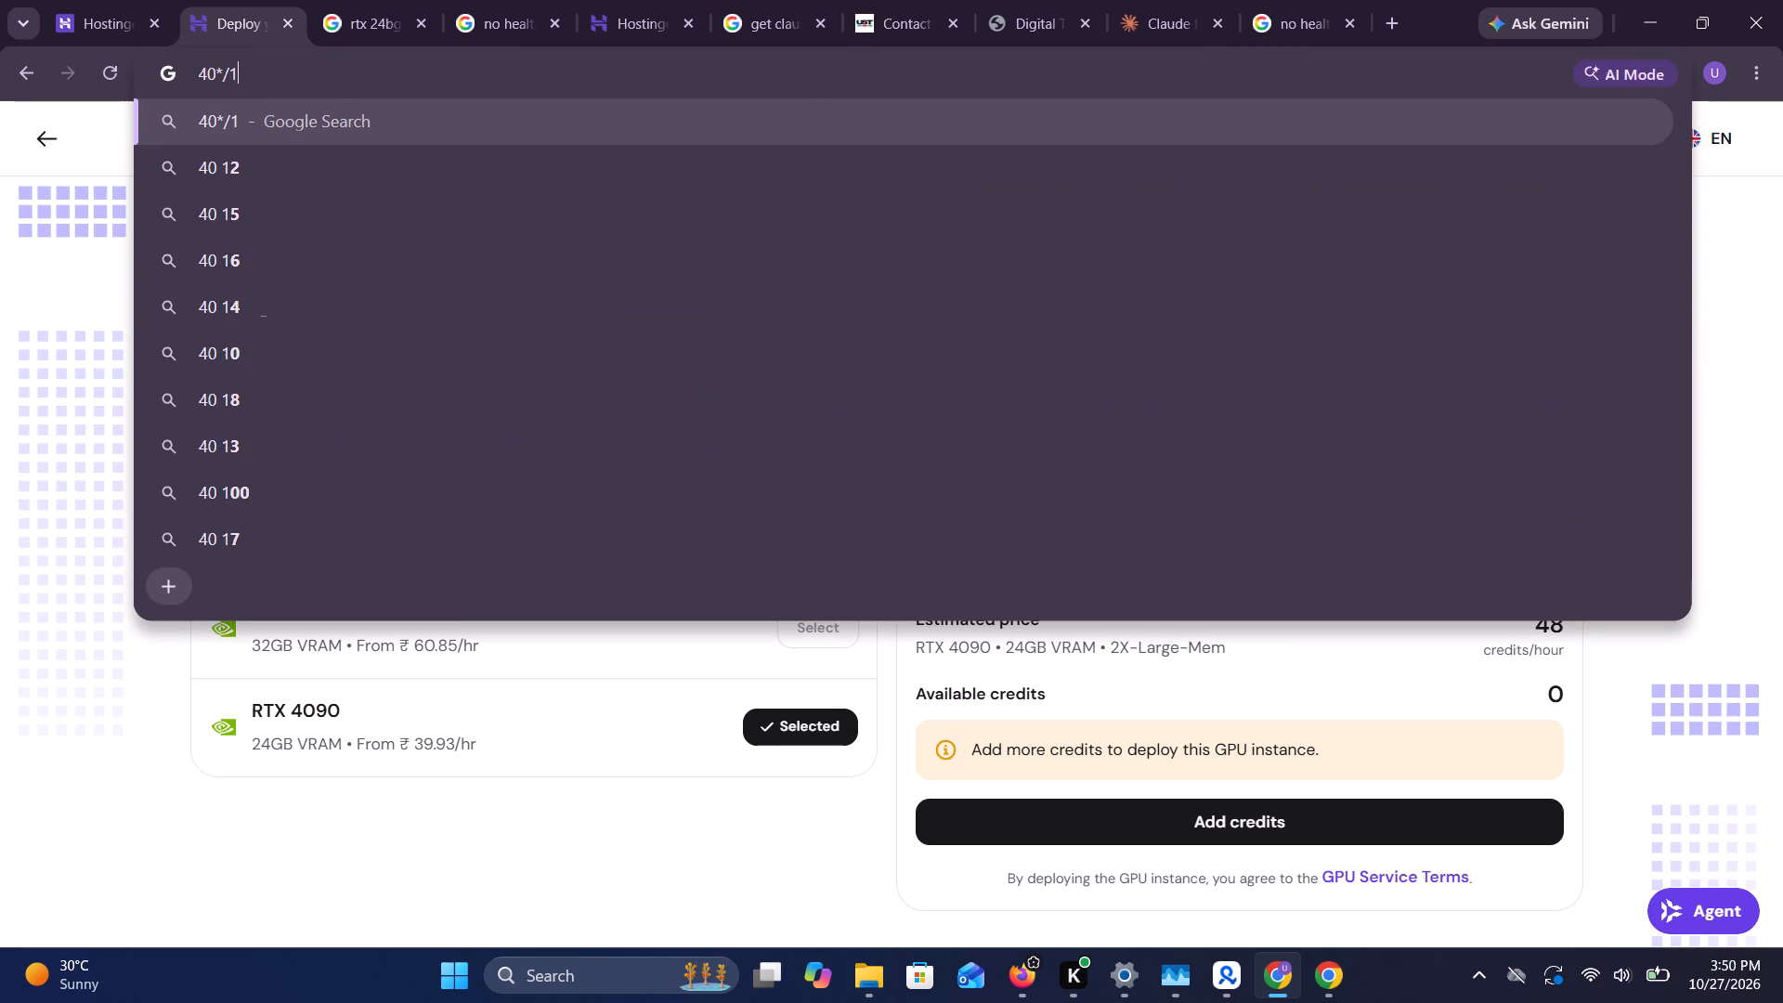
key("BackSpace")
key("BackSpace")
type("12")
key("BackSpace")
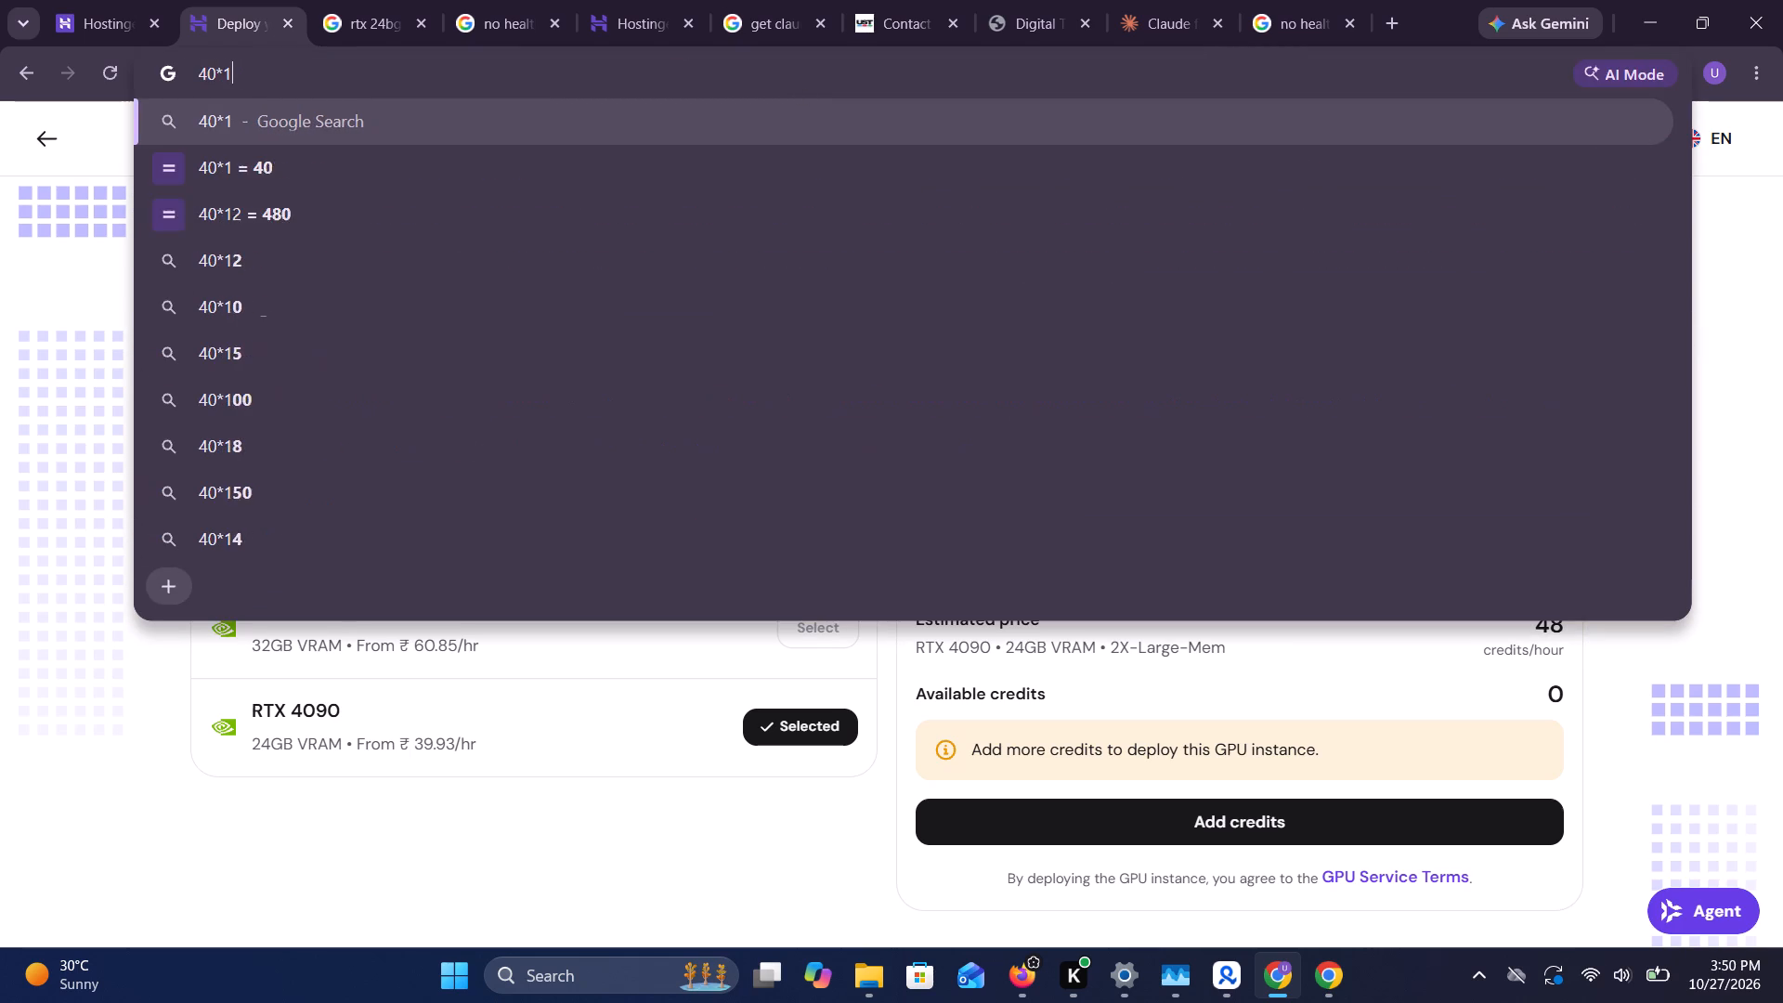
key("BackSpace")
key("BackSpace")
key("BackSpace")
type("480*")
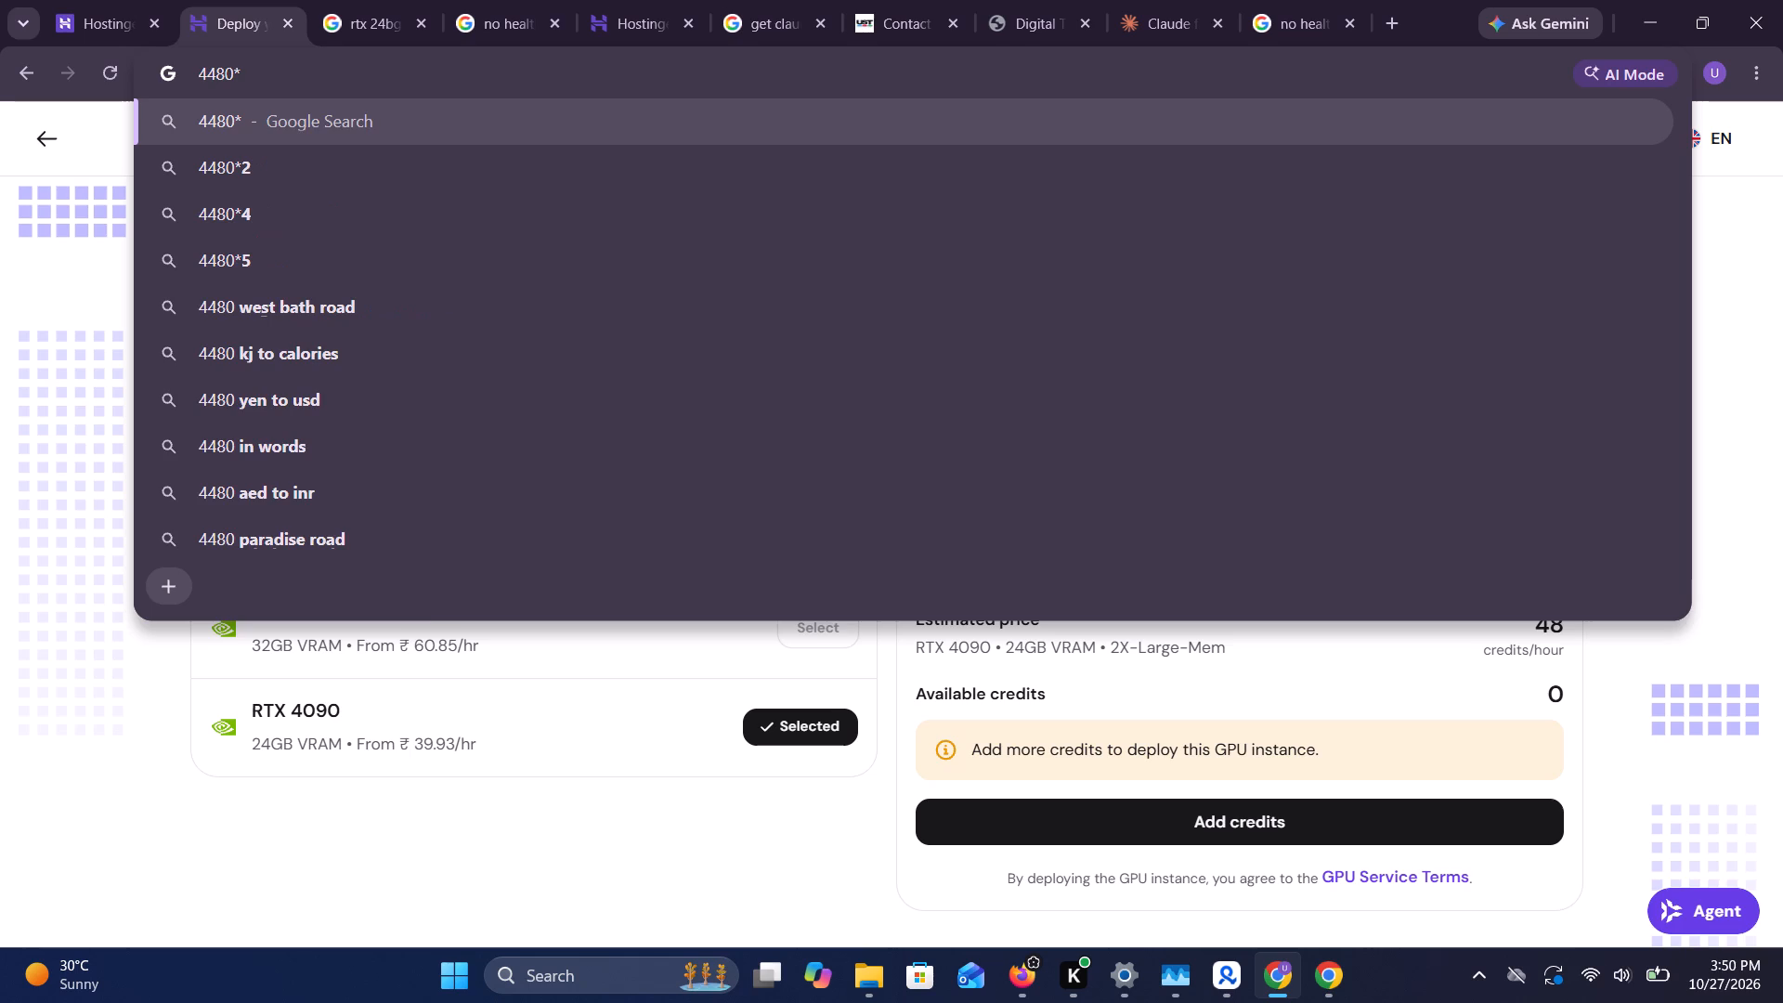
type("30")
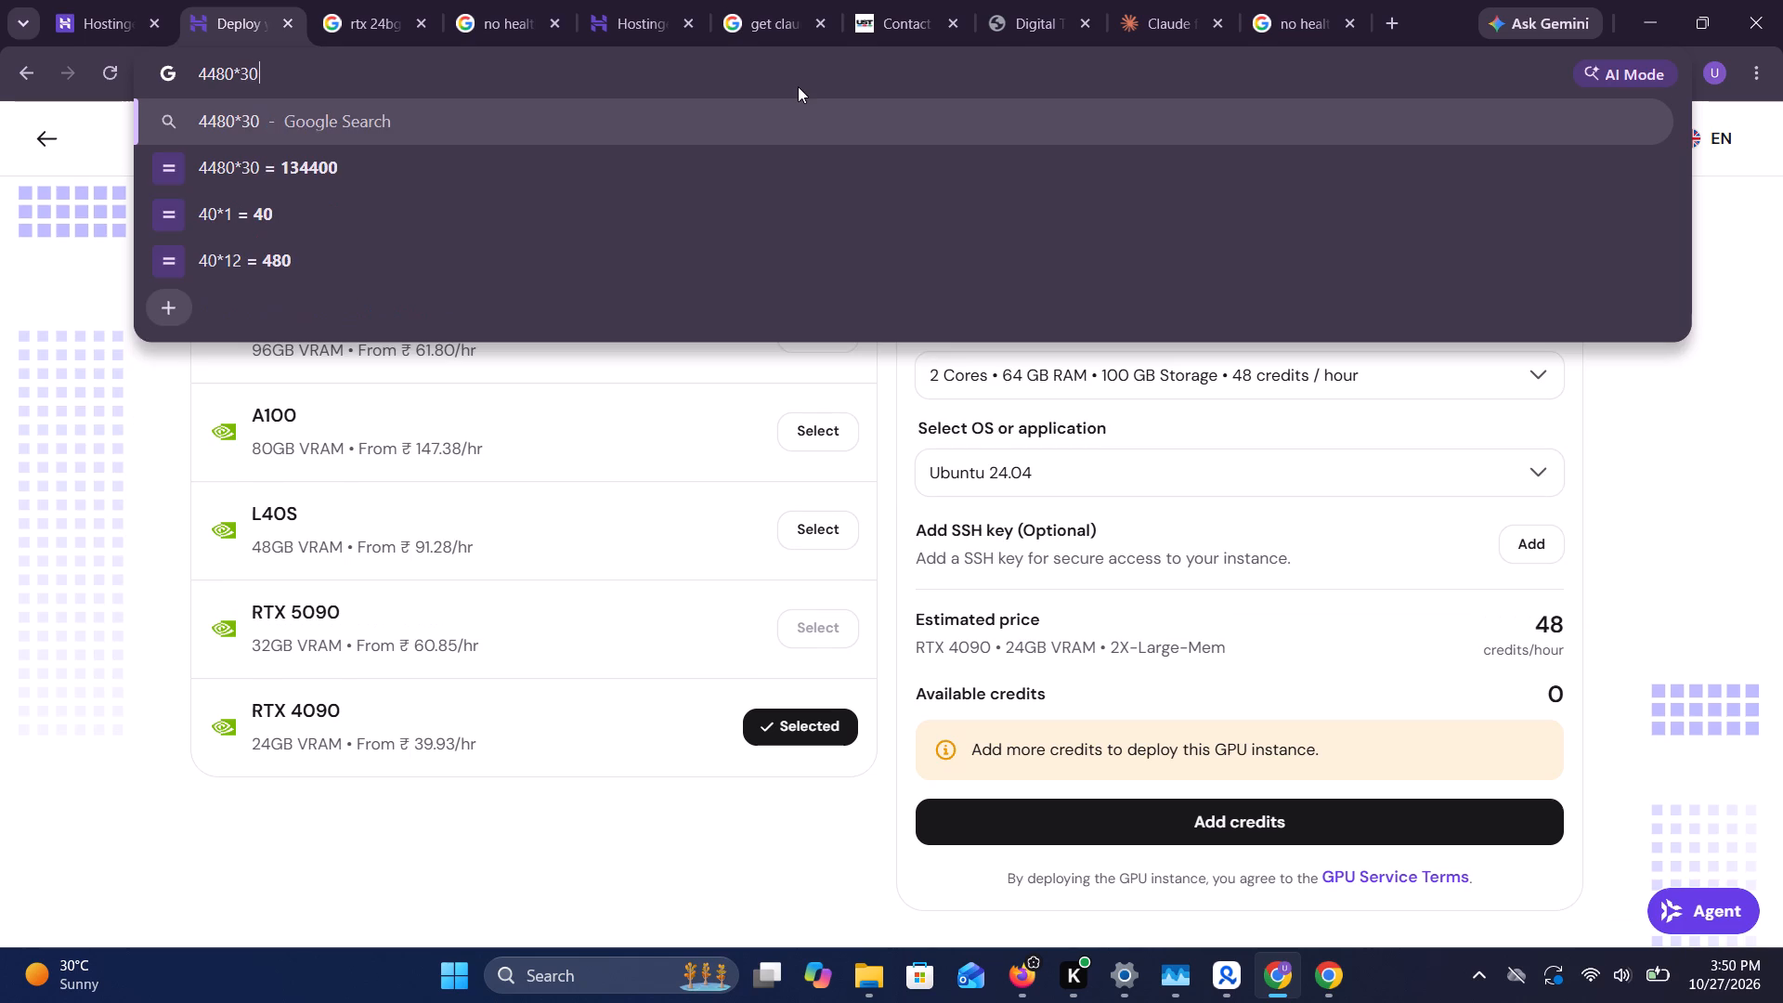
key("ctrl+a")
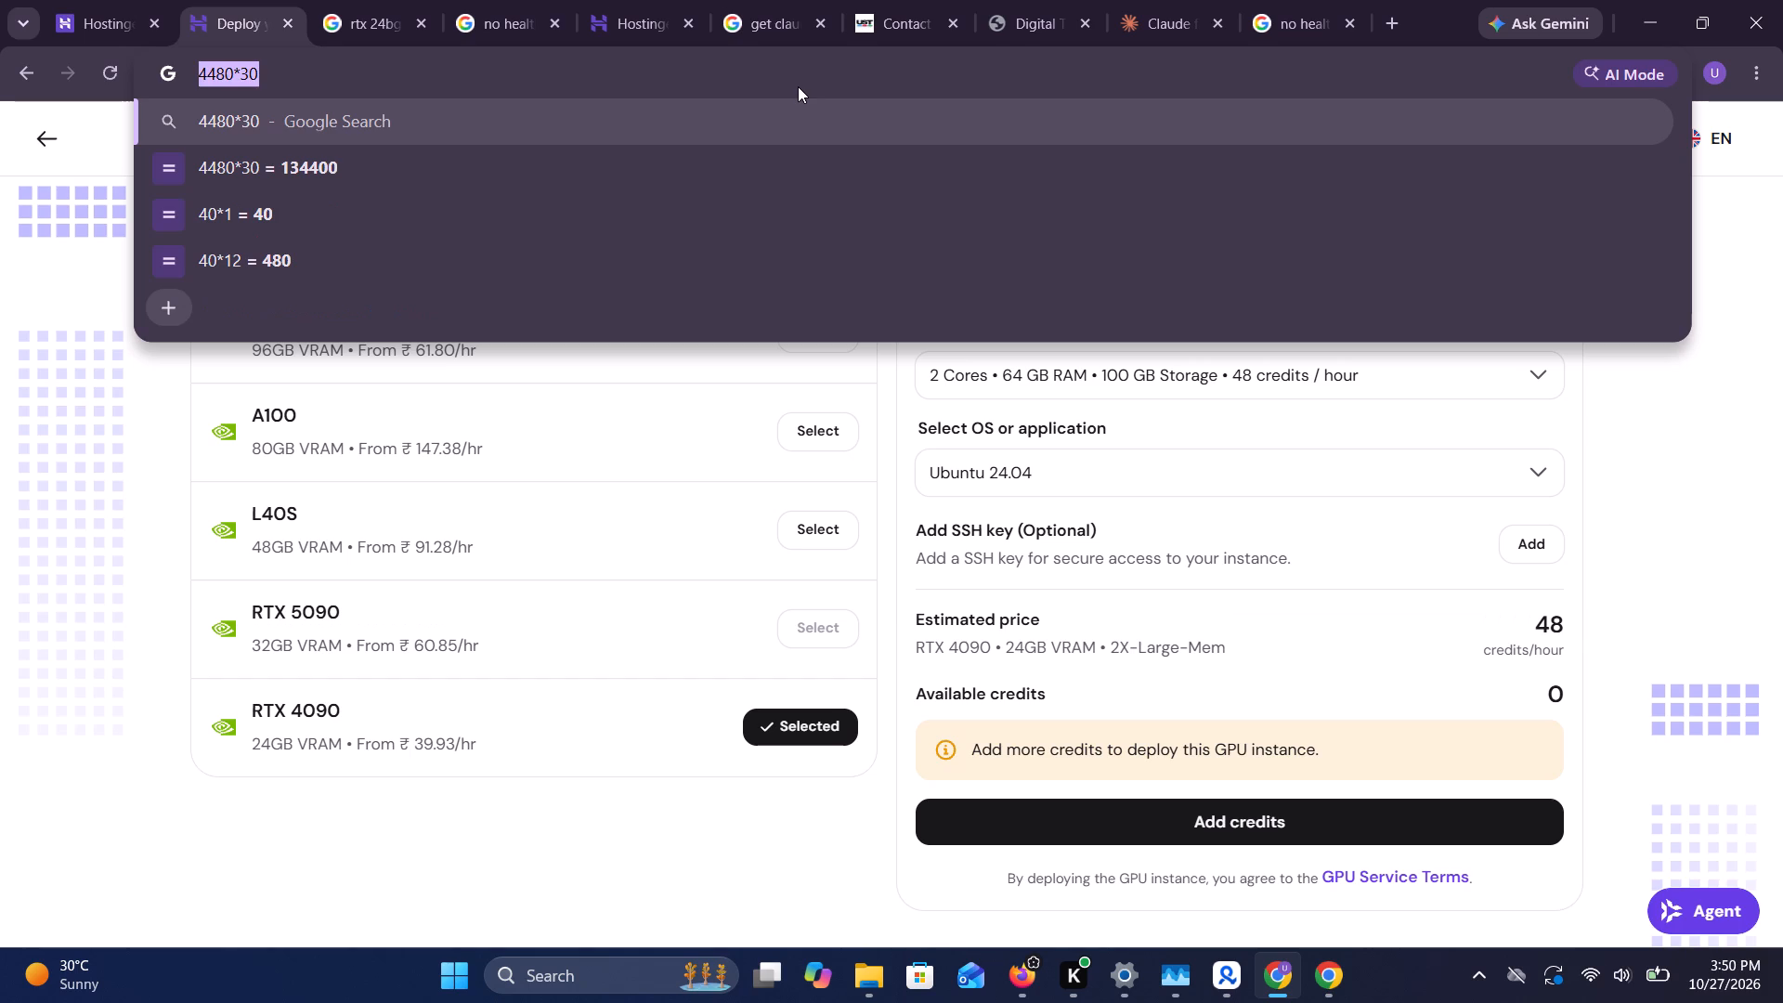
type("480*30")
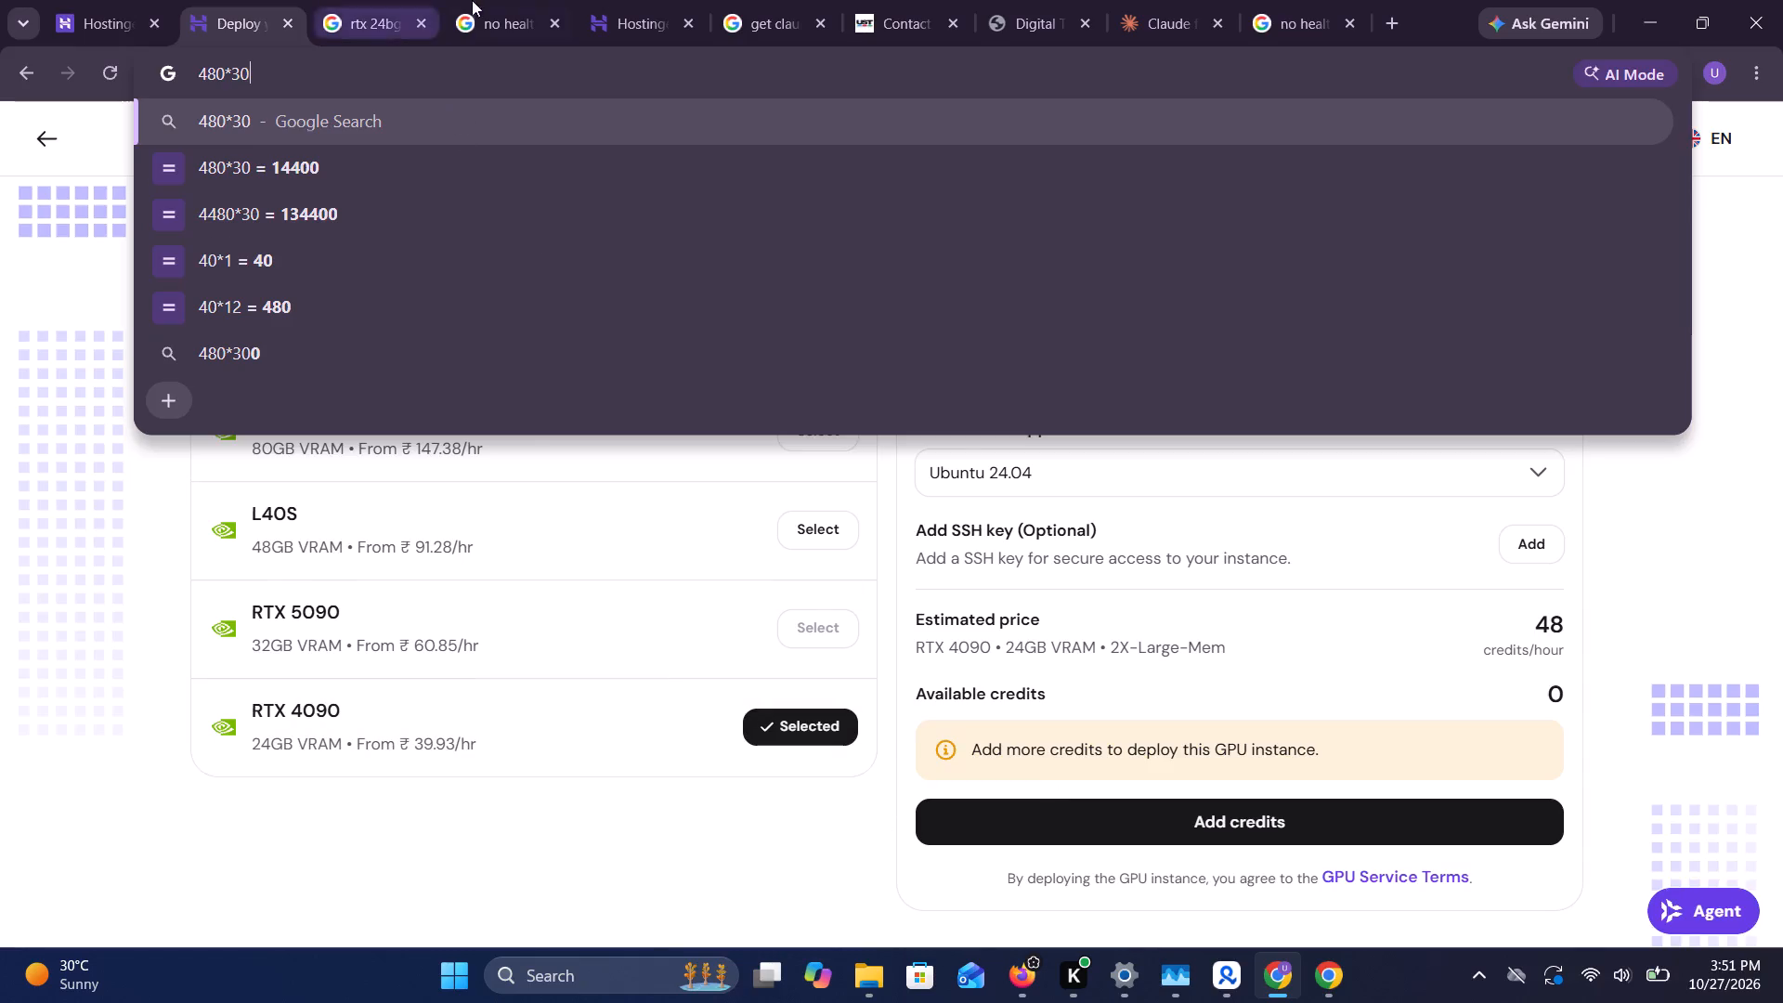
Leave the GPU deployment page and return to the hPanel GPU overview.
left_click(628, 0)
left_click(164, 2)
left_click(255, 0)
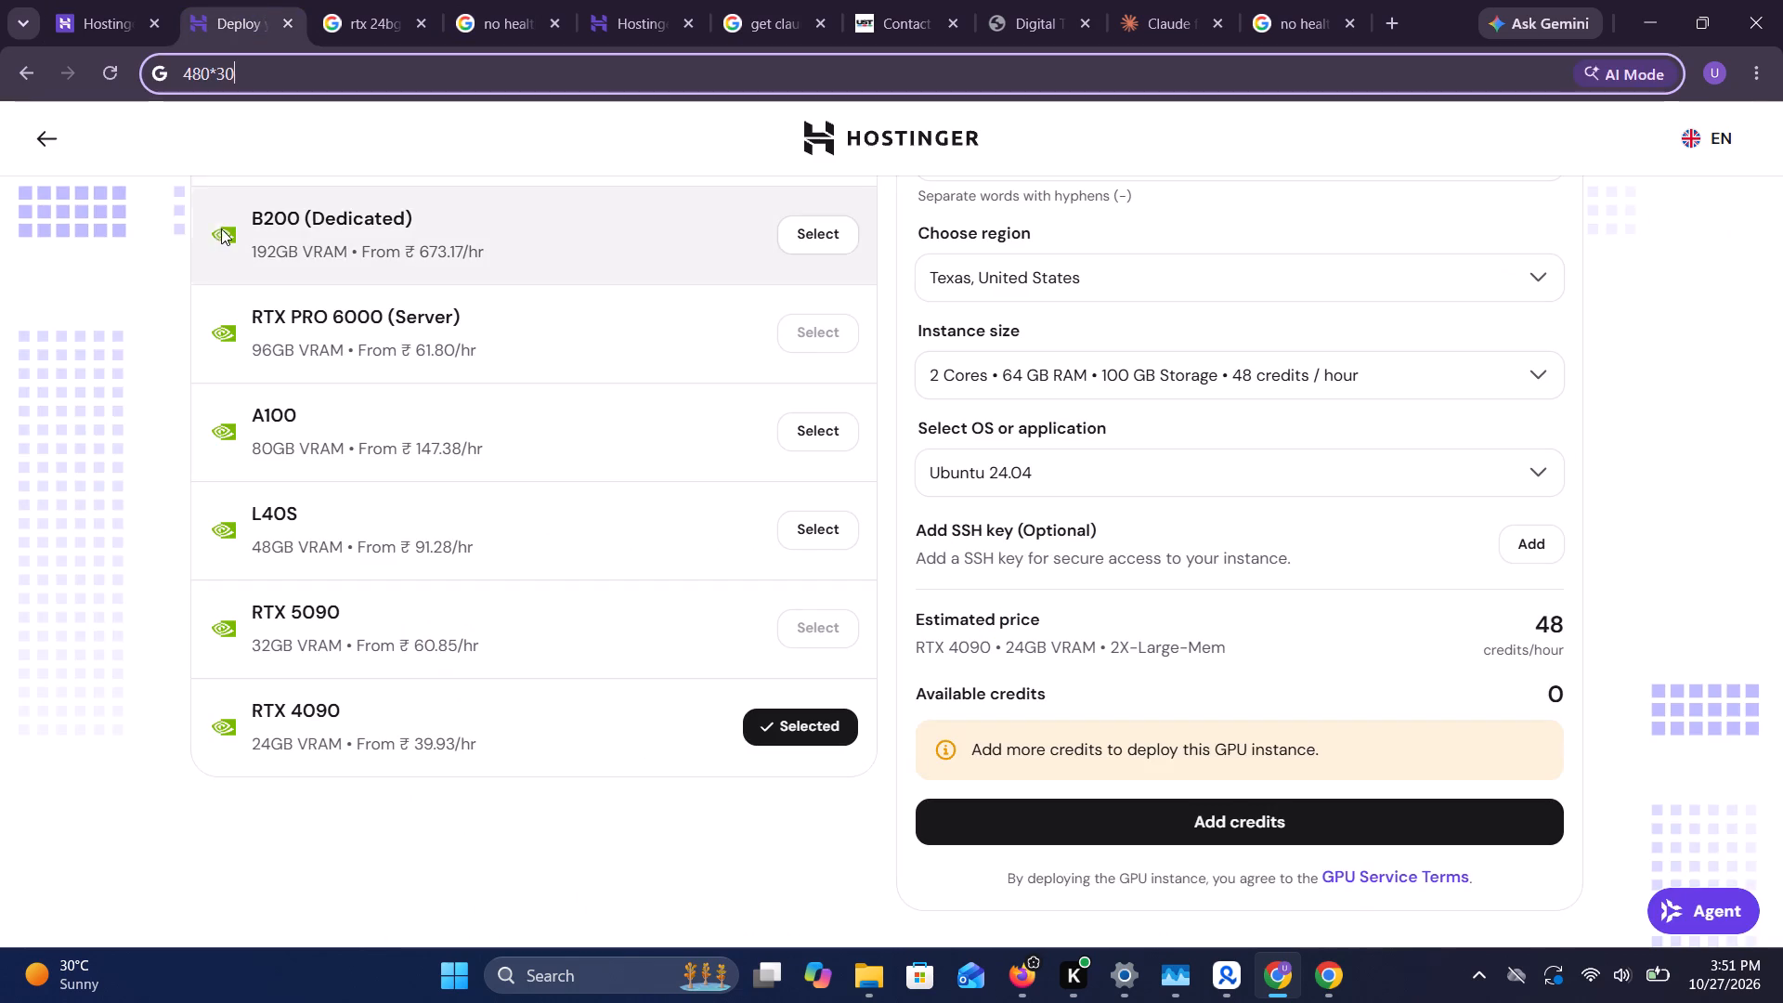
left_click(220, 229)
left_click(116, 176)
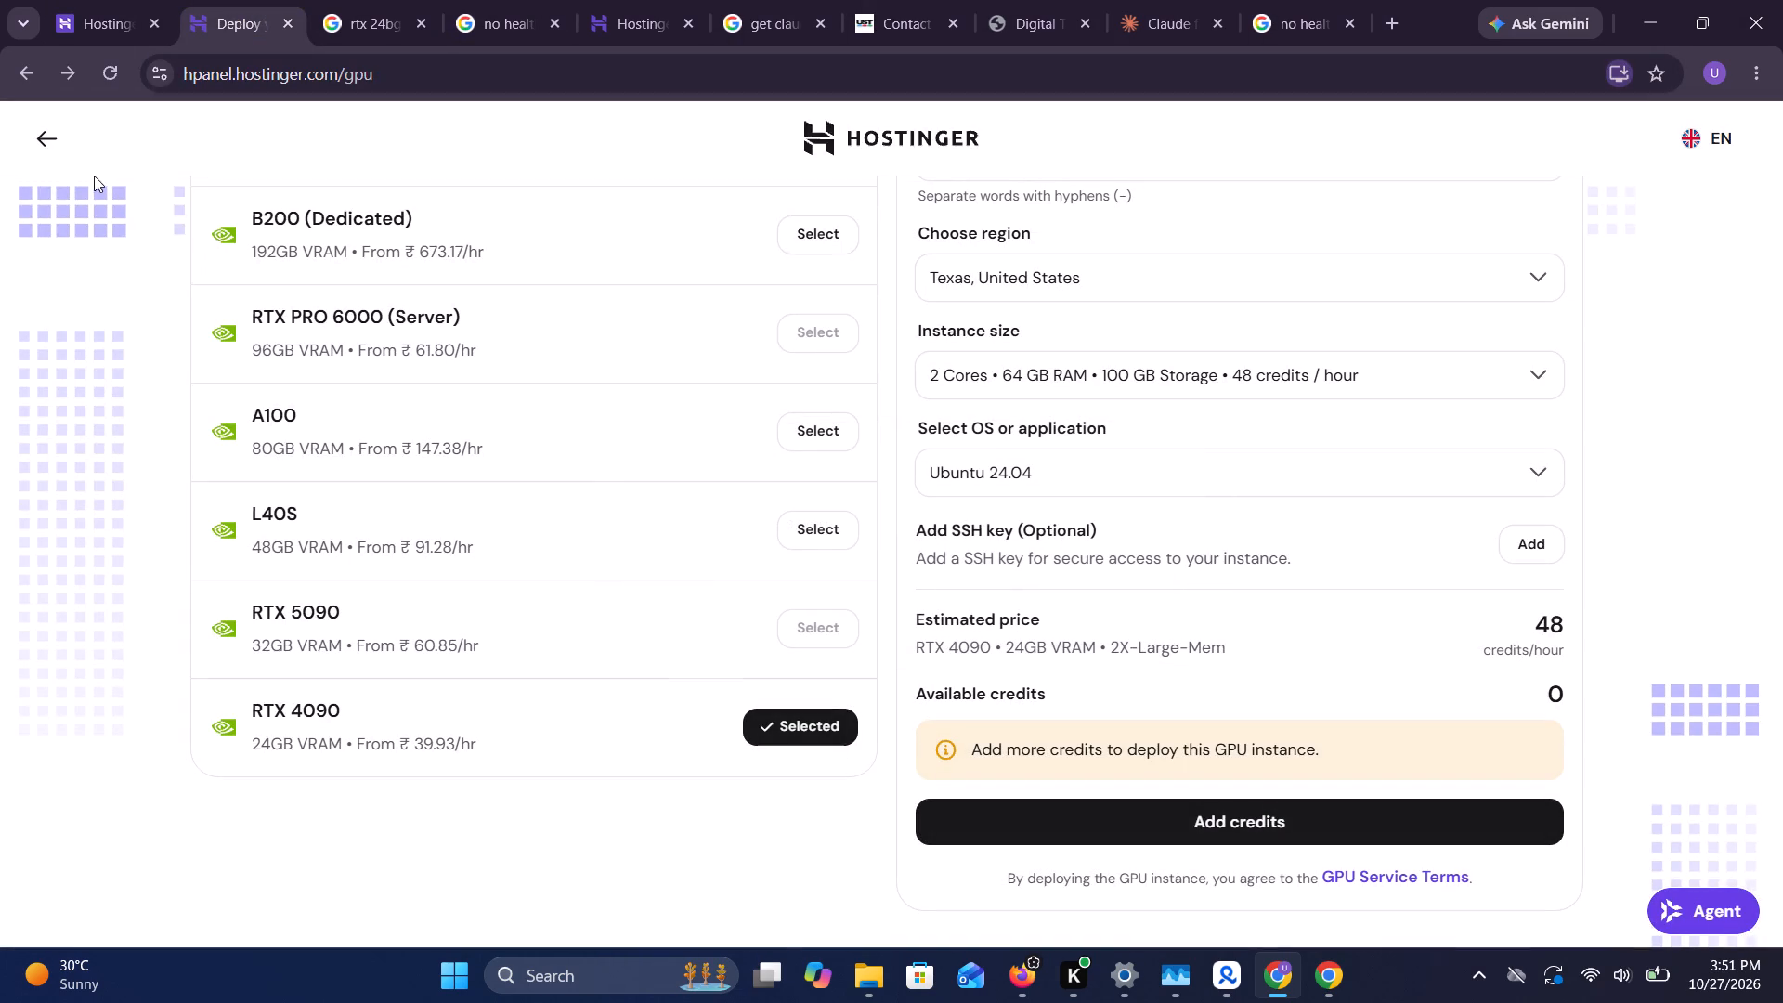
left_click(51, 143)
left_click(1178, 590)
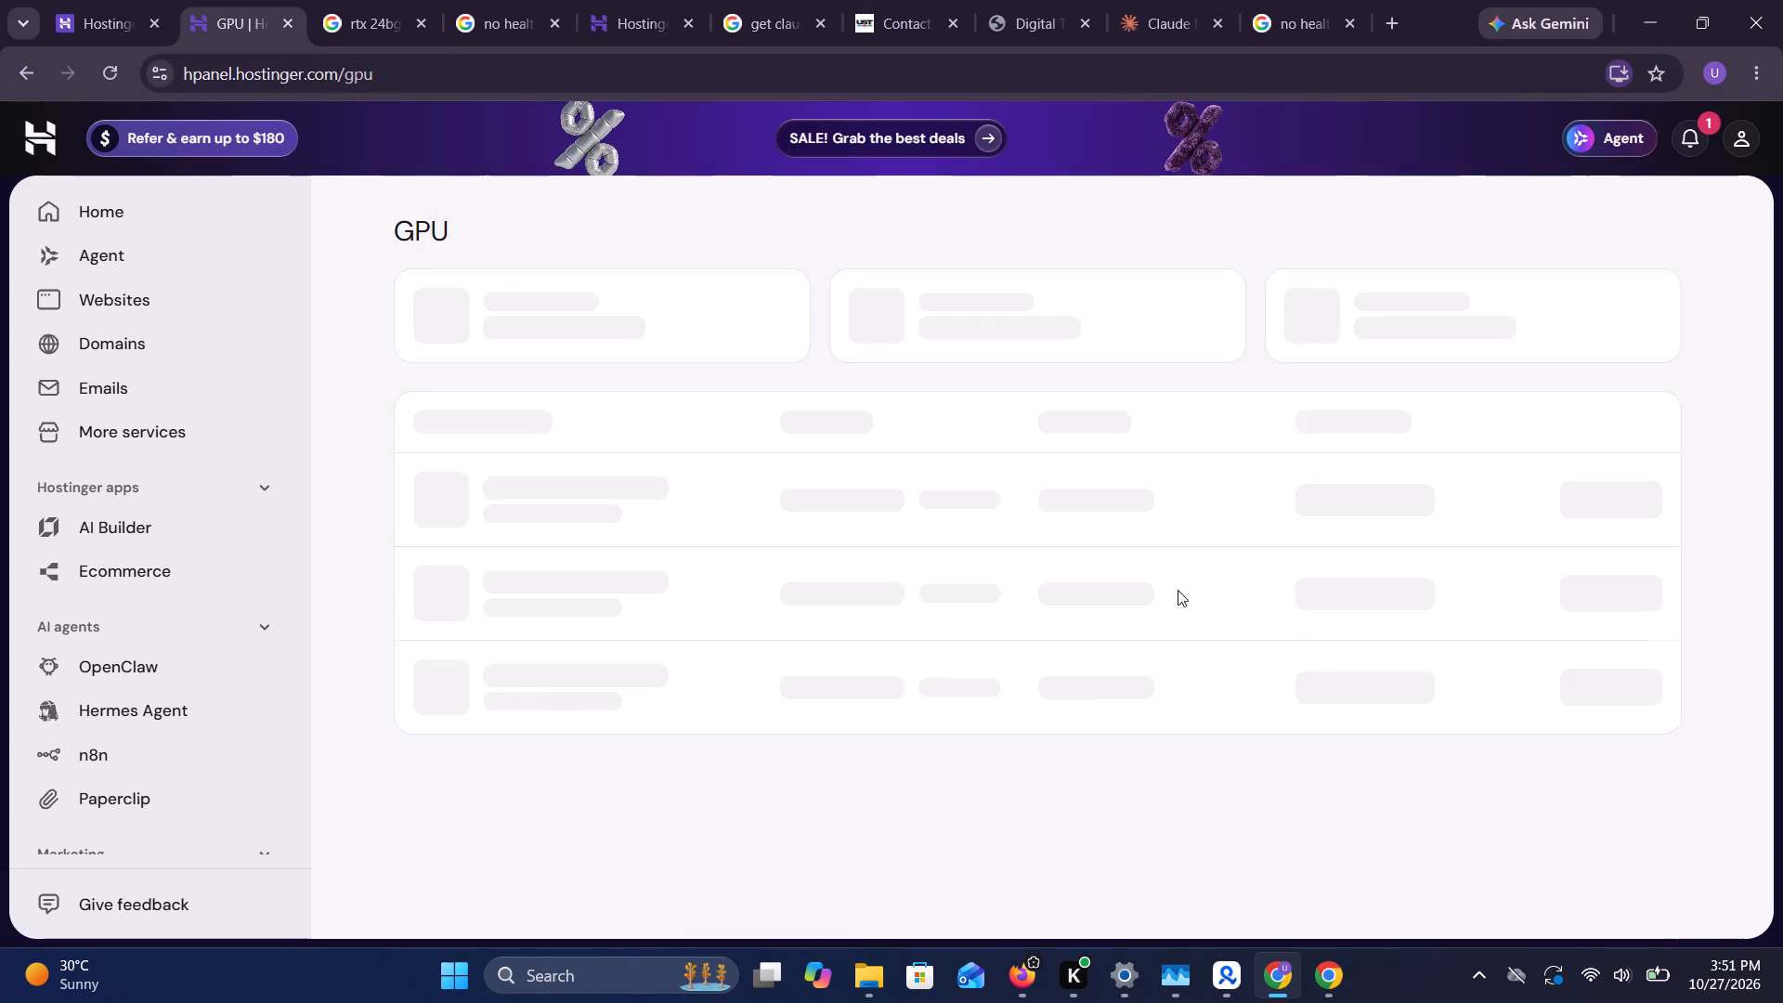
Open the Paperclip page among the AI agents to view the available agent and automation tools.
scroll(93, 791, "down", 5)
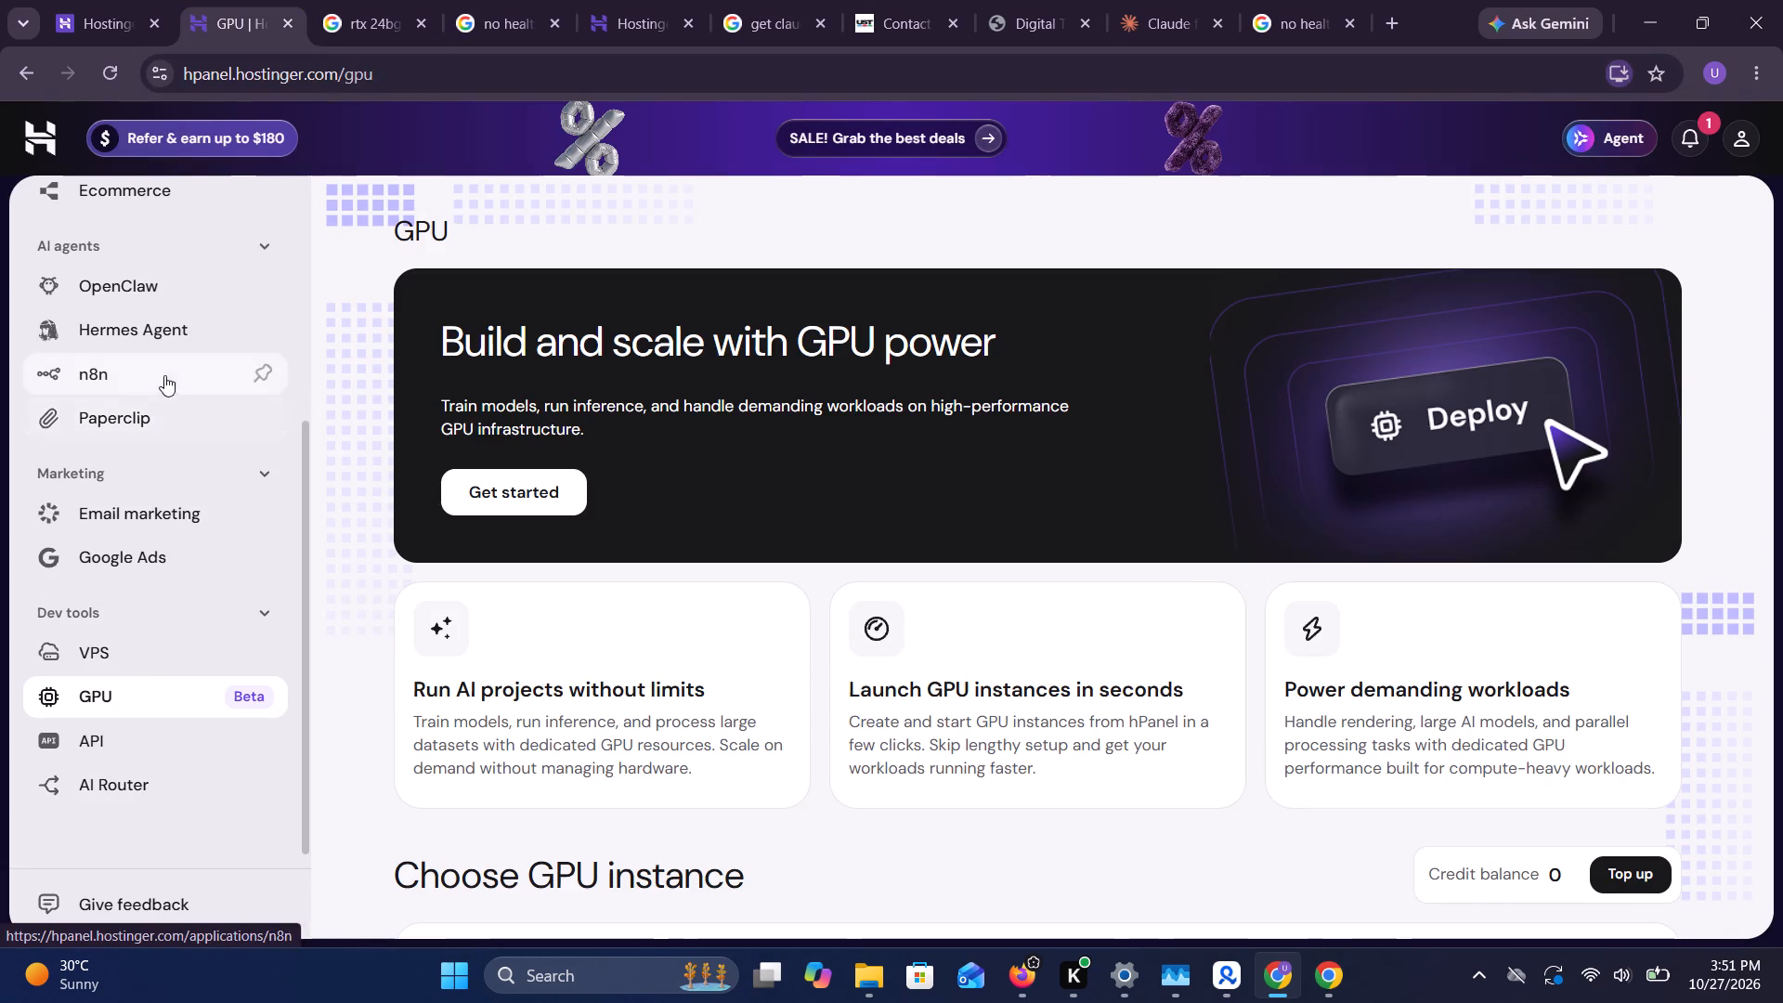
left_click(164, 400)
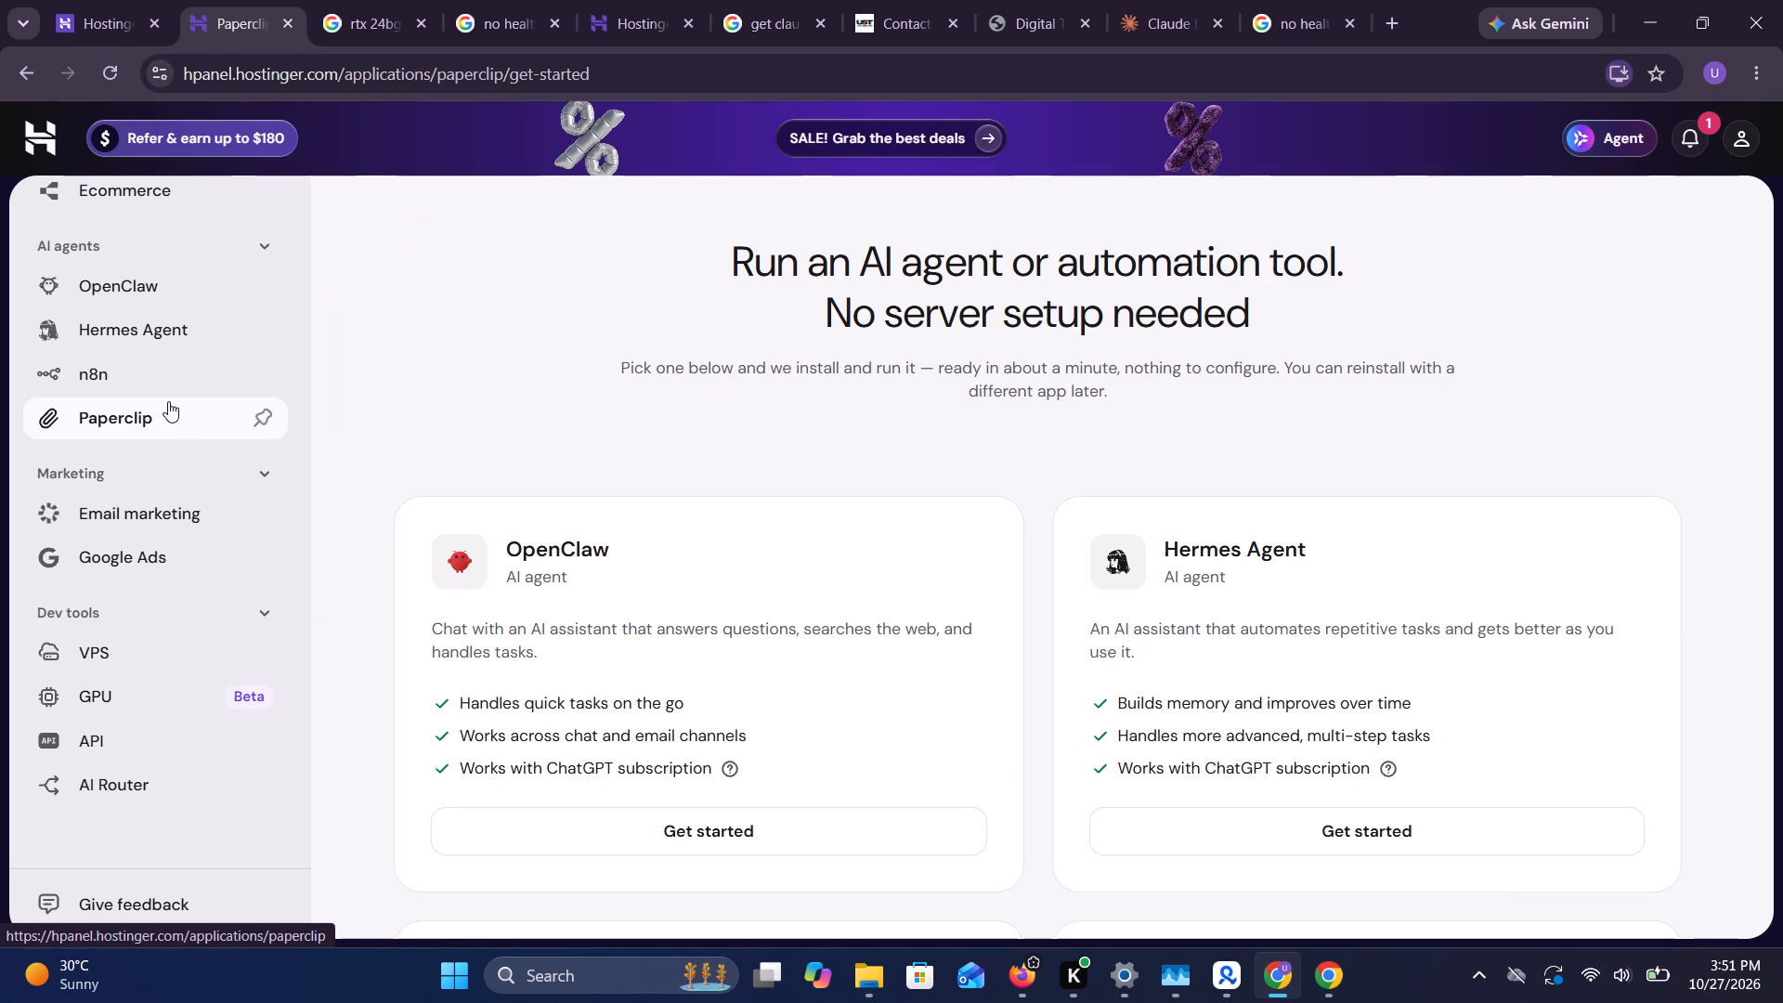
scroll(163, 401, "down", 3)
Go to the VPS section and open the management overview of the KVM 2 server.
left_click(172, 660)
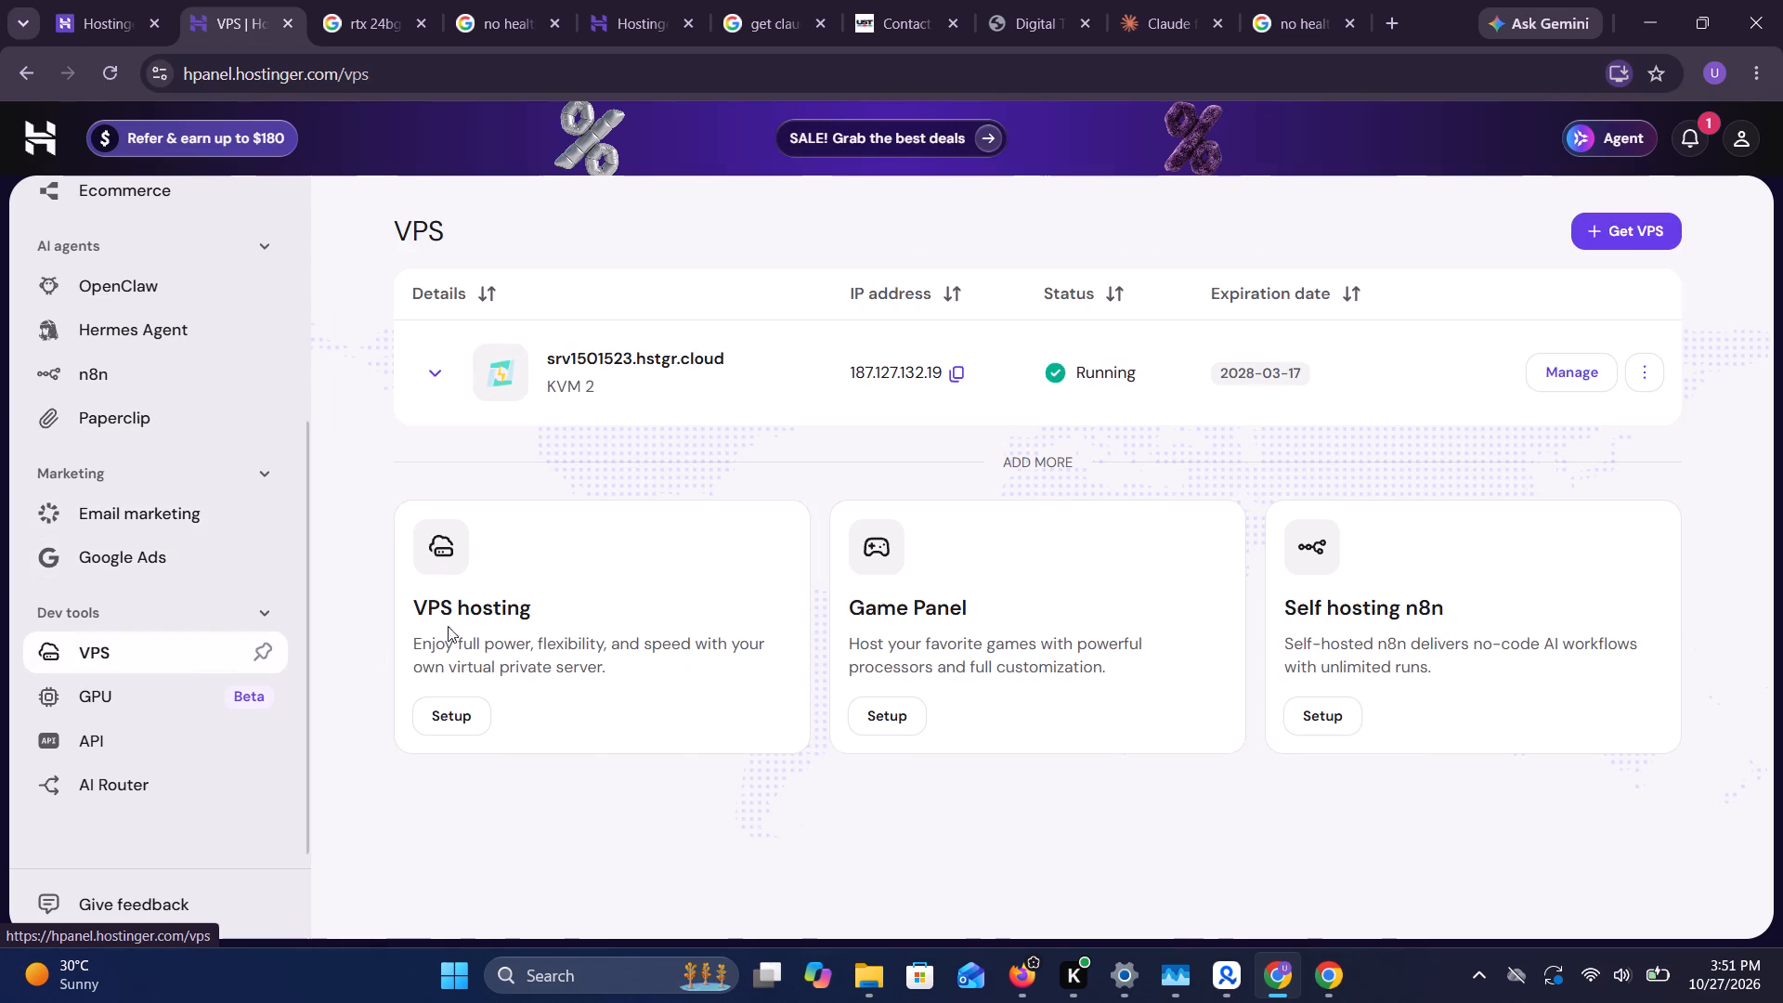
left_click(1578, 370)
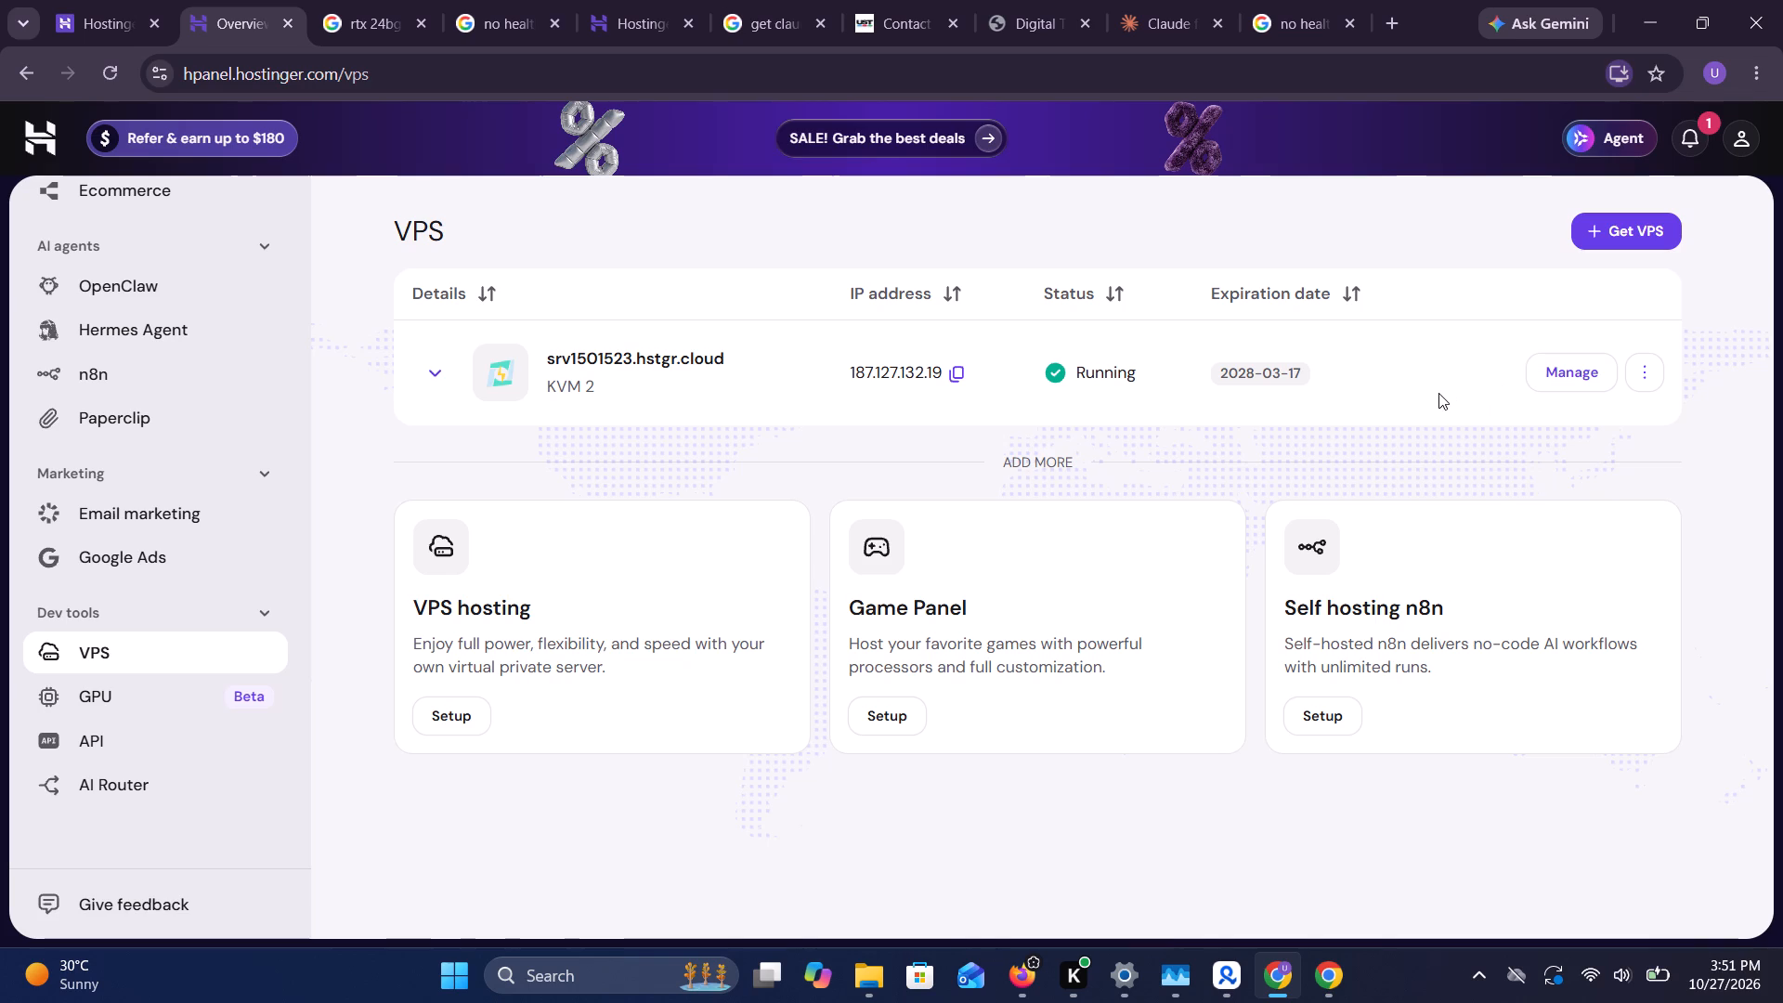
Open the VPS server's control panel on port 8090 and show the advanced options of the connection privacy page.
left_click(1586, 378)
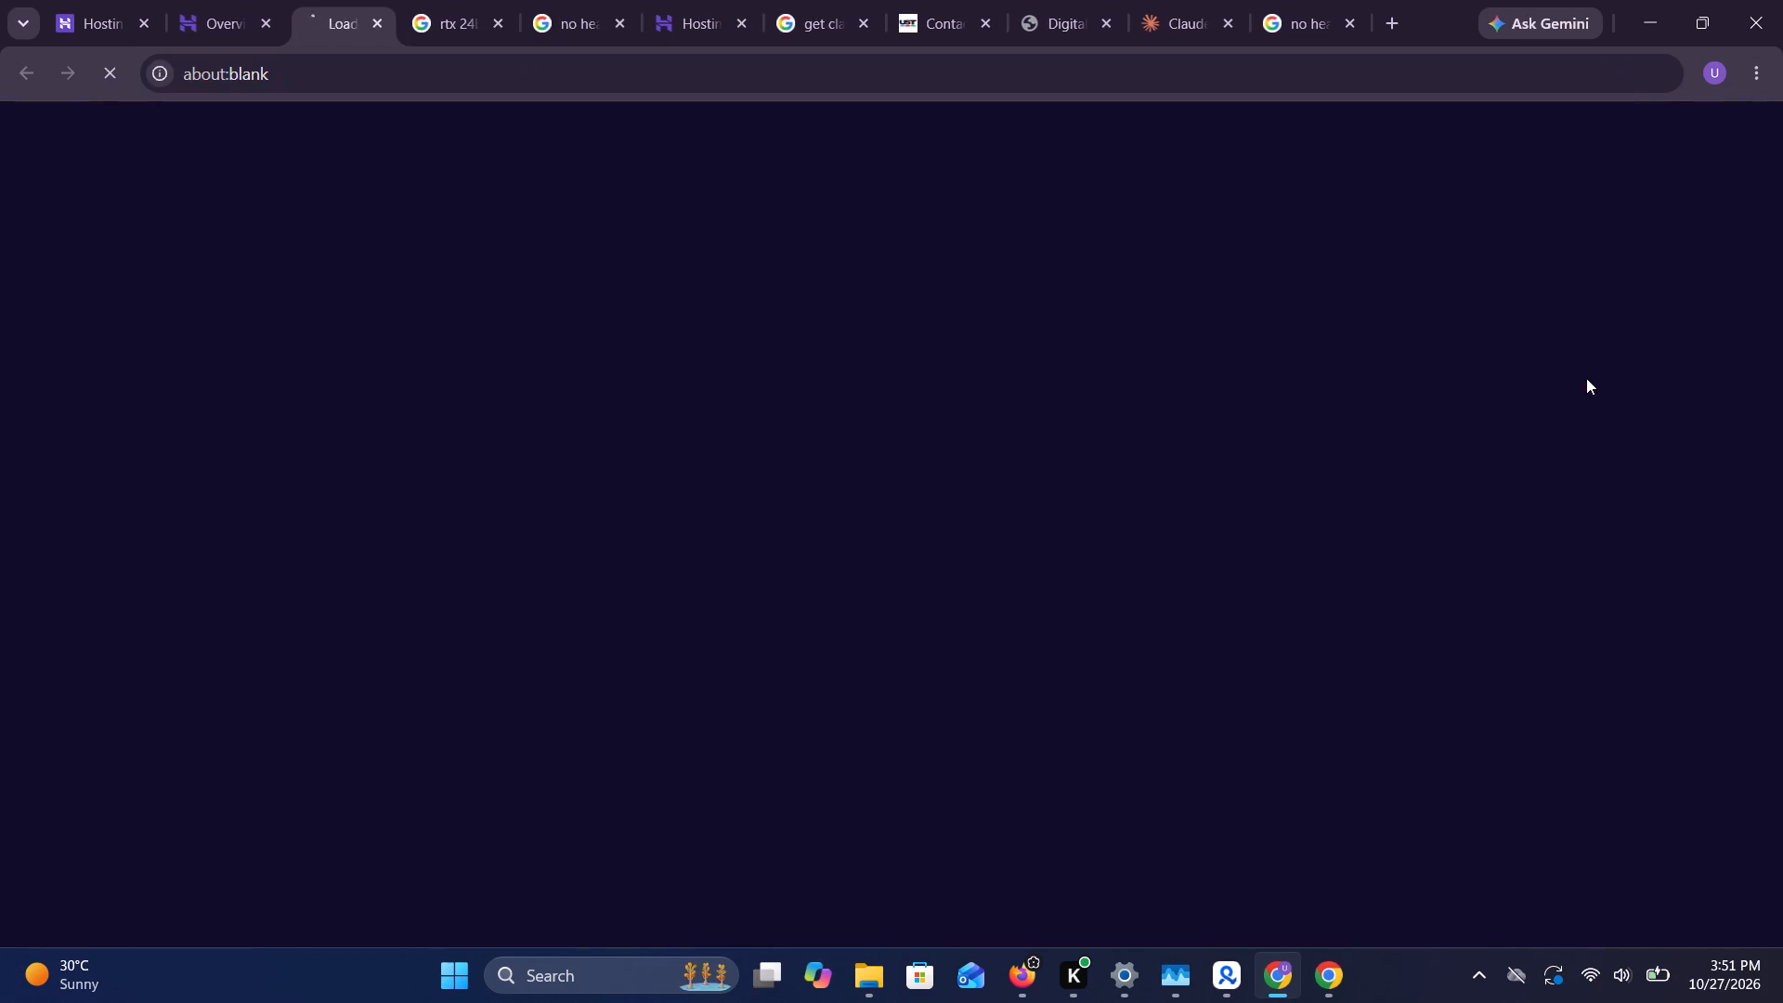
left_click(621, 668)
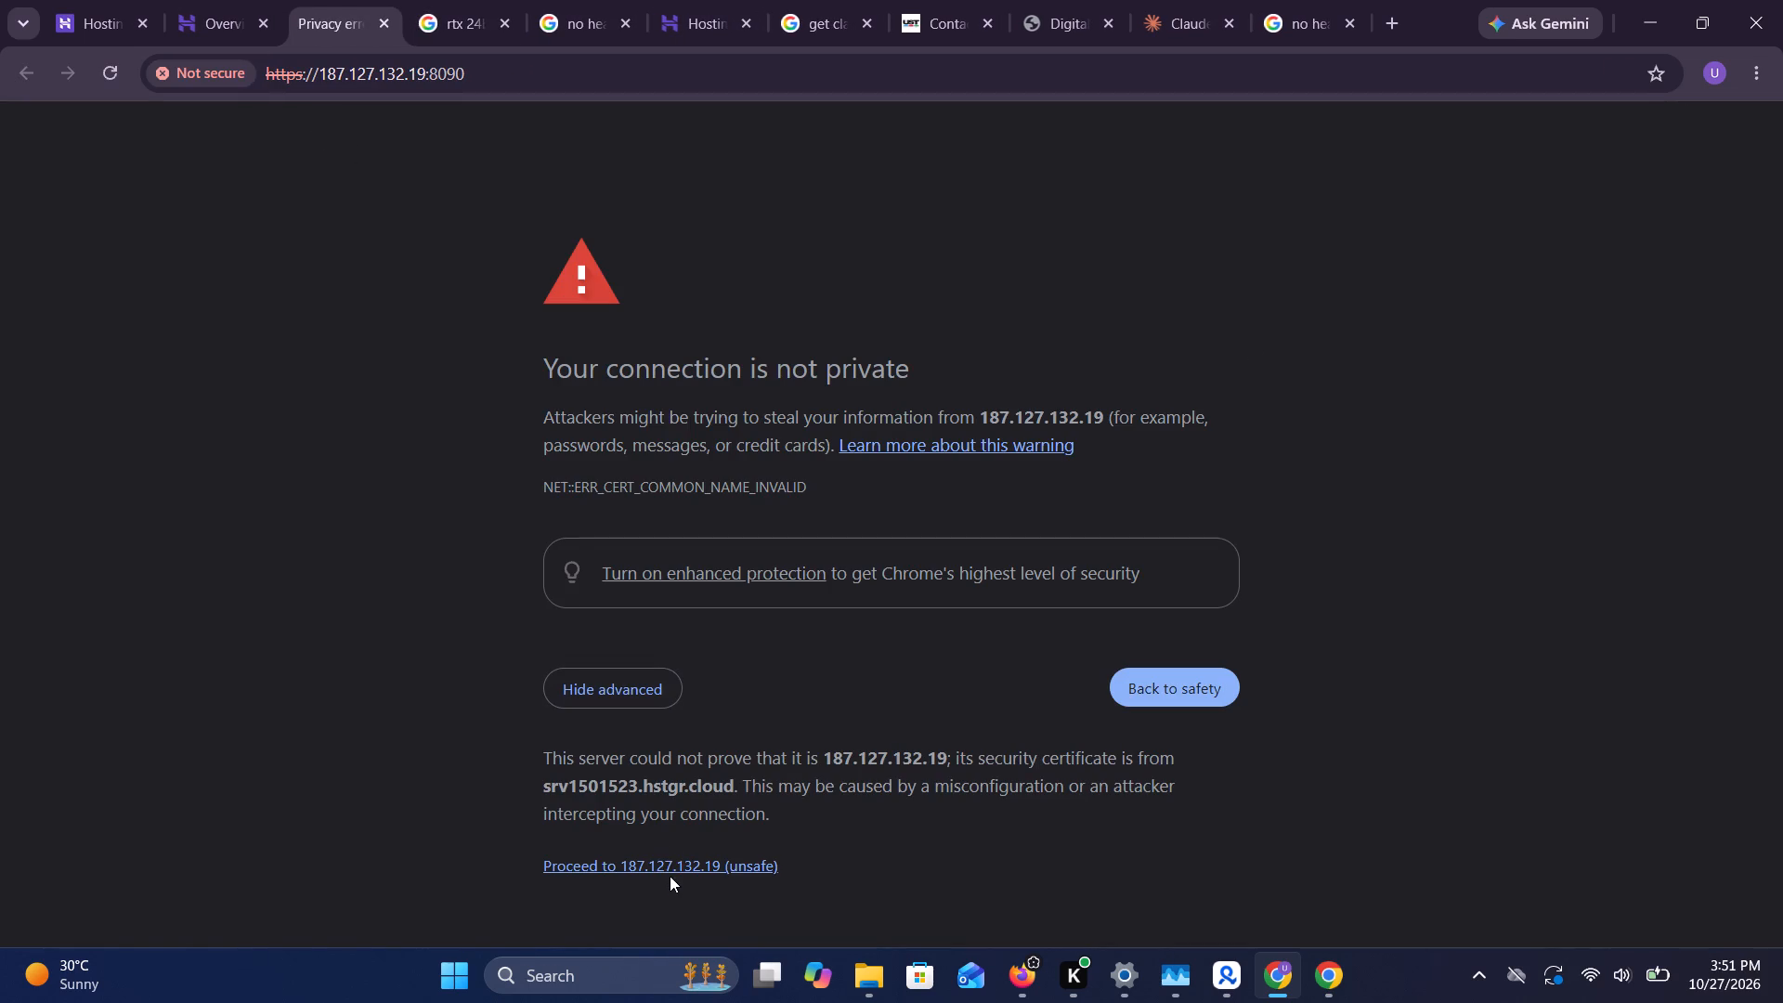
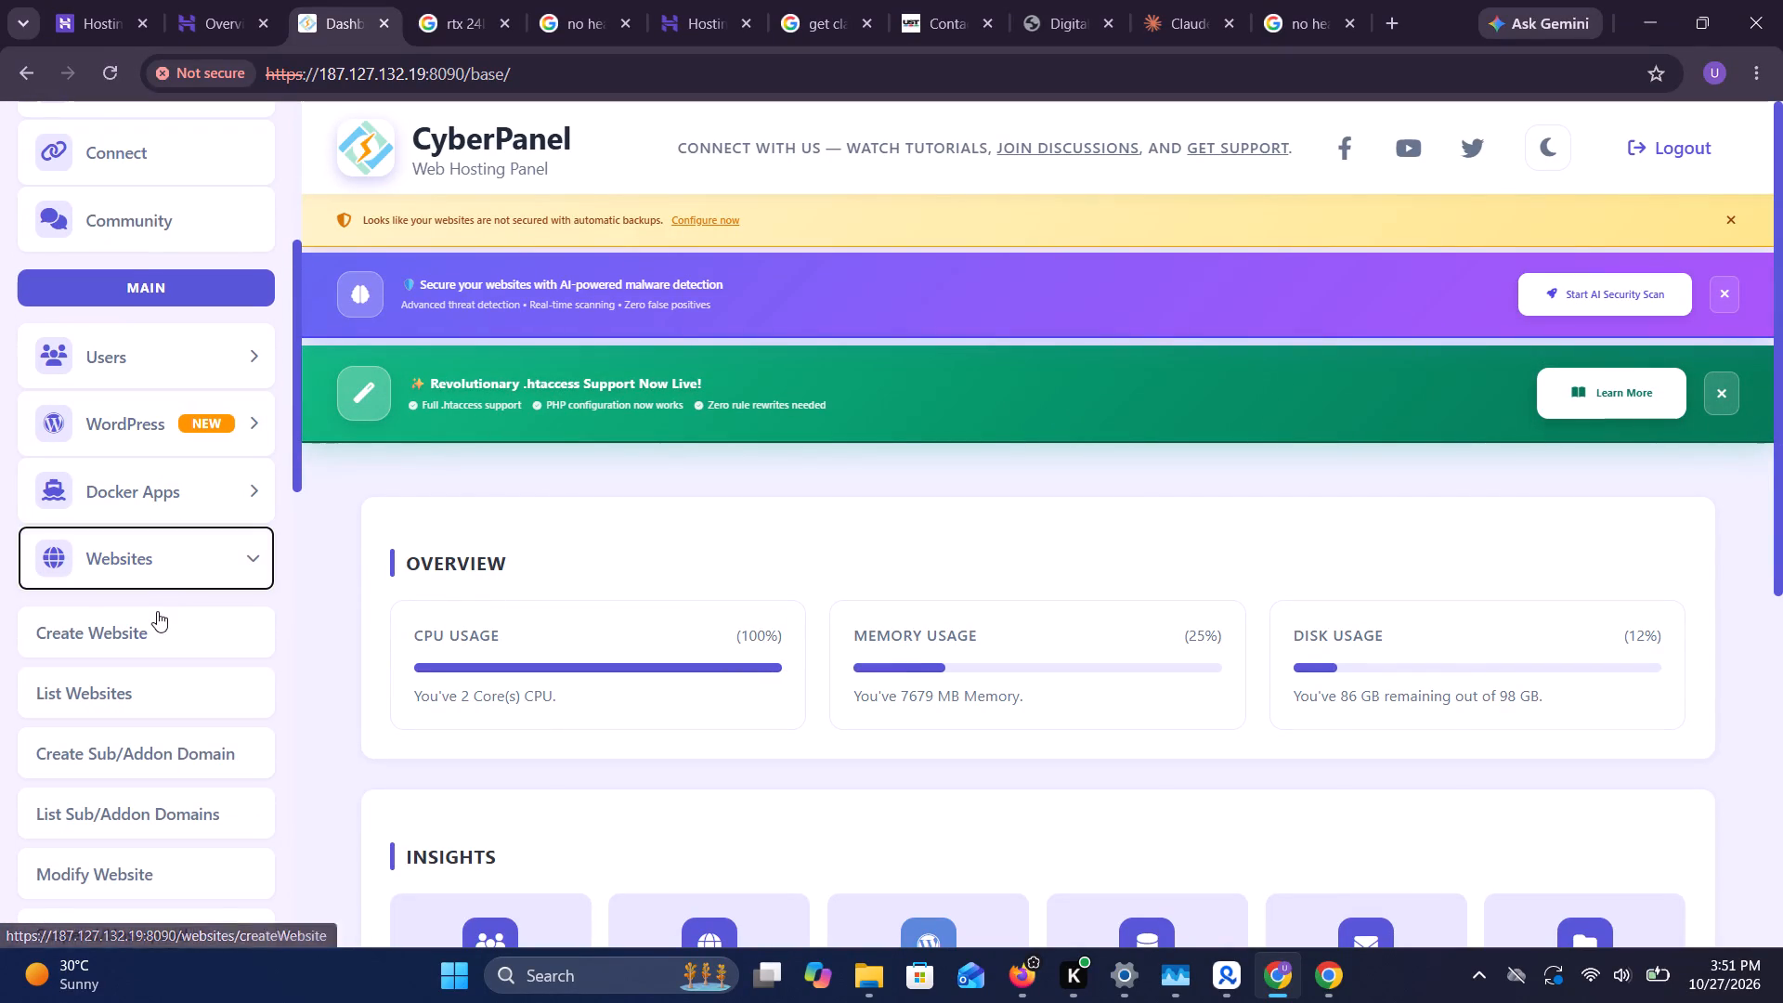
Open the server's list of websites, and visit the ustcricket.com site from its expanded entry.
left_click(157, 611)
left_click(156, 682)
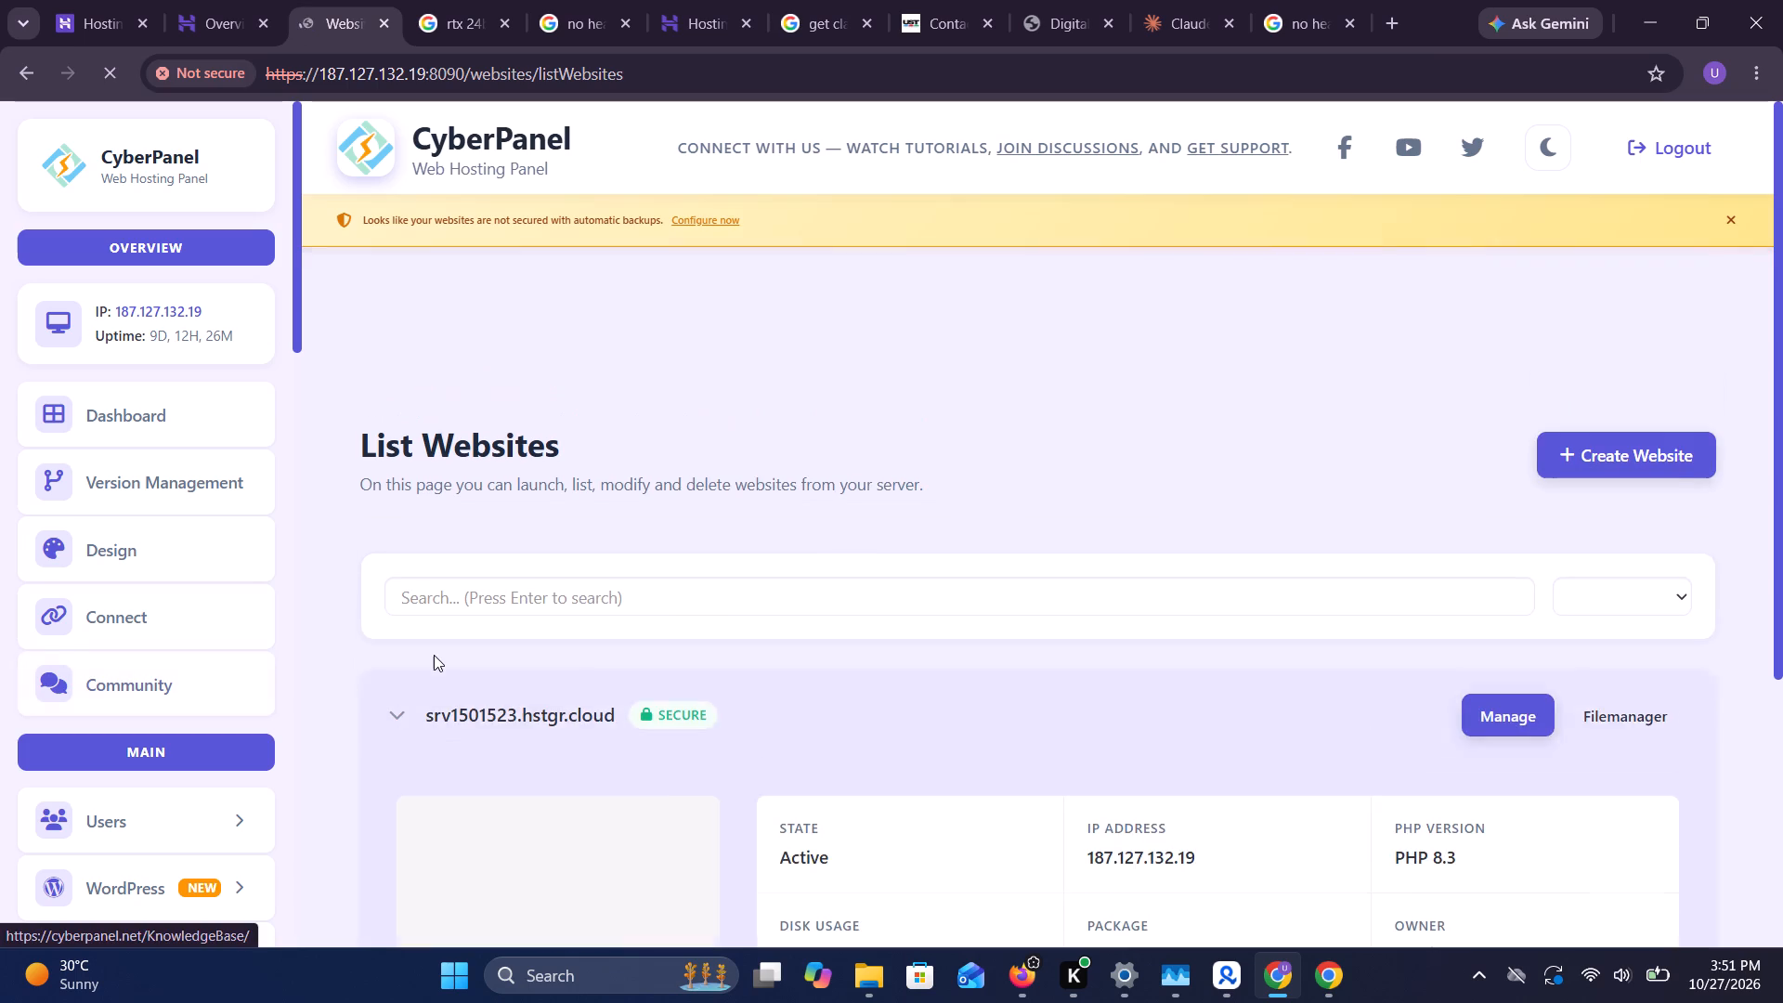
scroll(434, 655, "down", 2)
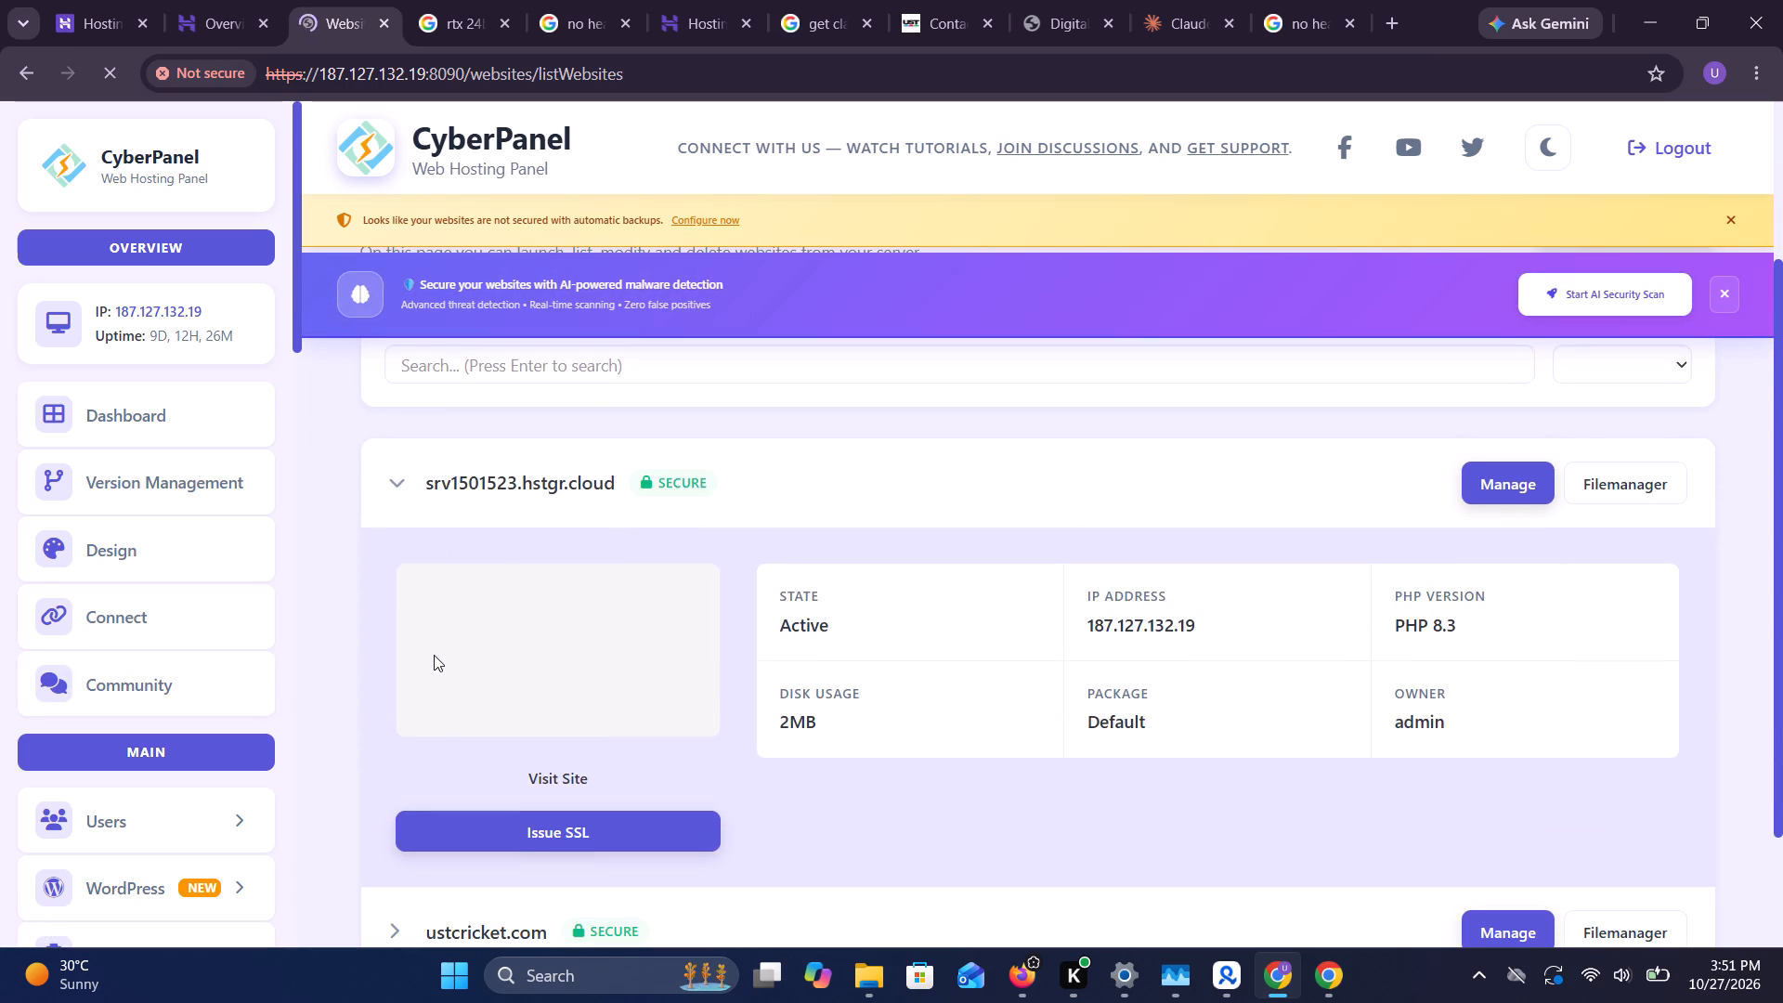
scroll(434, 655, "down", 2)
scroll(470, 653, "up", 1)
scroll(458, 723, "down", 2)
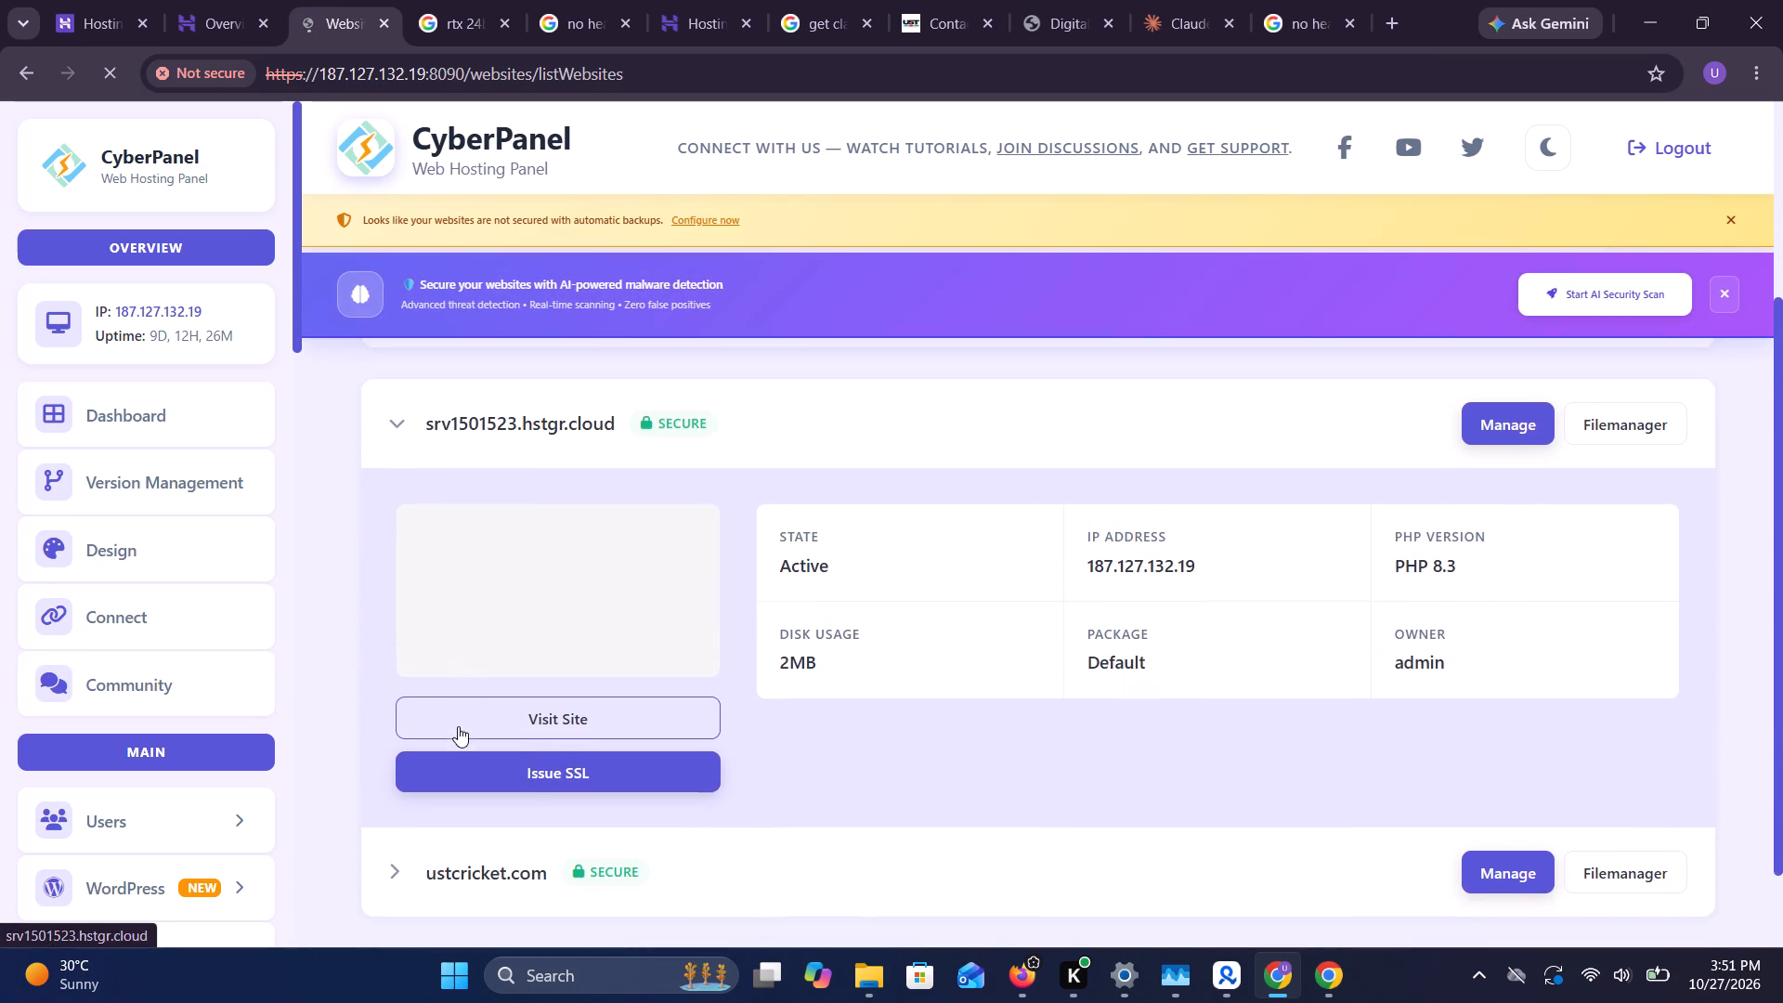
left_click(455, 771)
scroll(455, 771, "down", 3)
left_click(564, 719)
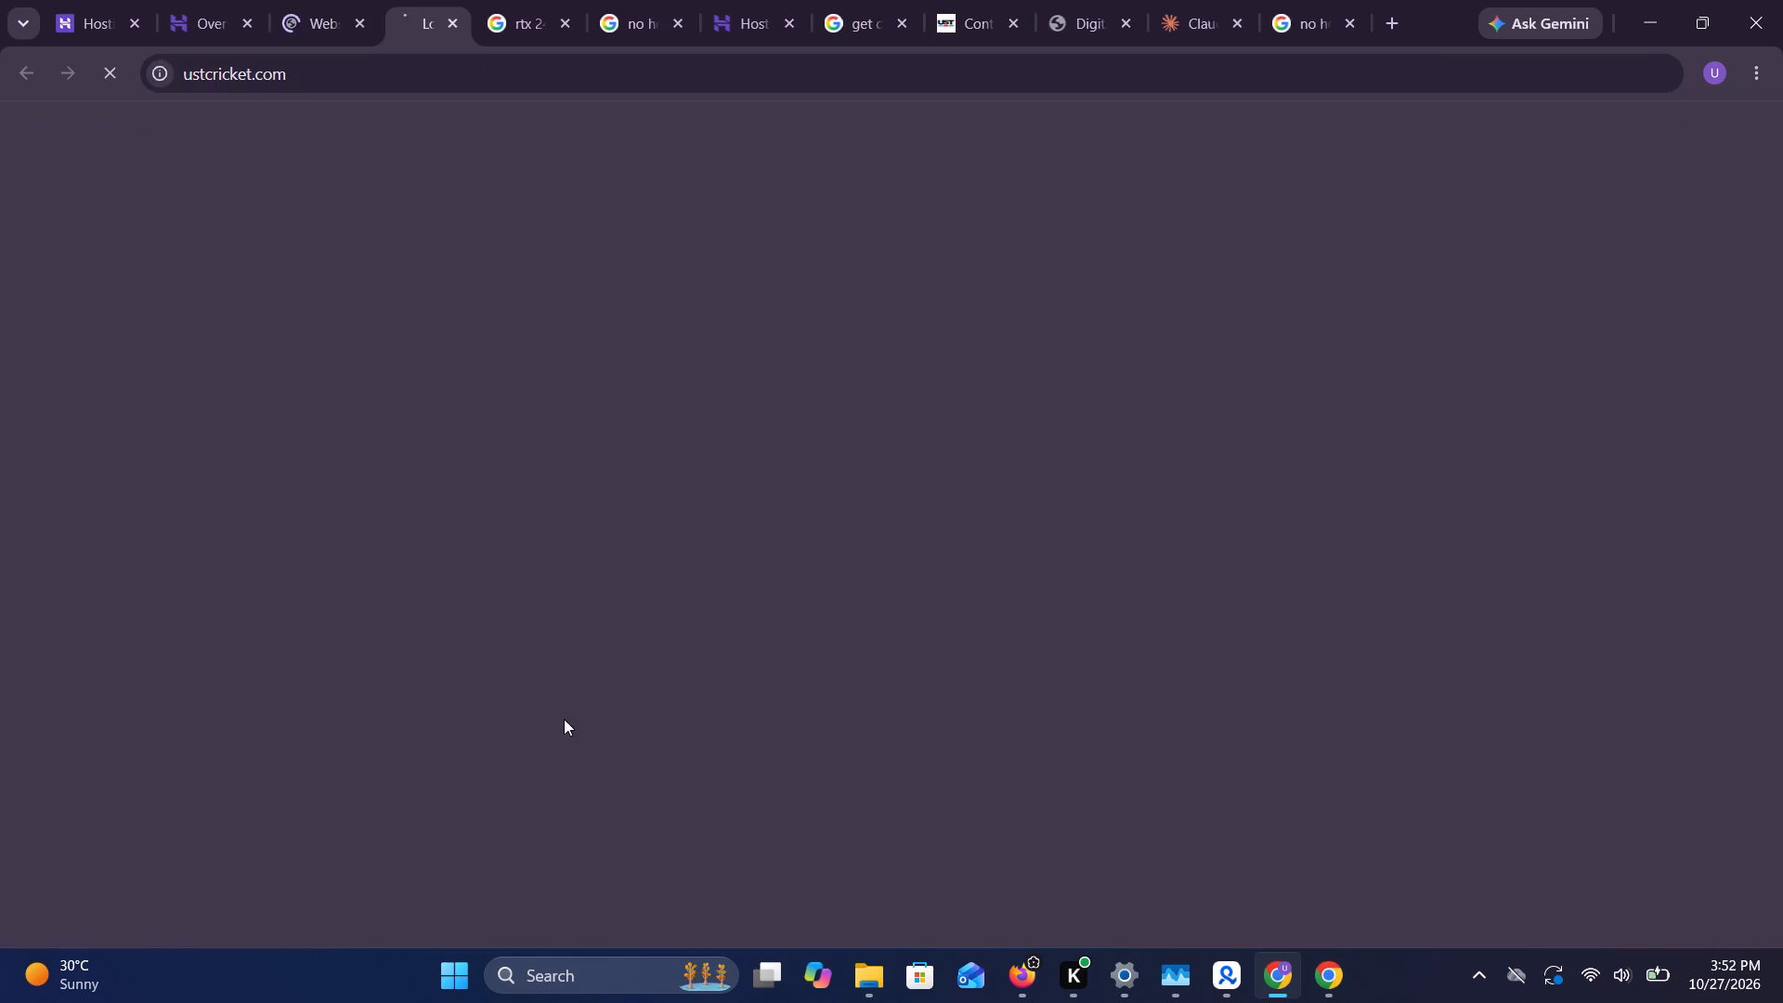
Return to the CyberPanel websites list and issue an SSL certificate for ustcricket.com.
left_click(327, 0)
left_click(629, 791)
left_click(637, 766)
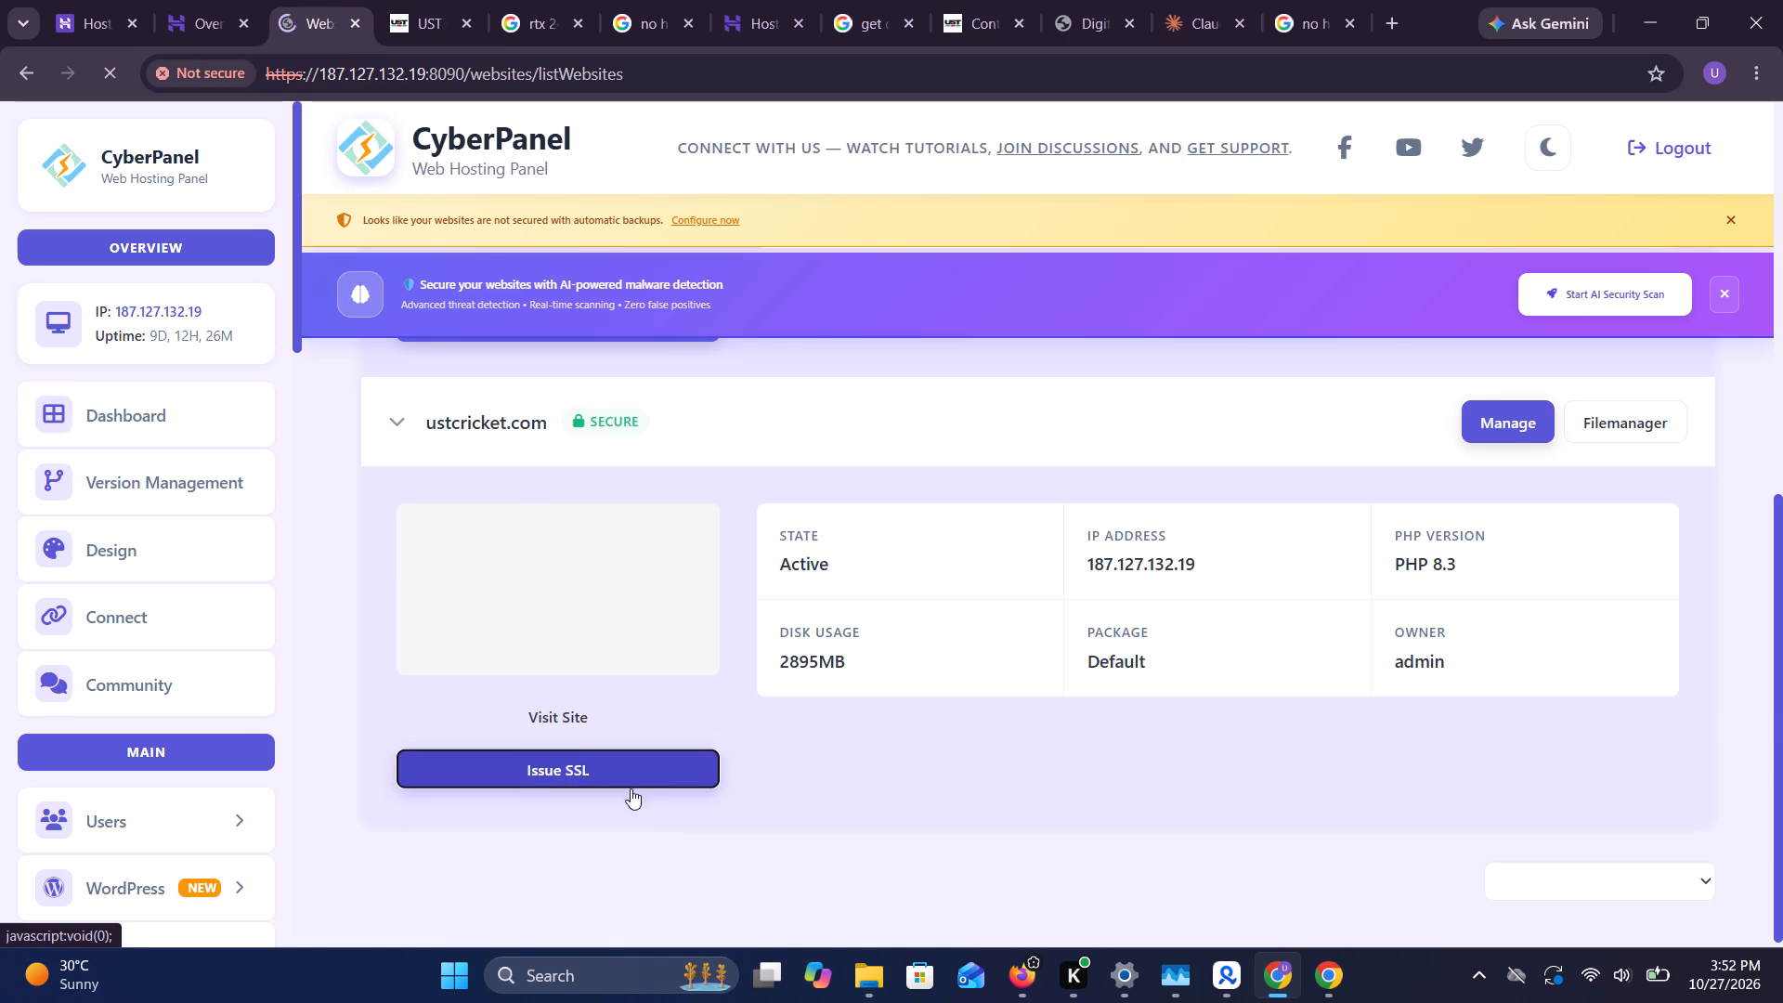
Check the address of the open ustcricket.com page, and return to the CyberPanel websites list.
left_click(462, 0)
left_click(482, 80)
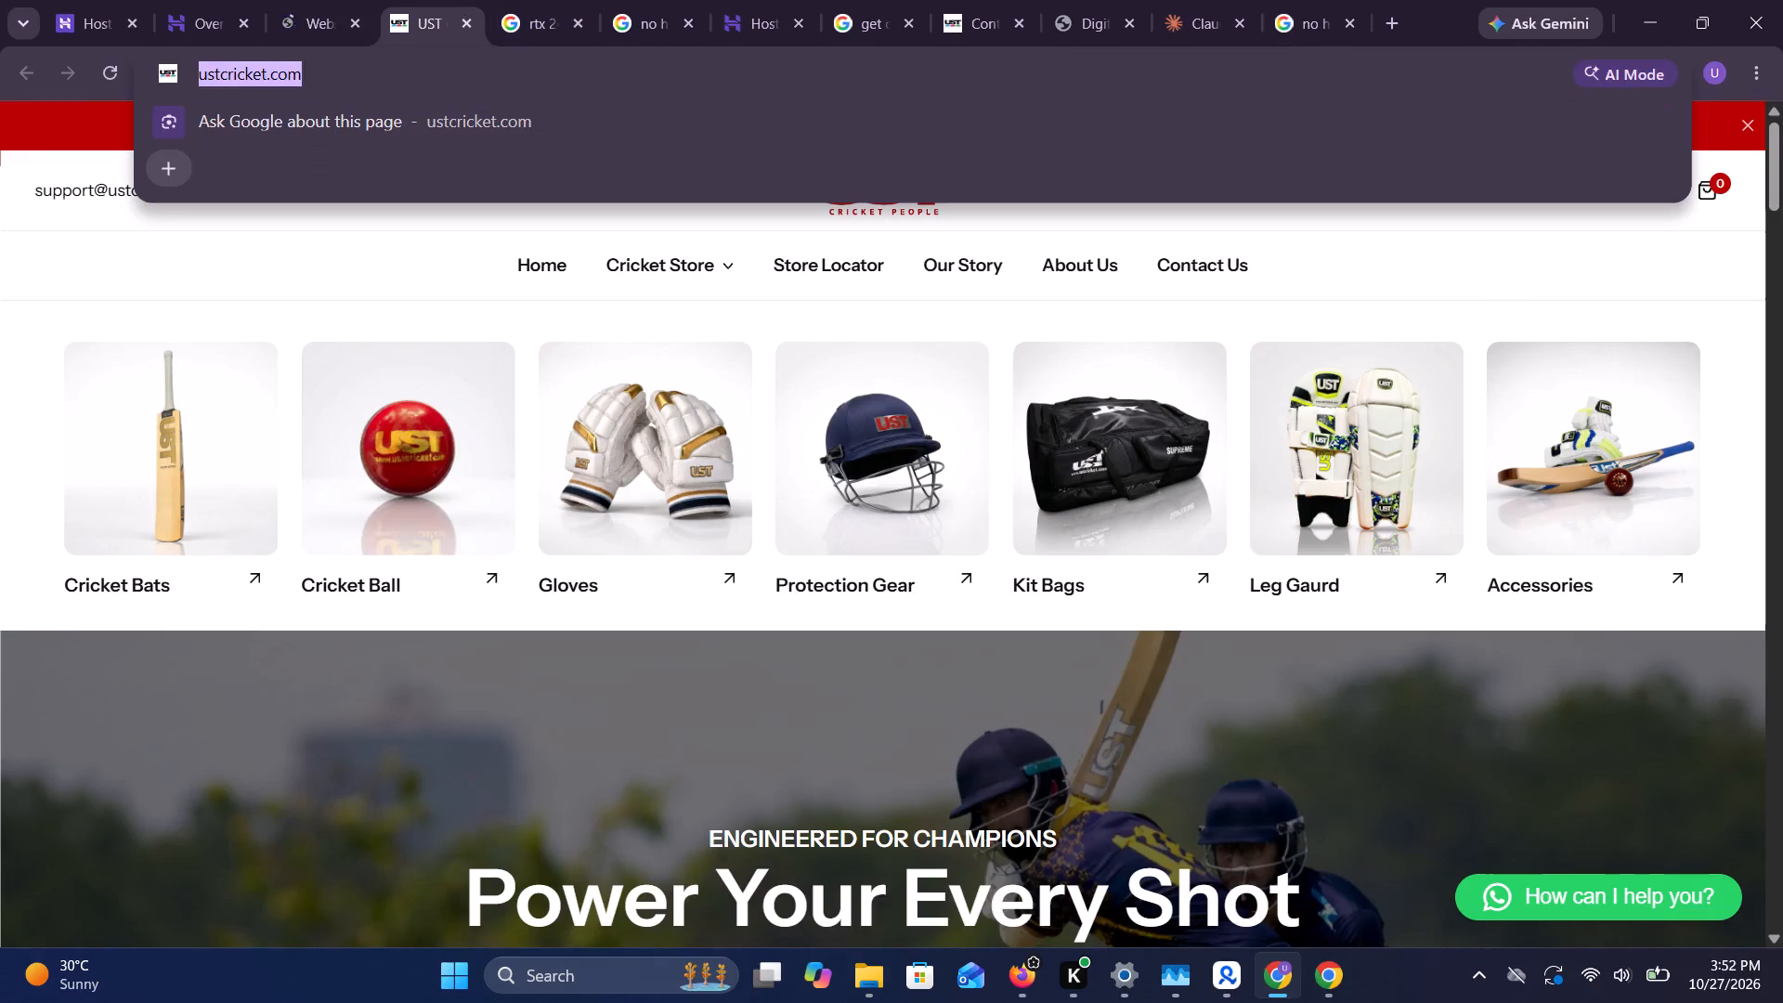
left_click(313, 0)
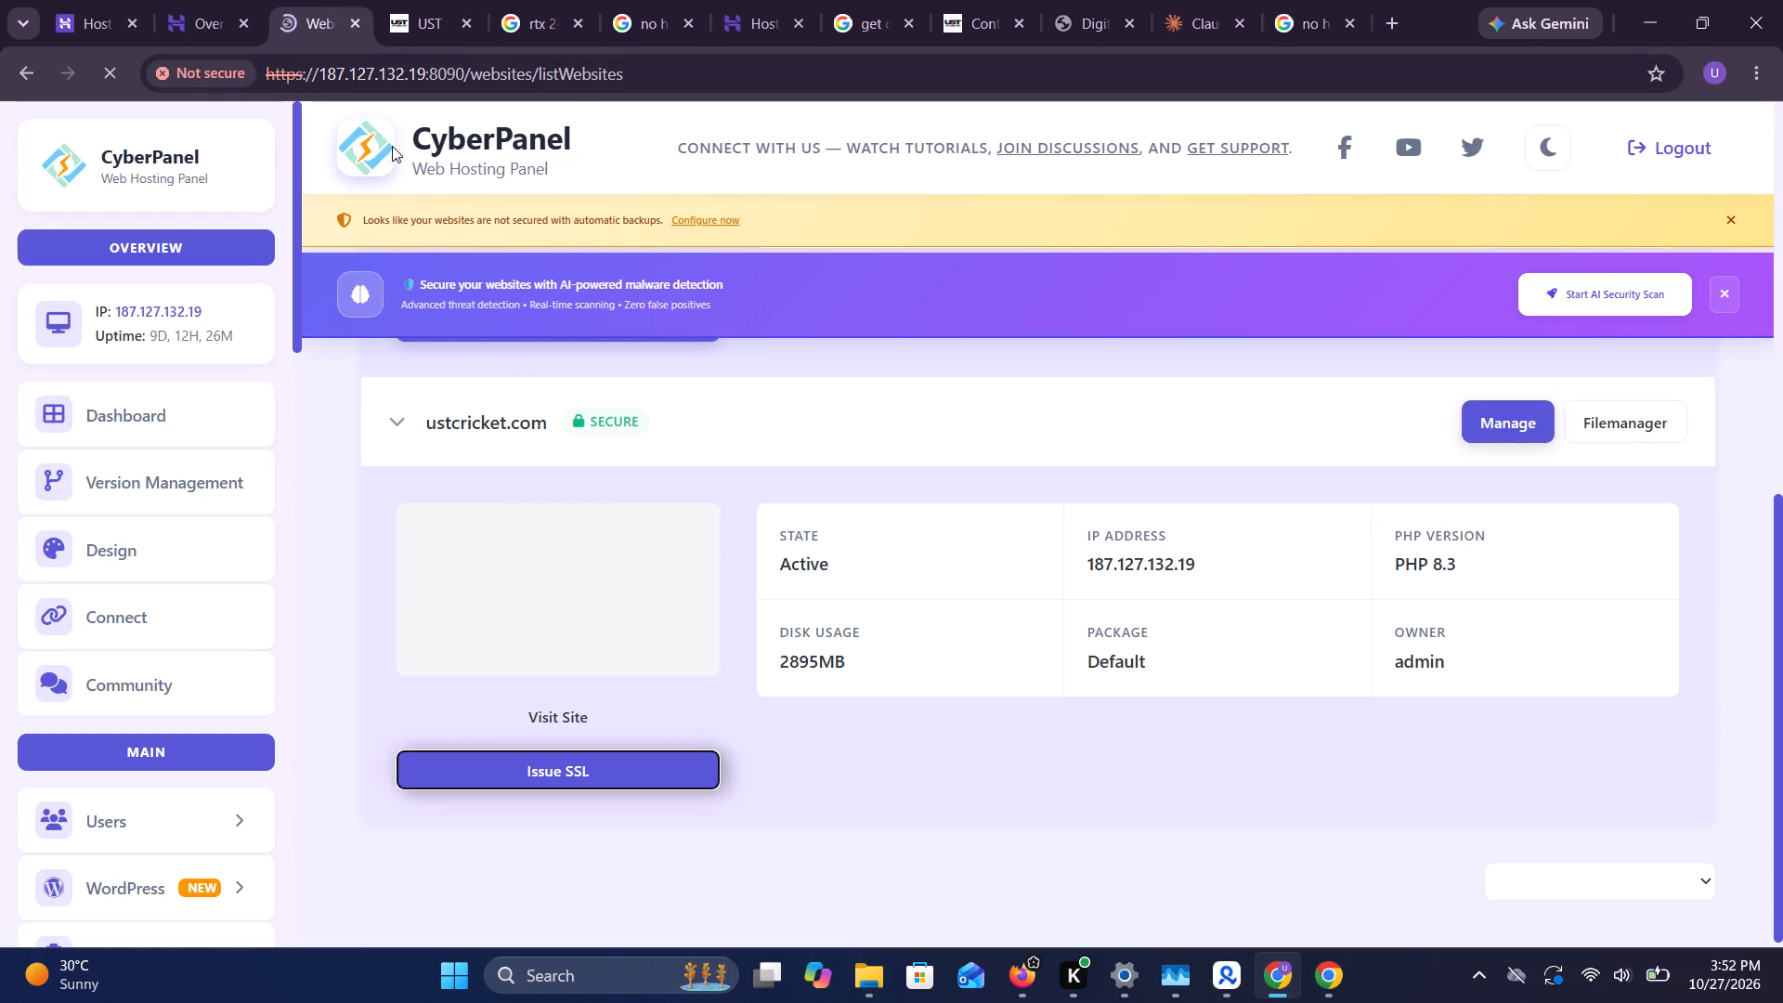
Close the Hostinger status page.
left_click(106, 0)
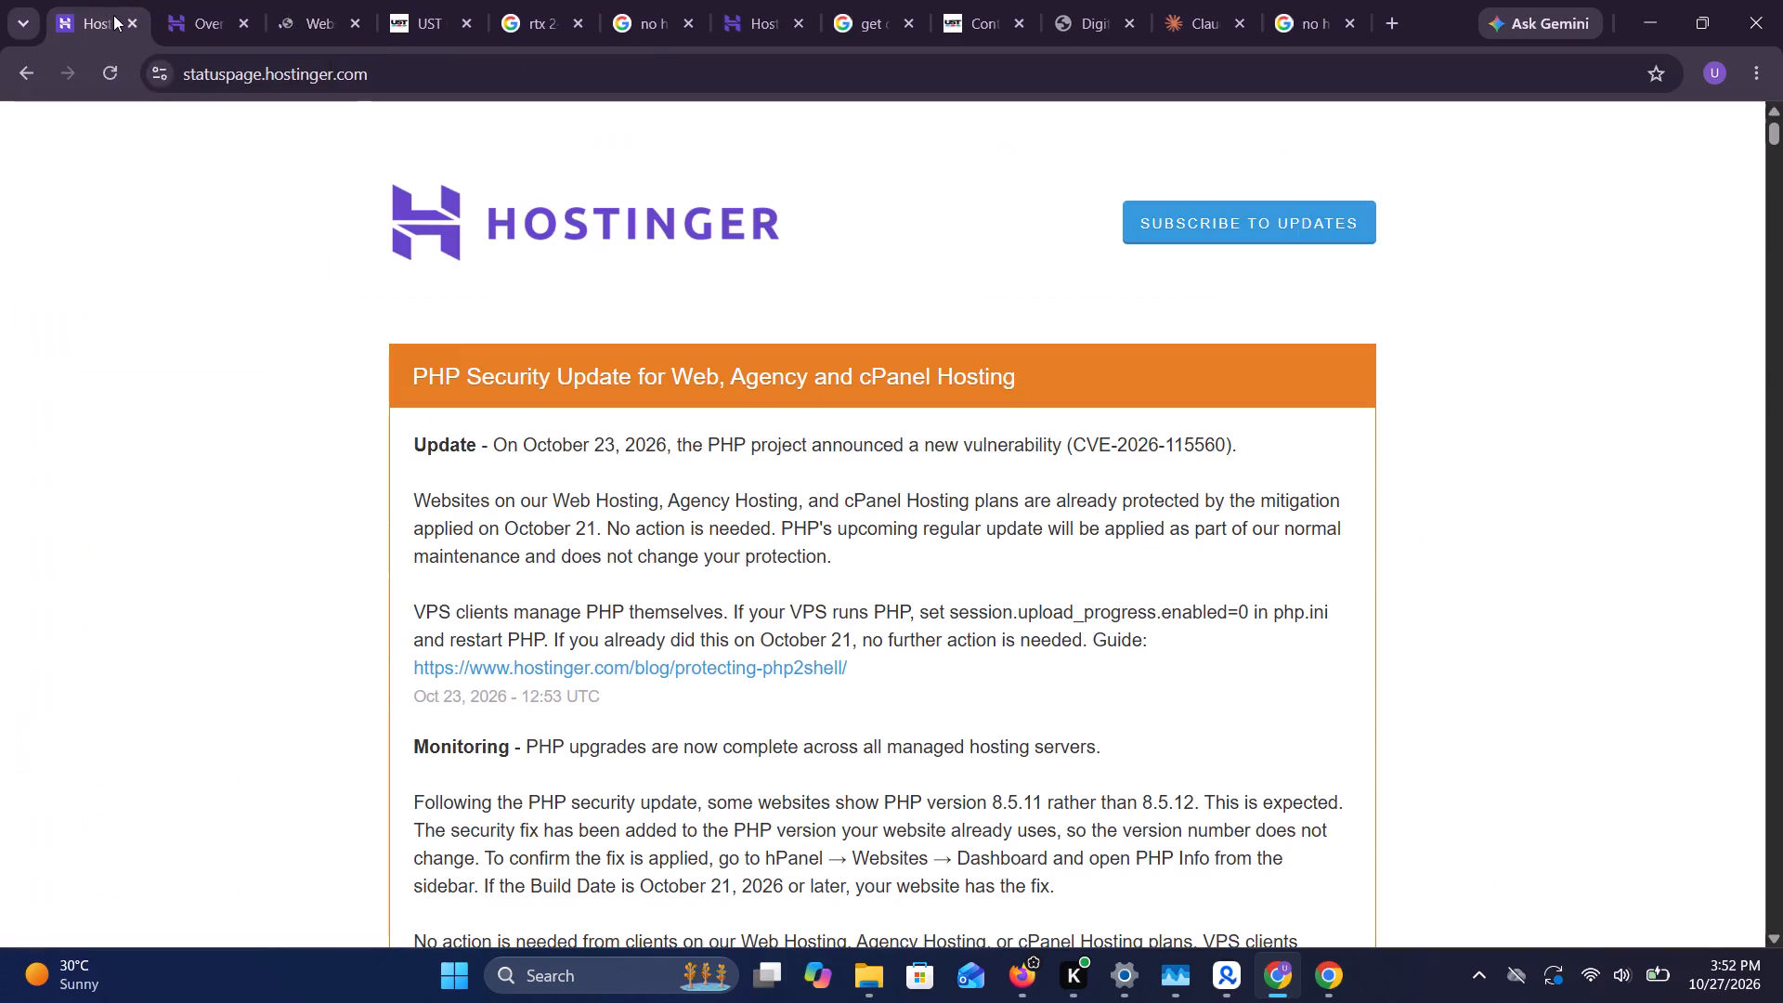
left_click(120, 21)
left_click(124, 22)
Reload the ustcricket.com page without its cache and examine its full address for the connection protocol.
left_click(289, 0)
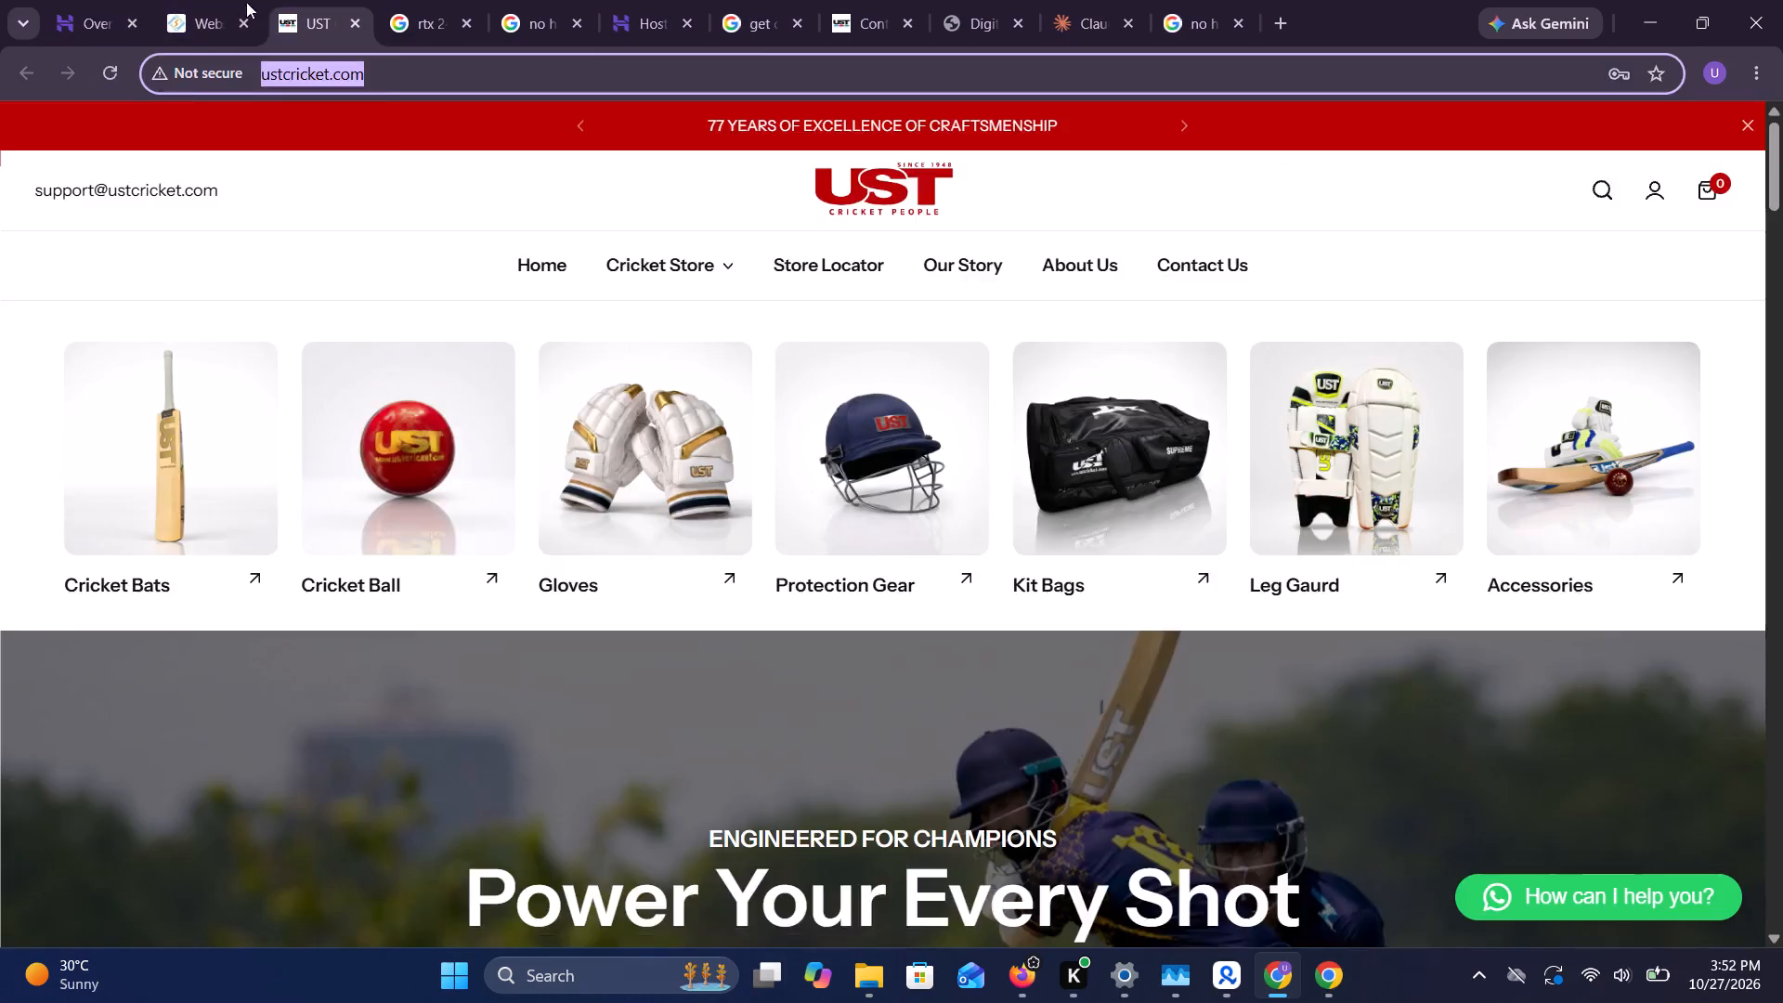
left_click(233, 2)
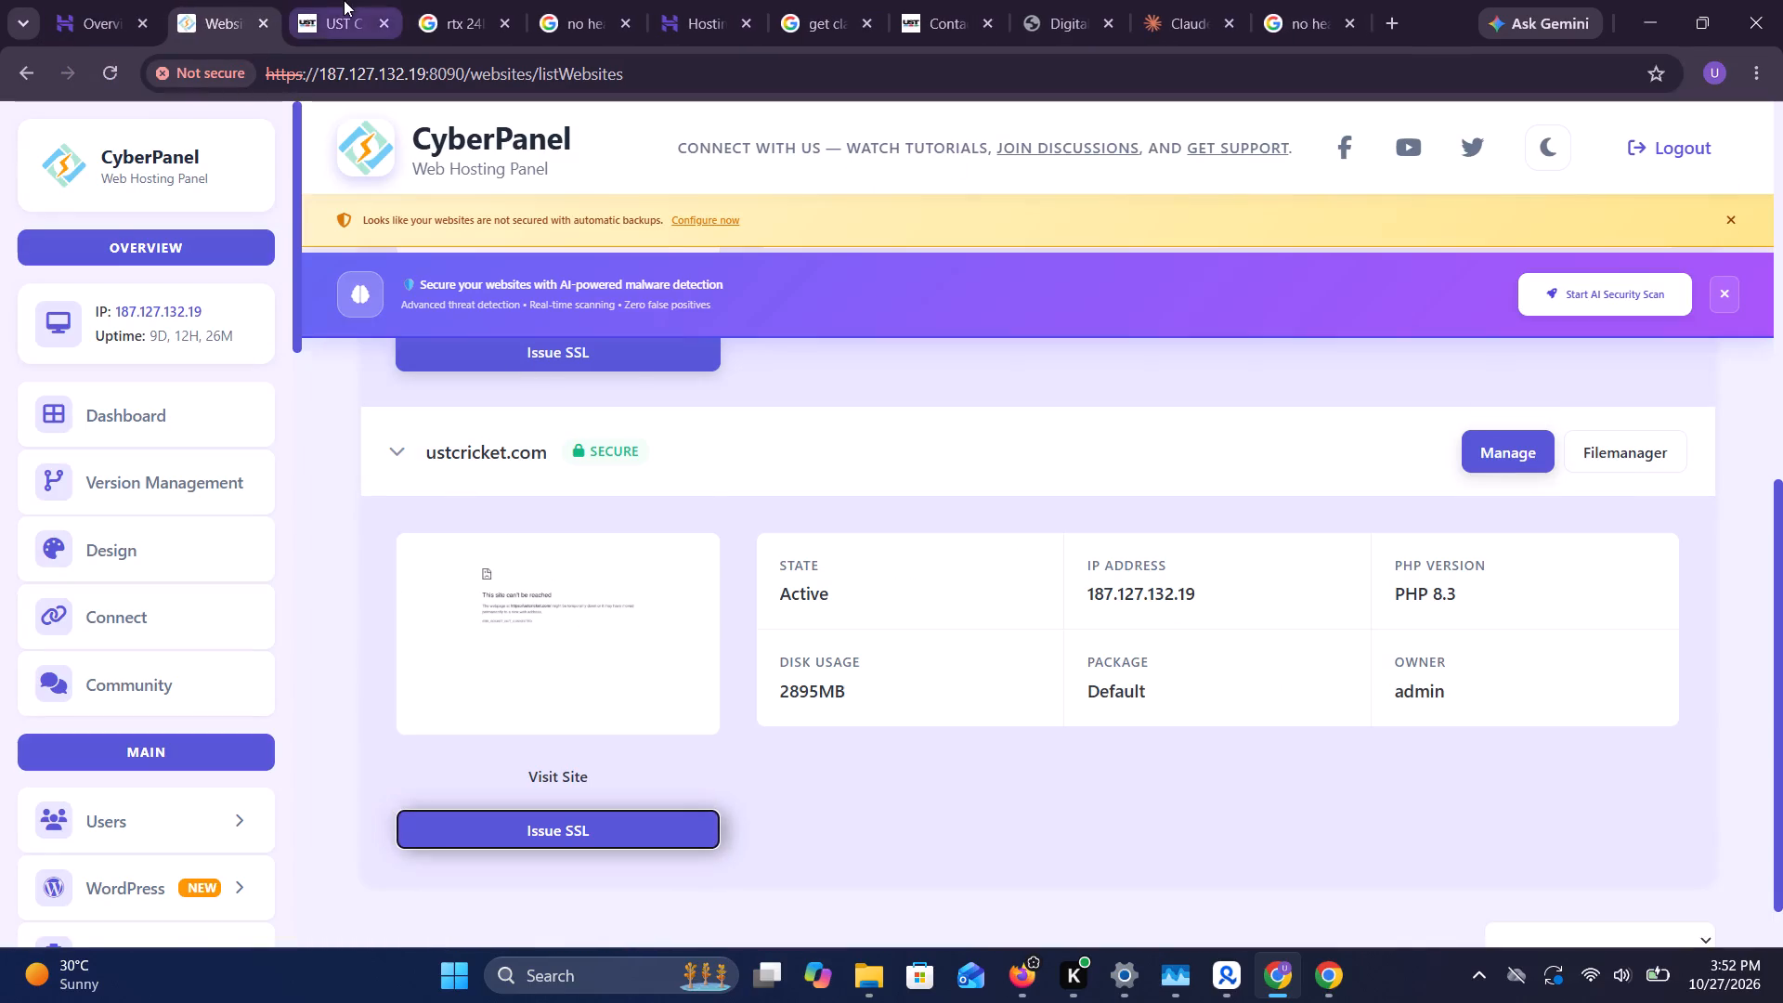
left_click(344, 0)
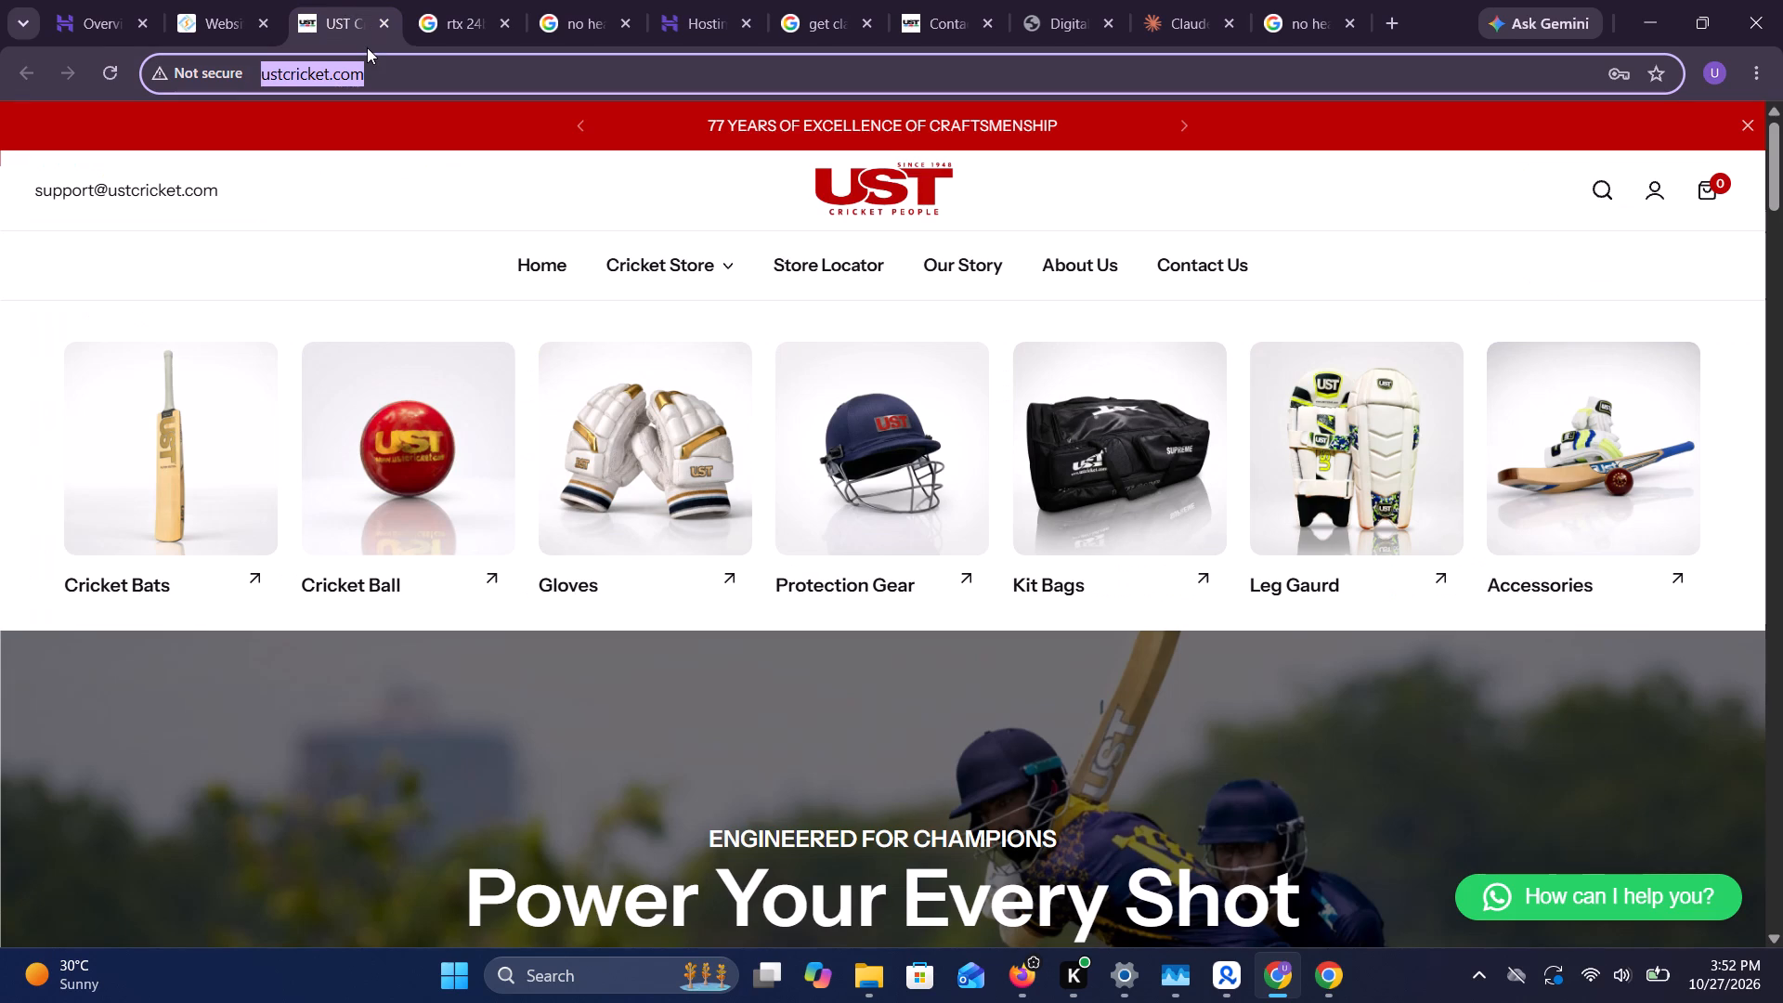
key("ctrl+shift+r")
double_click(348, 80)
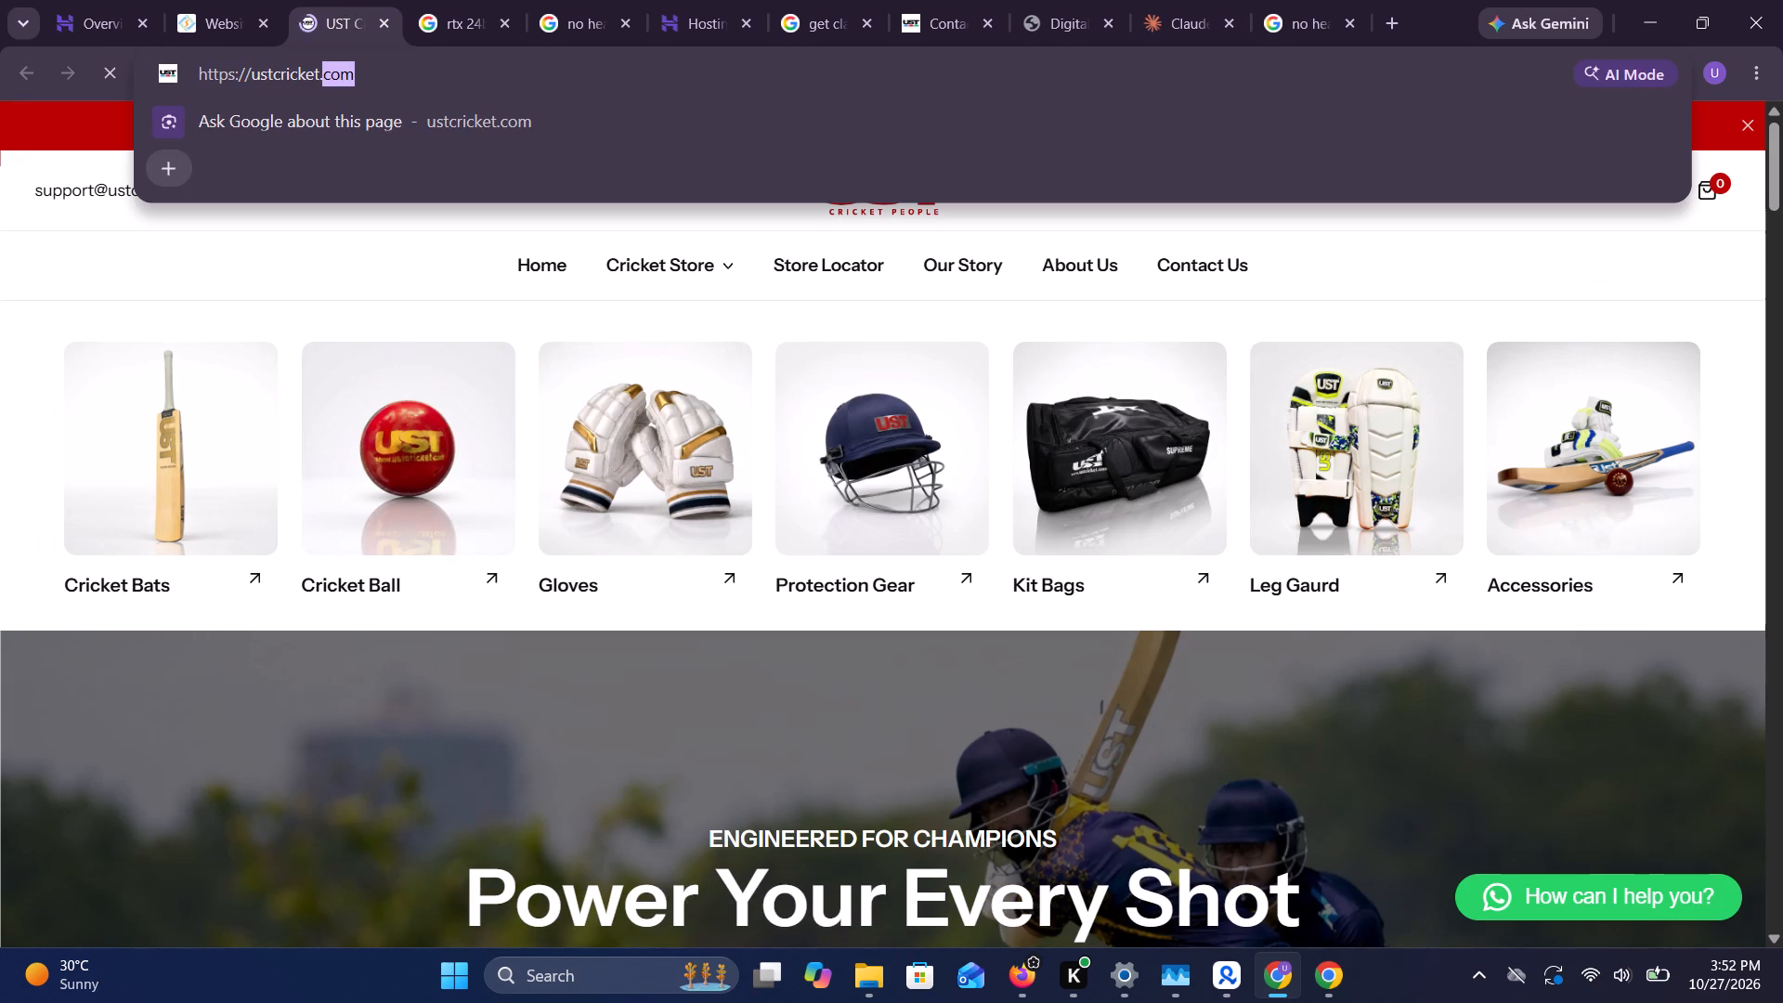
double_click(278, 74)
left_click(132, 194)
left_click(105, 202)
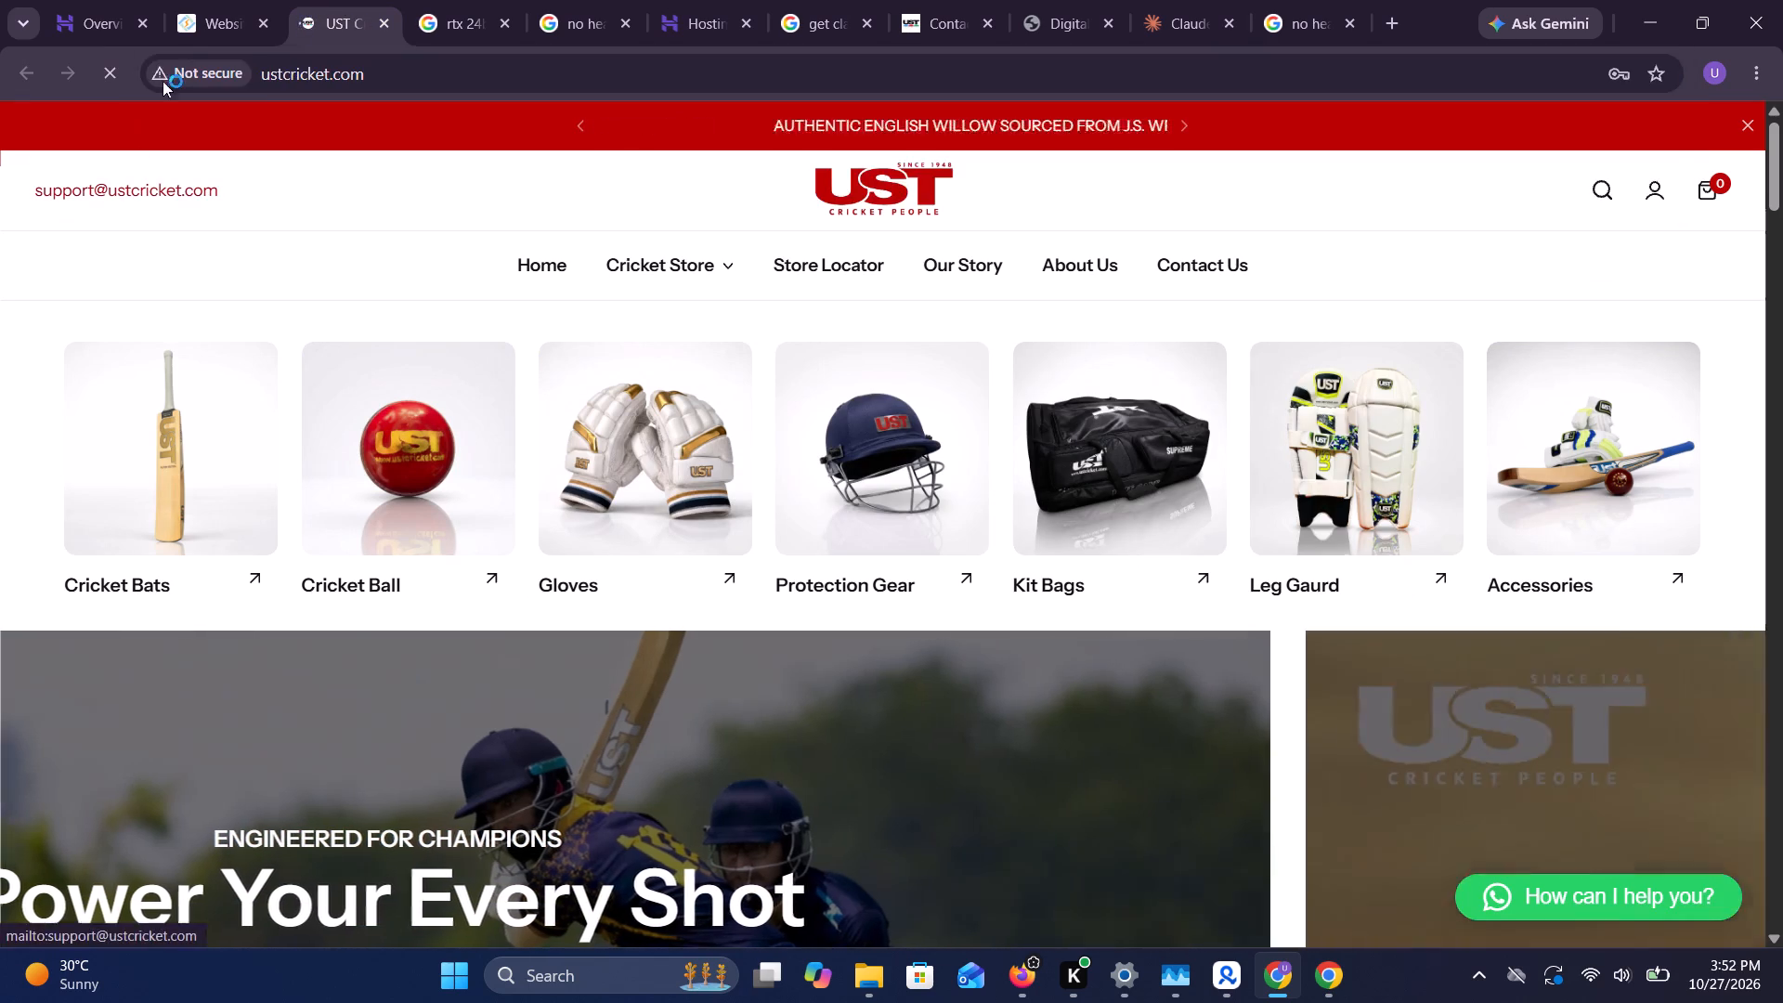
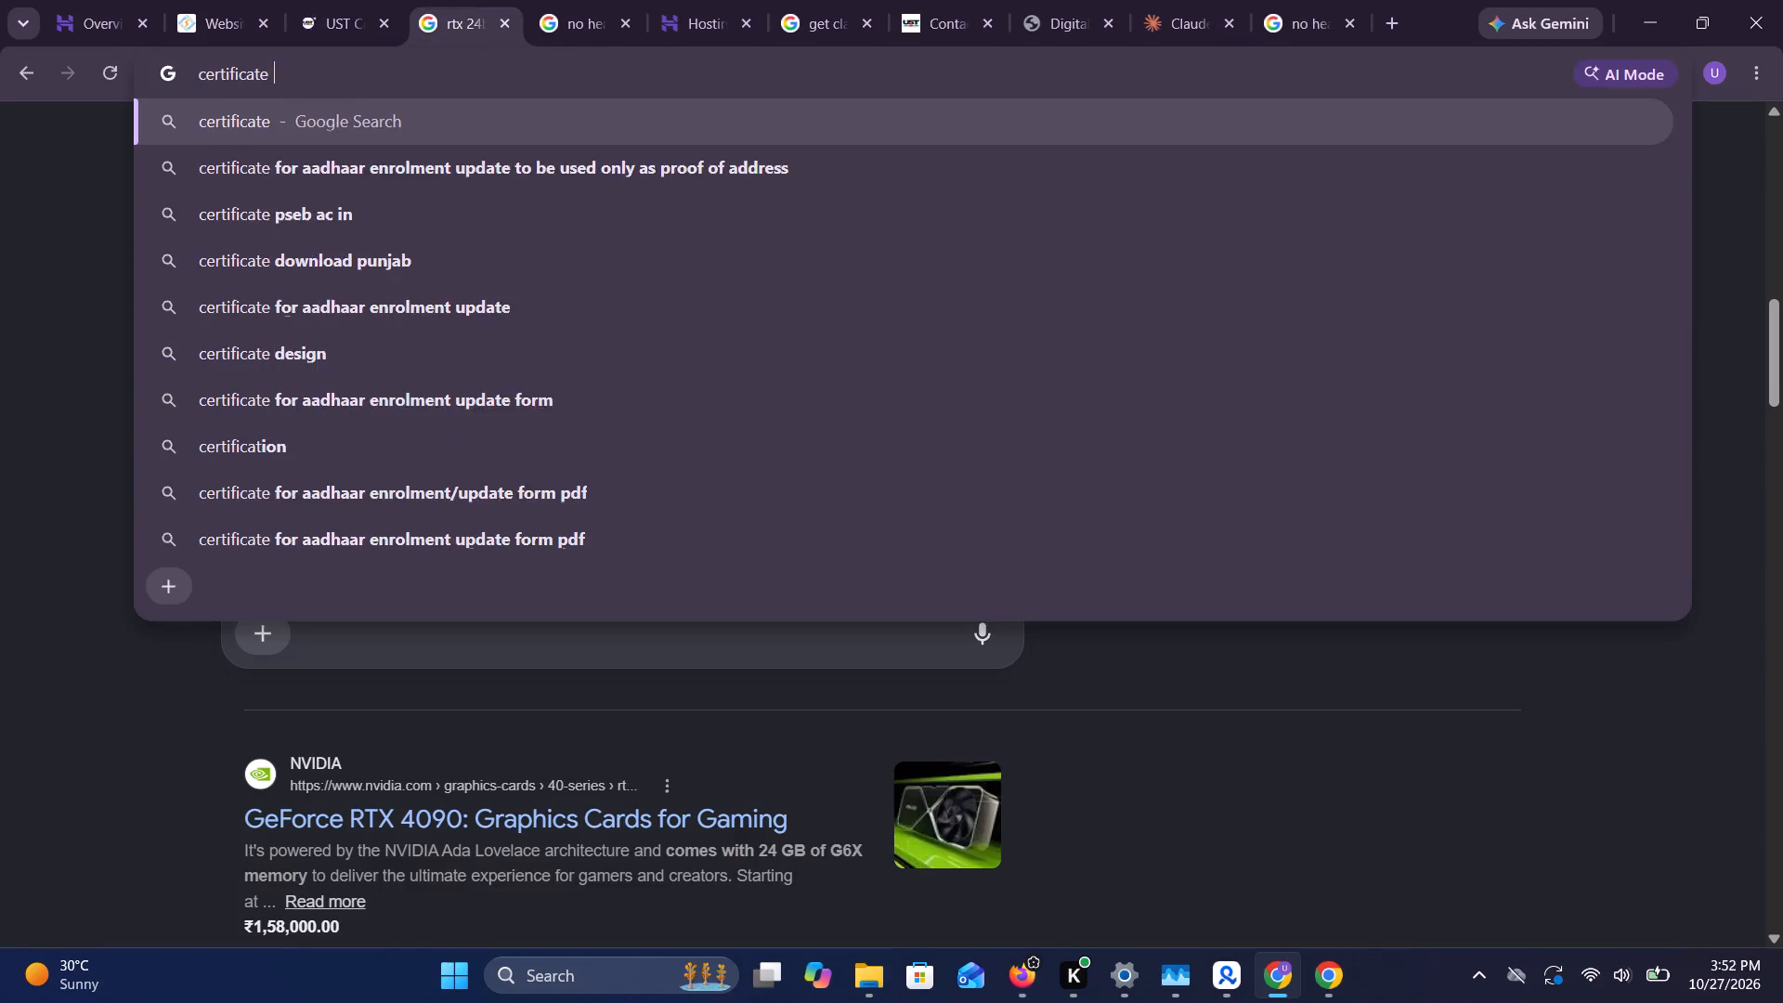
Search Google for "certificate is valid but not secure".
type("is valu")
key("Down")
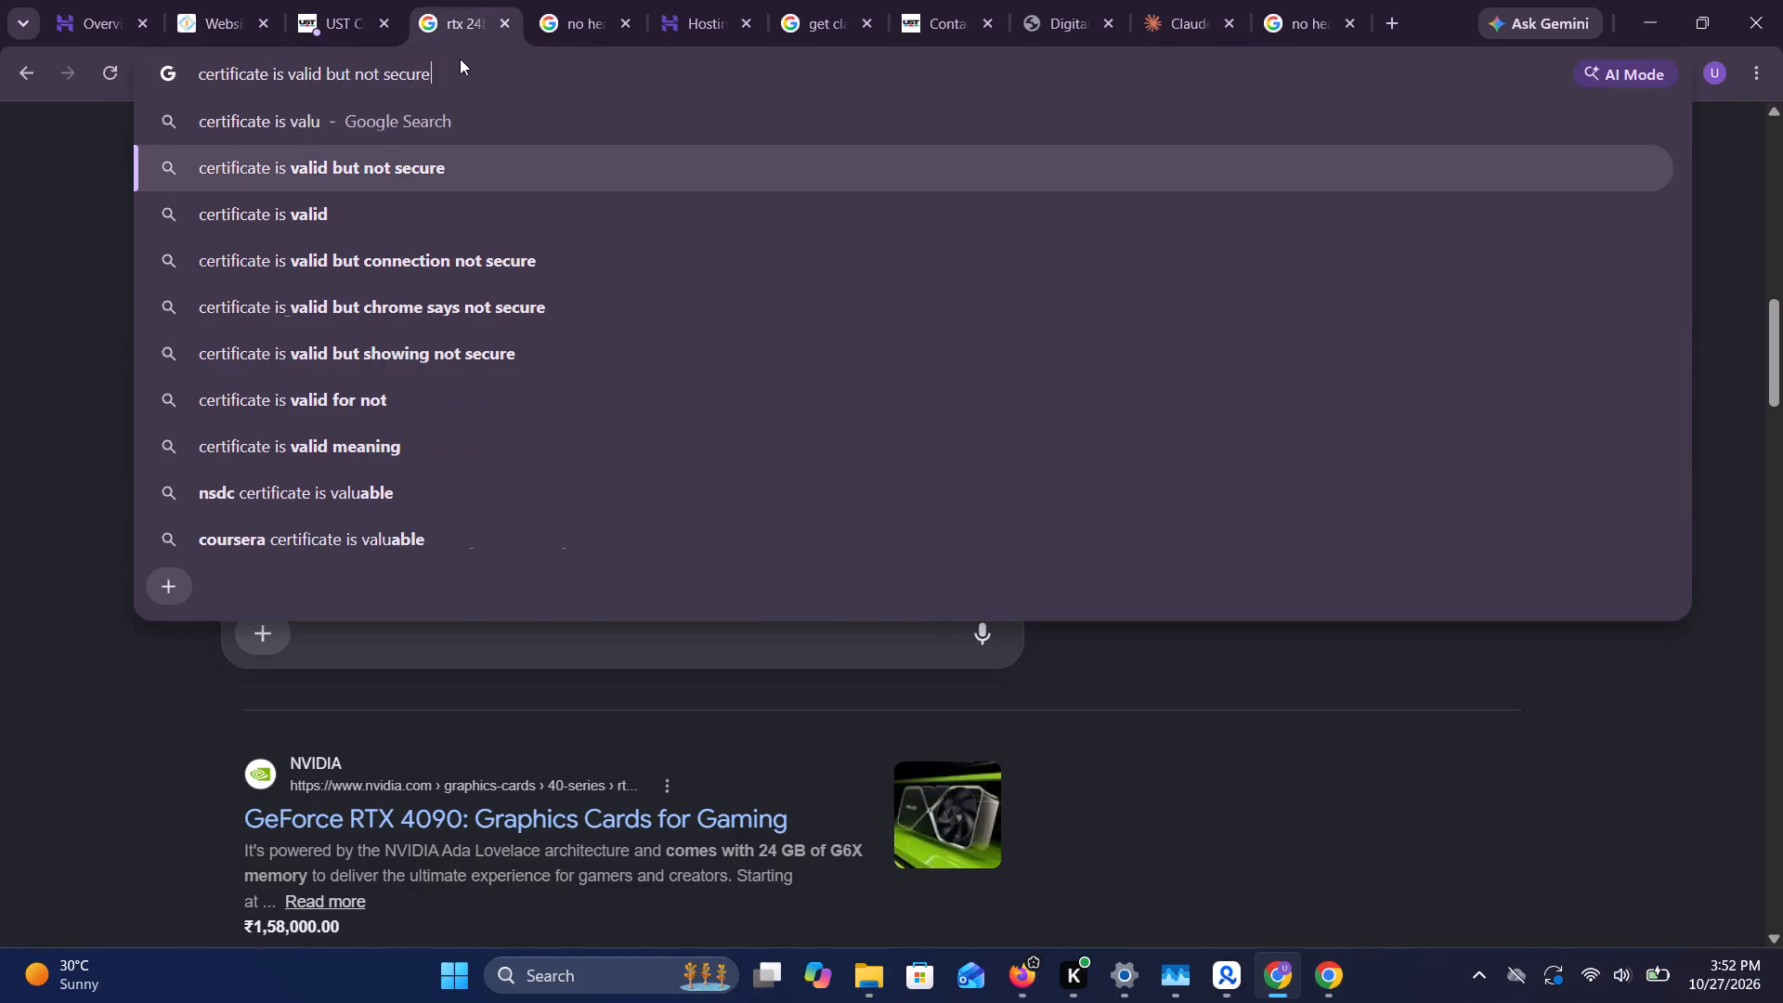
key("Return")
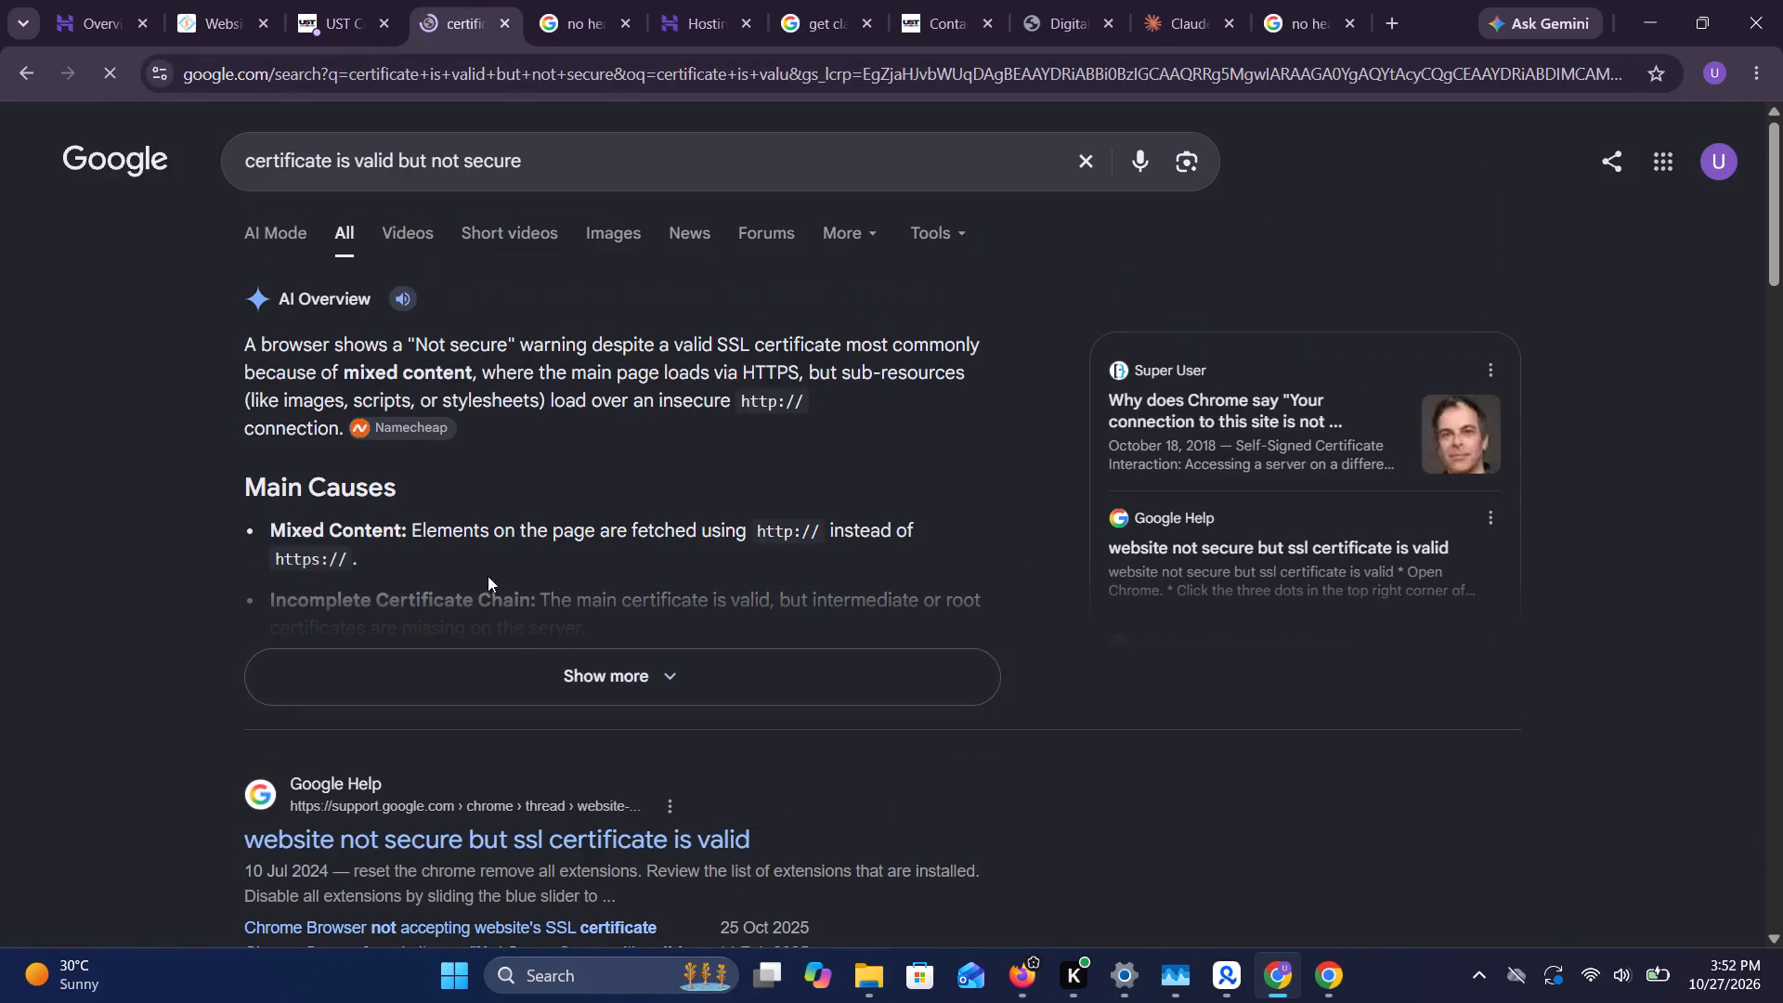
Expand the AI overview for "certificate is valid but not secure" and read through its causes and fixes.
left_click(558, 694)
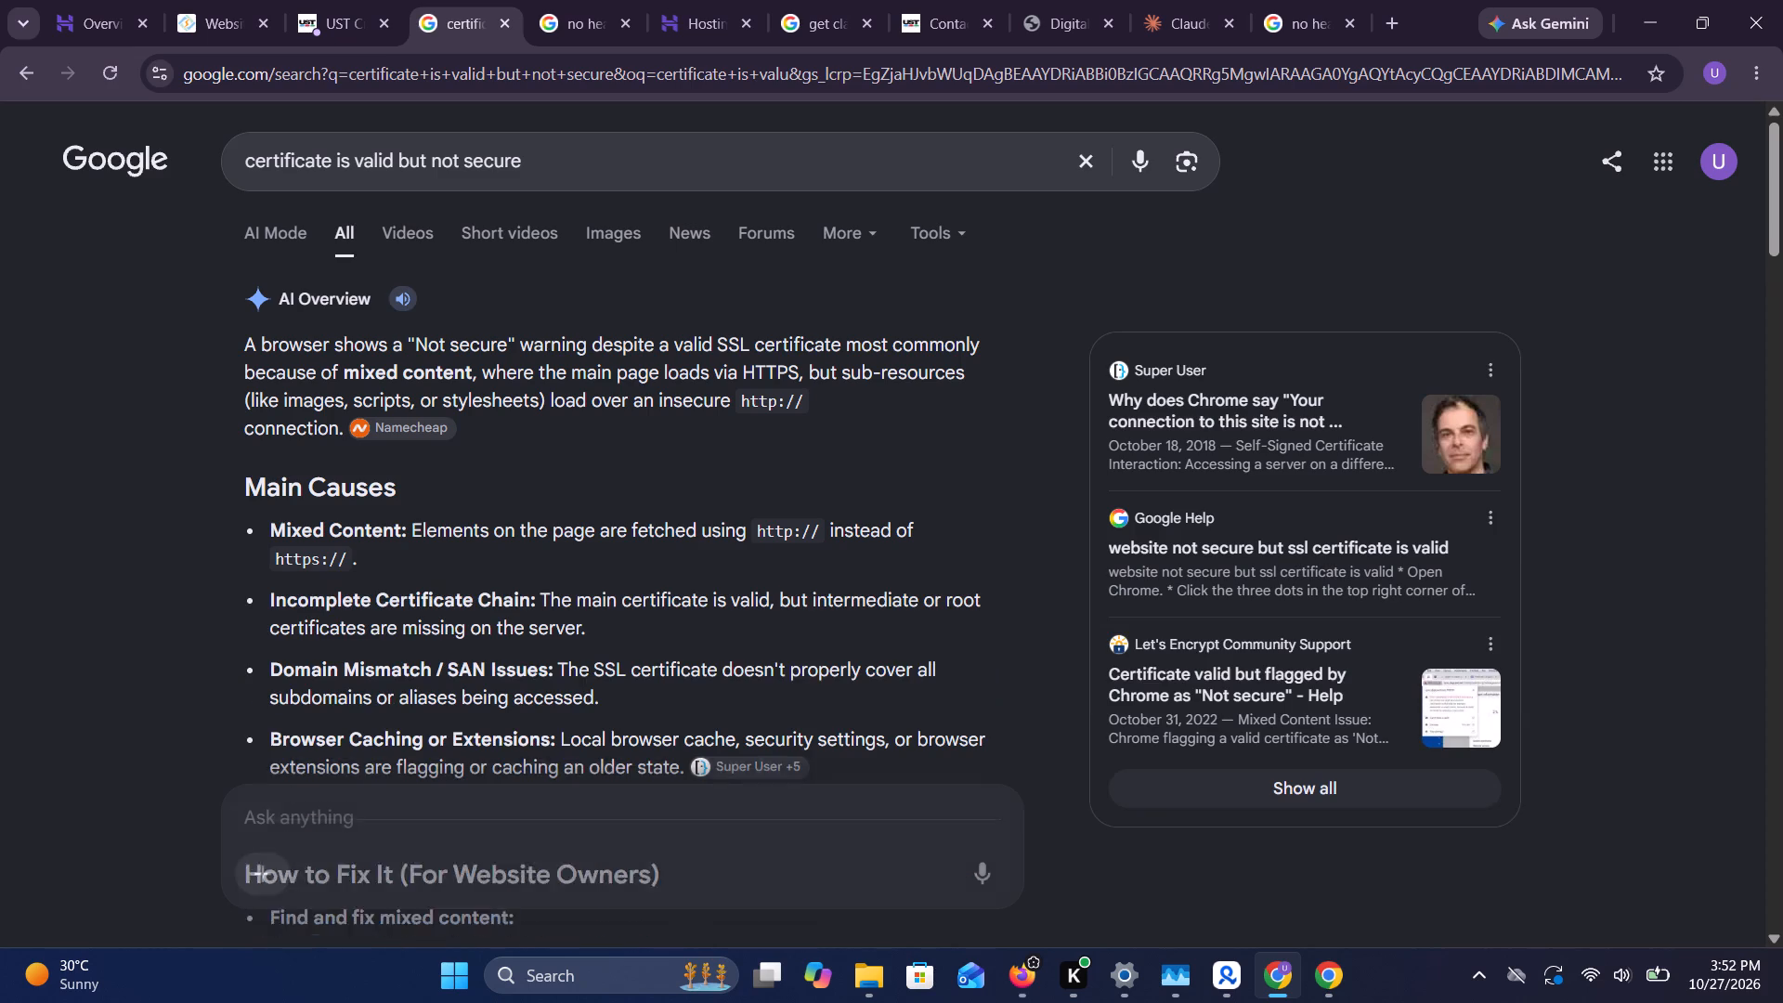
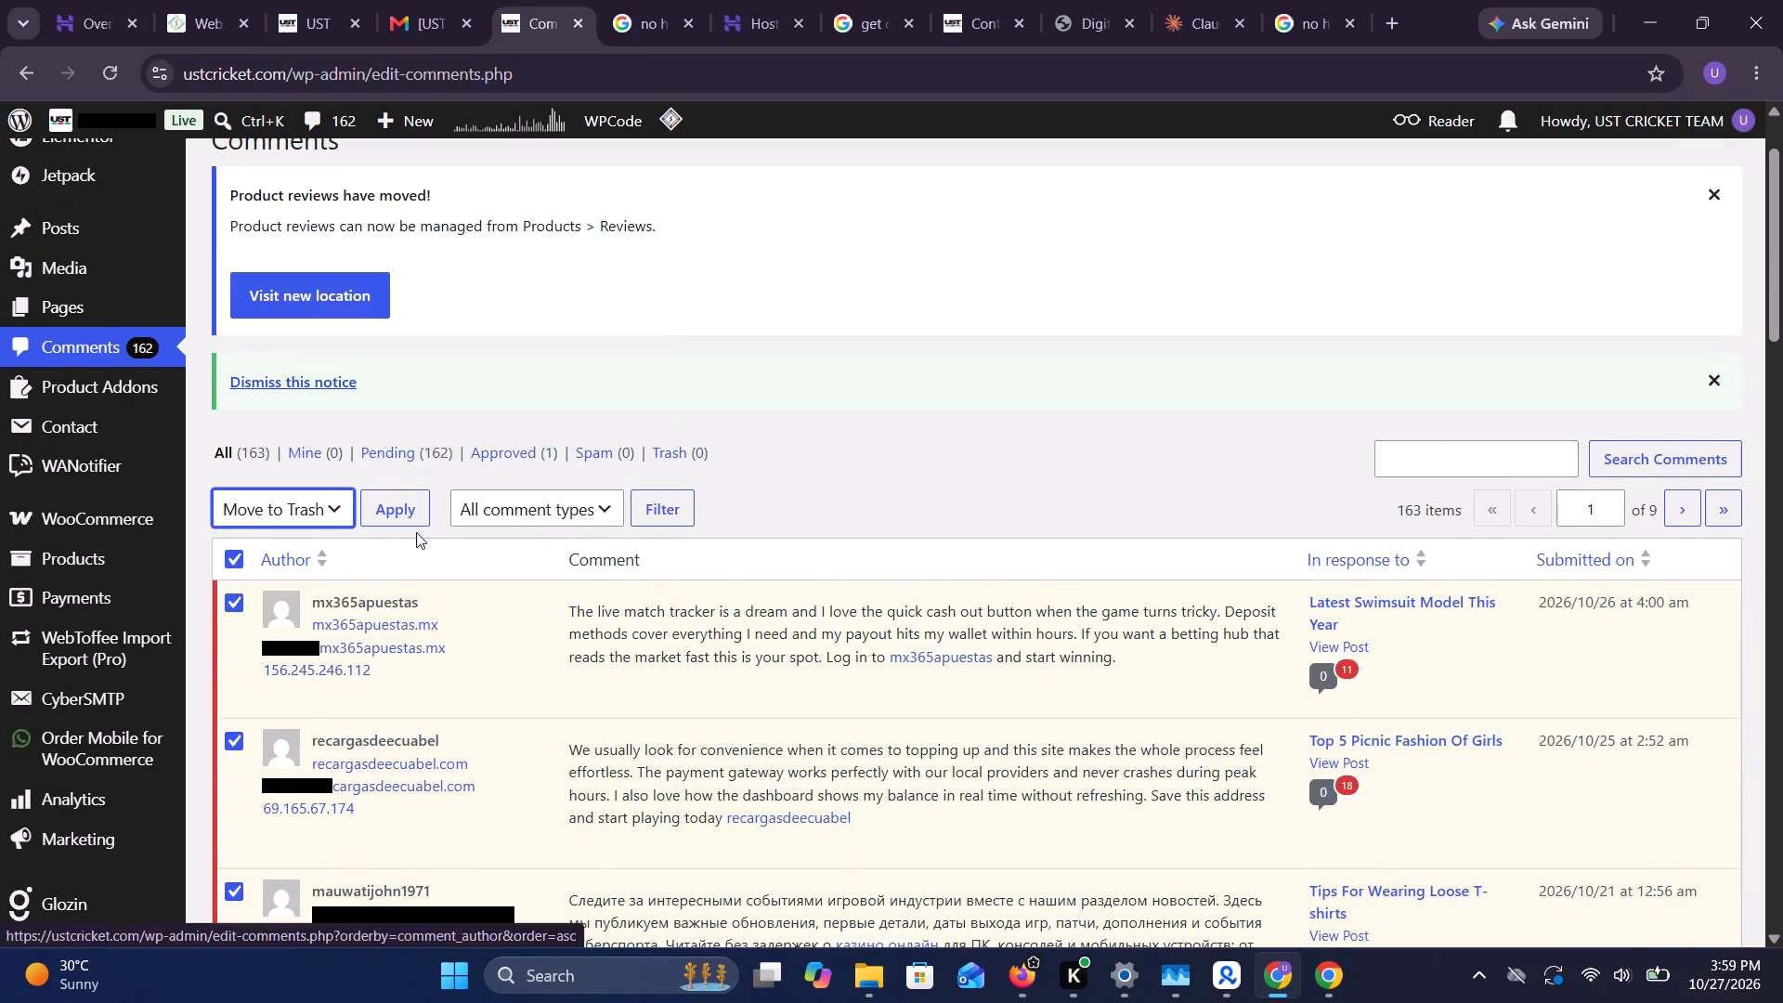
Bulk-move the comments to the Trash one full page at a time, starting with the selected page and continuing through three more.
left_click(416, 495)
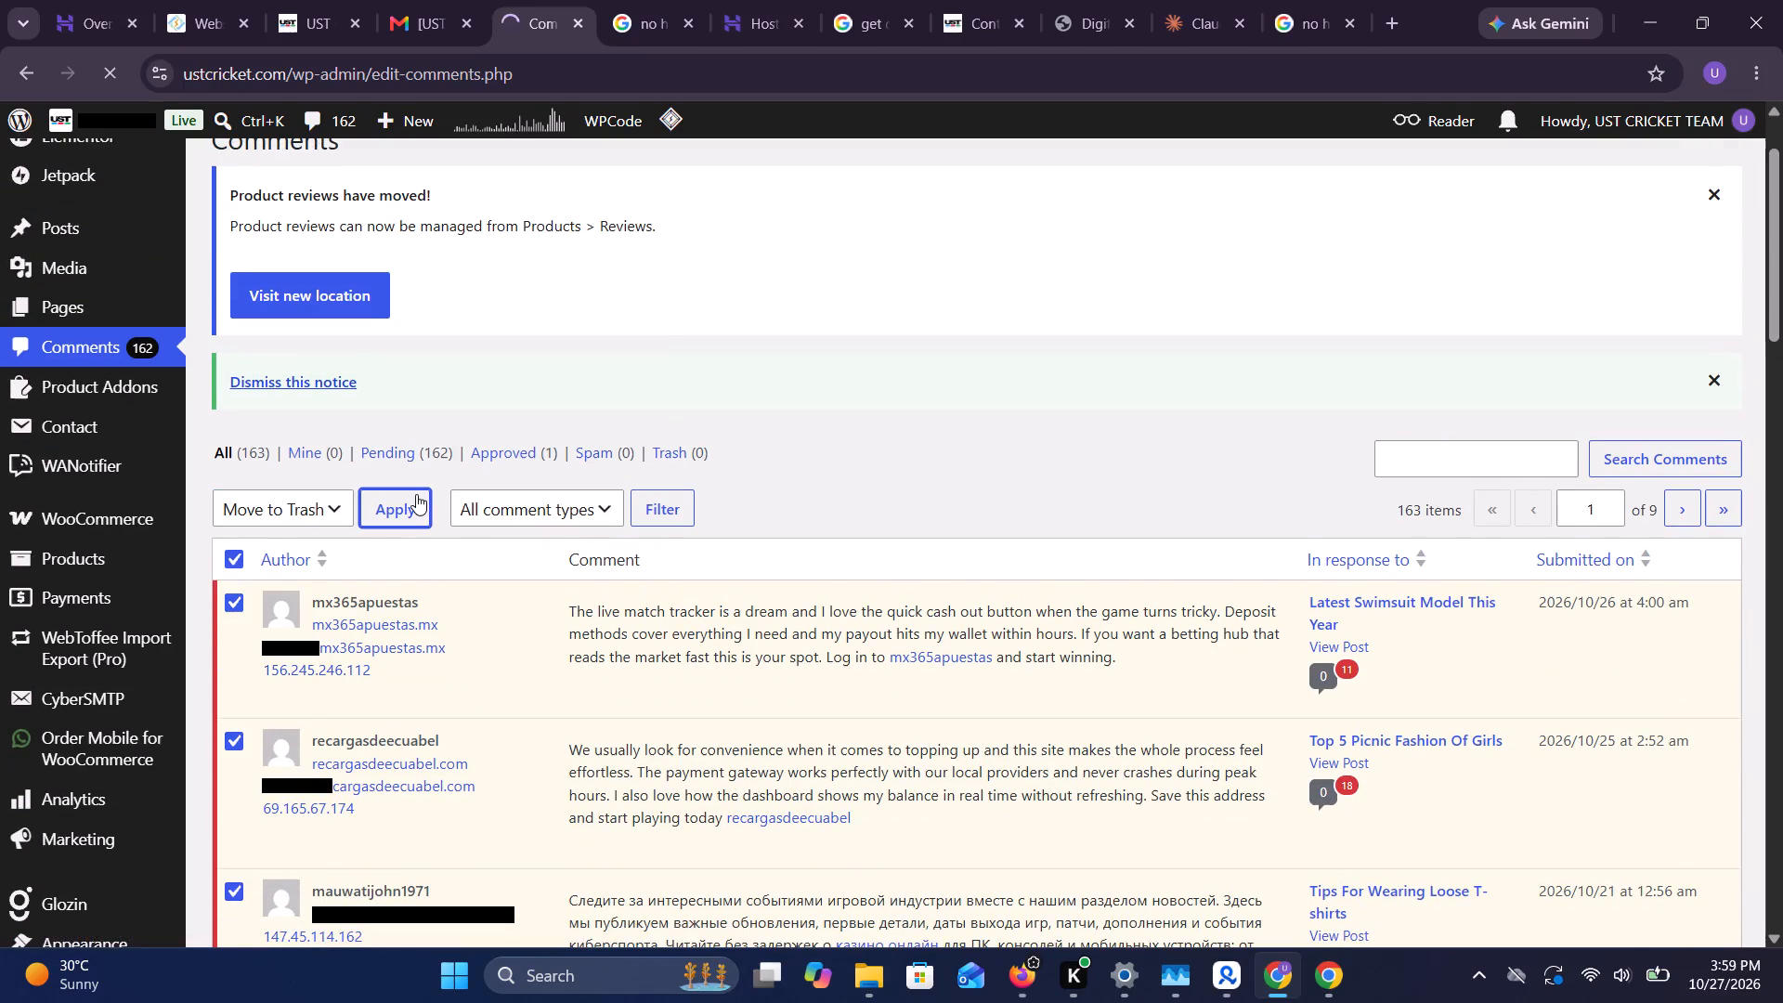
scroll(383, 546, "down", 4)
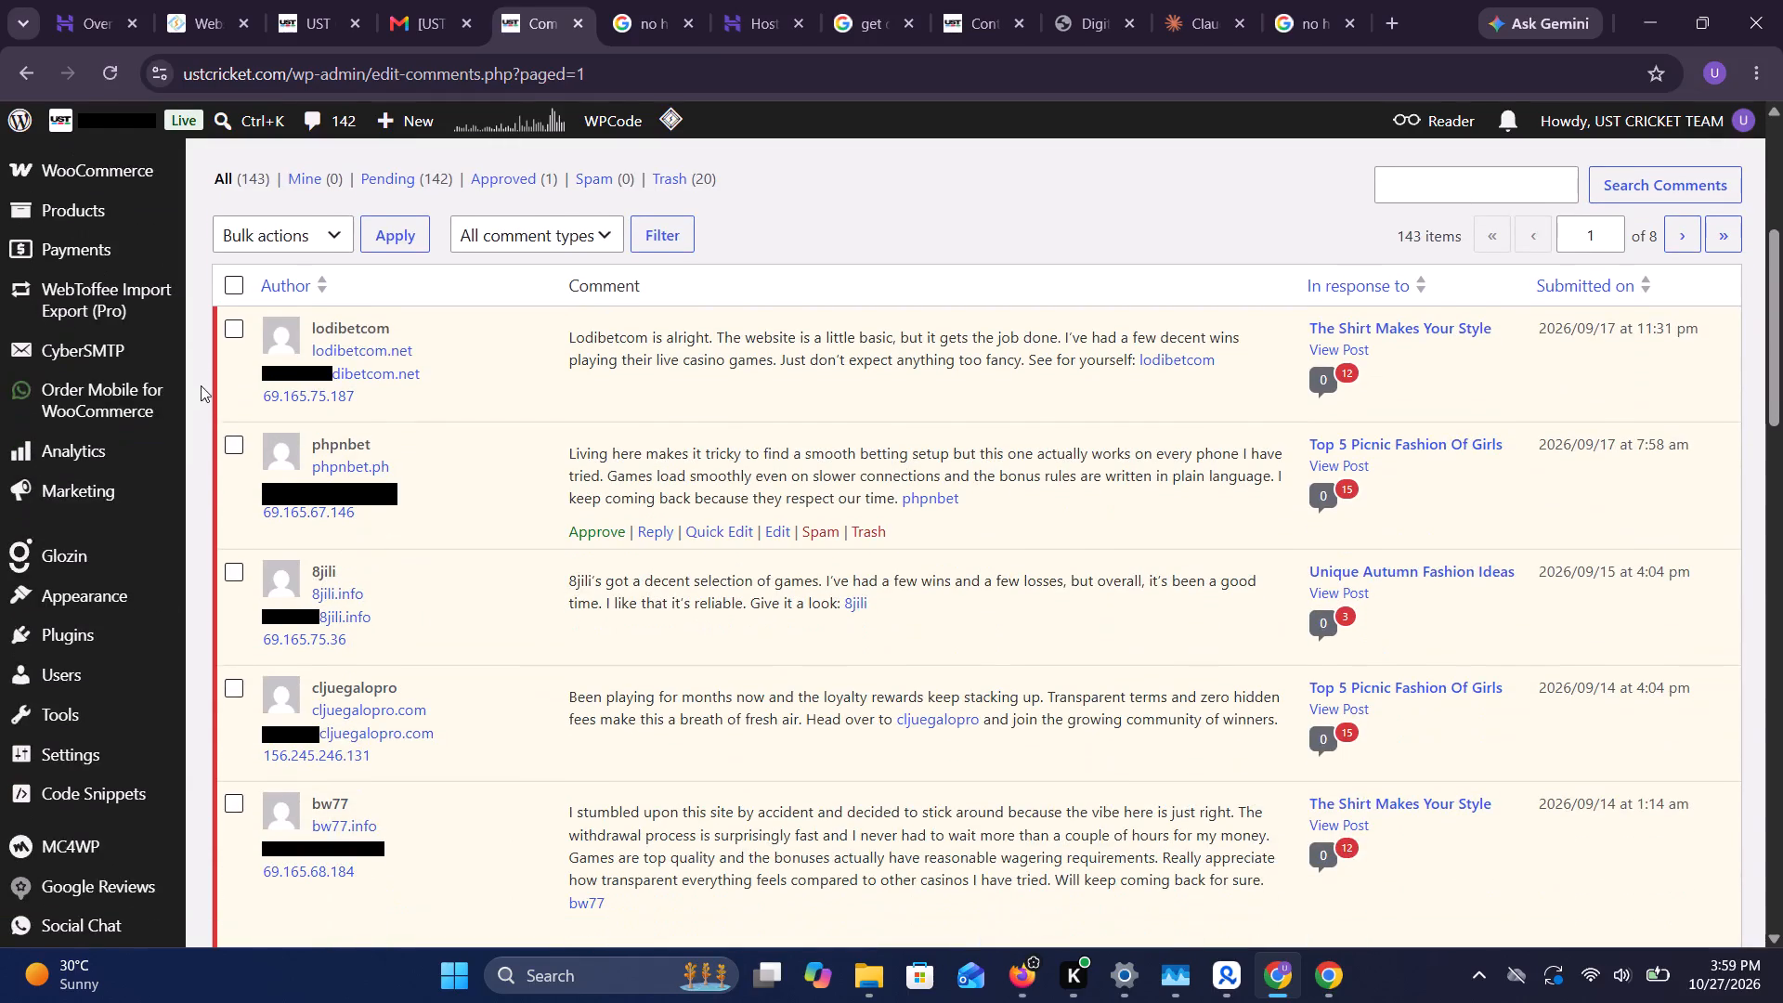
left_click(237, 293)
left_click(300, 241)
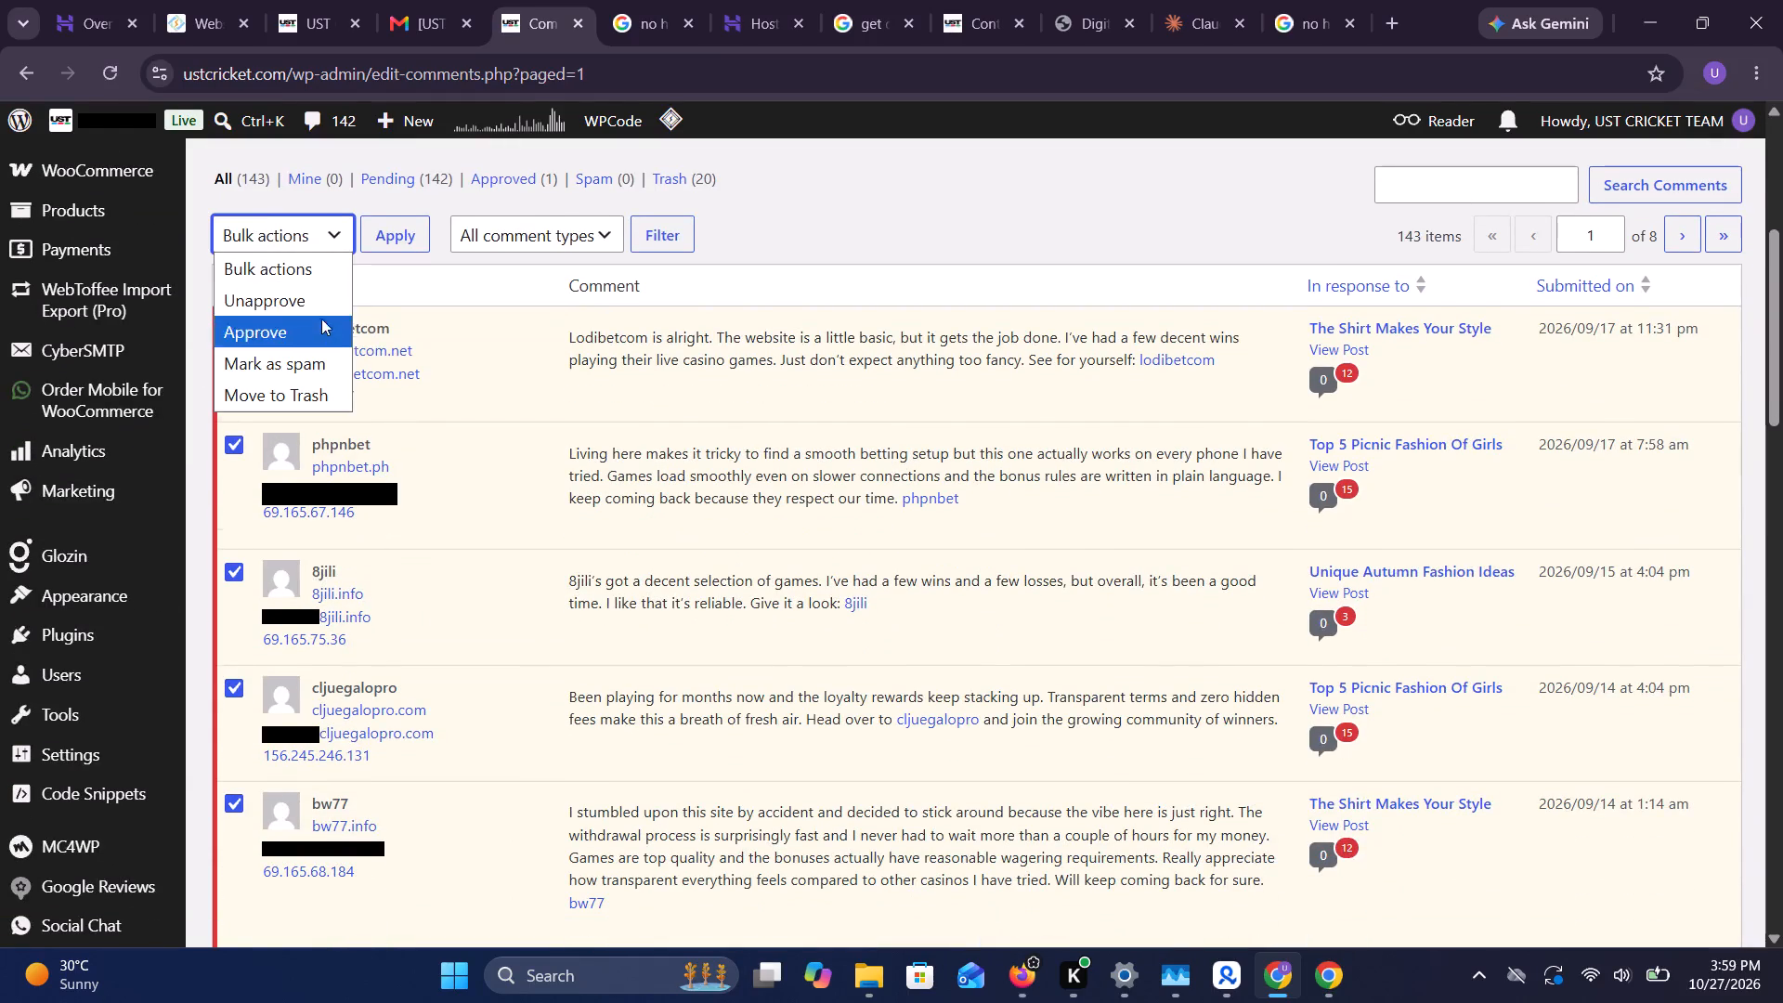
left_click(326, 386)
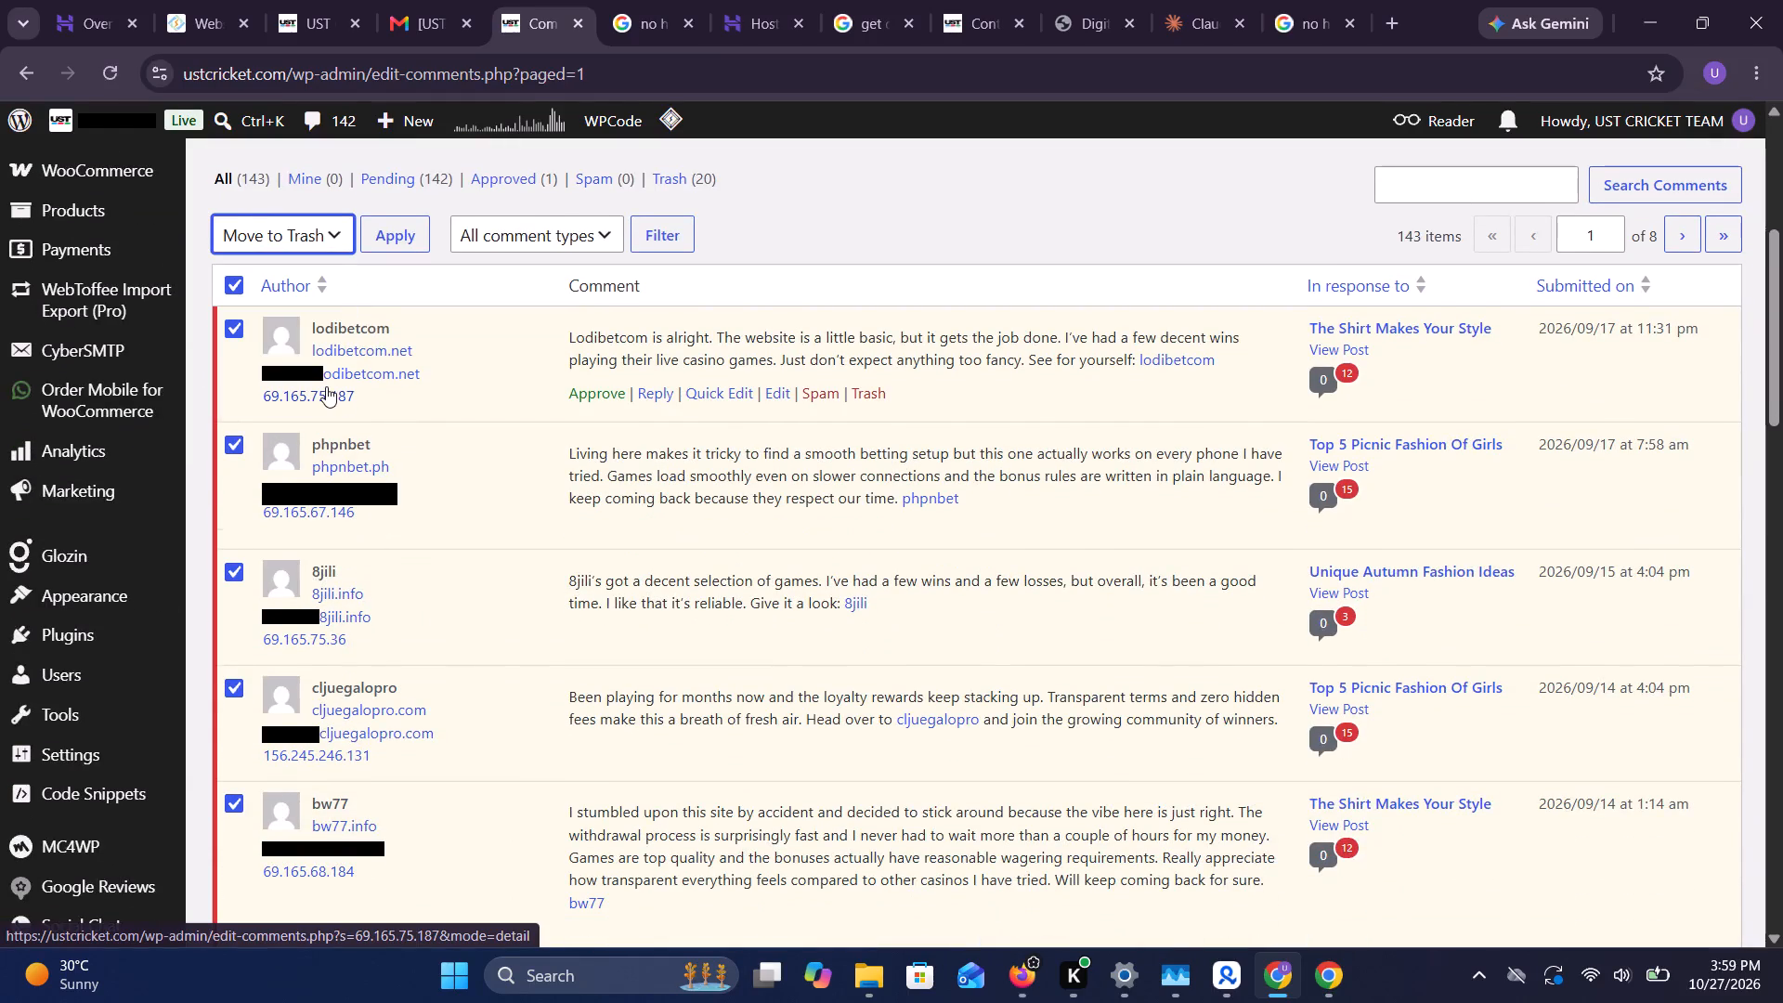
left_click(407, 220)
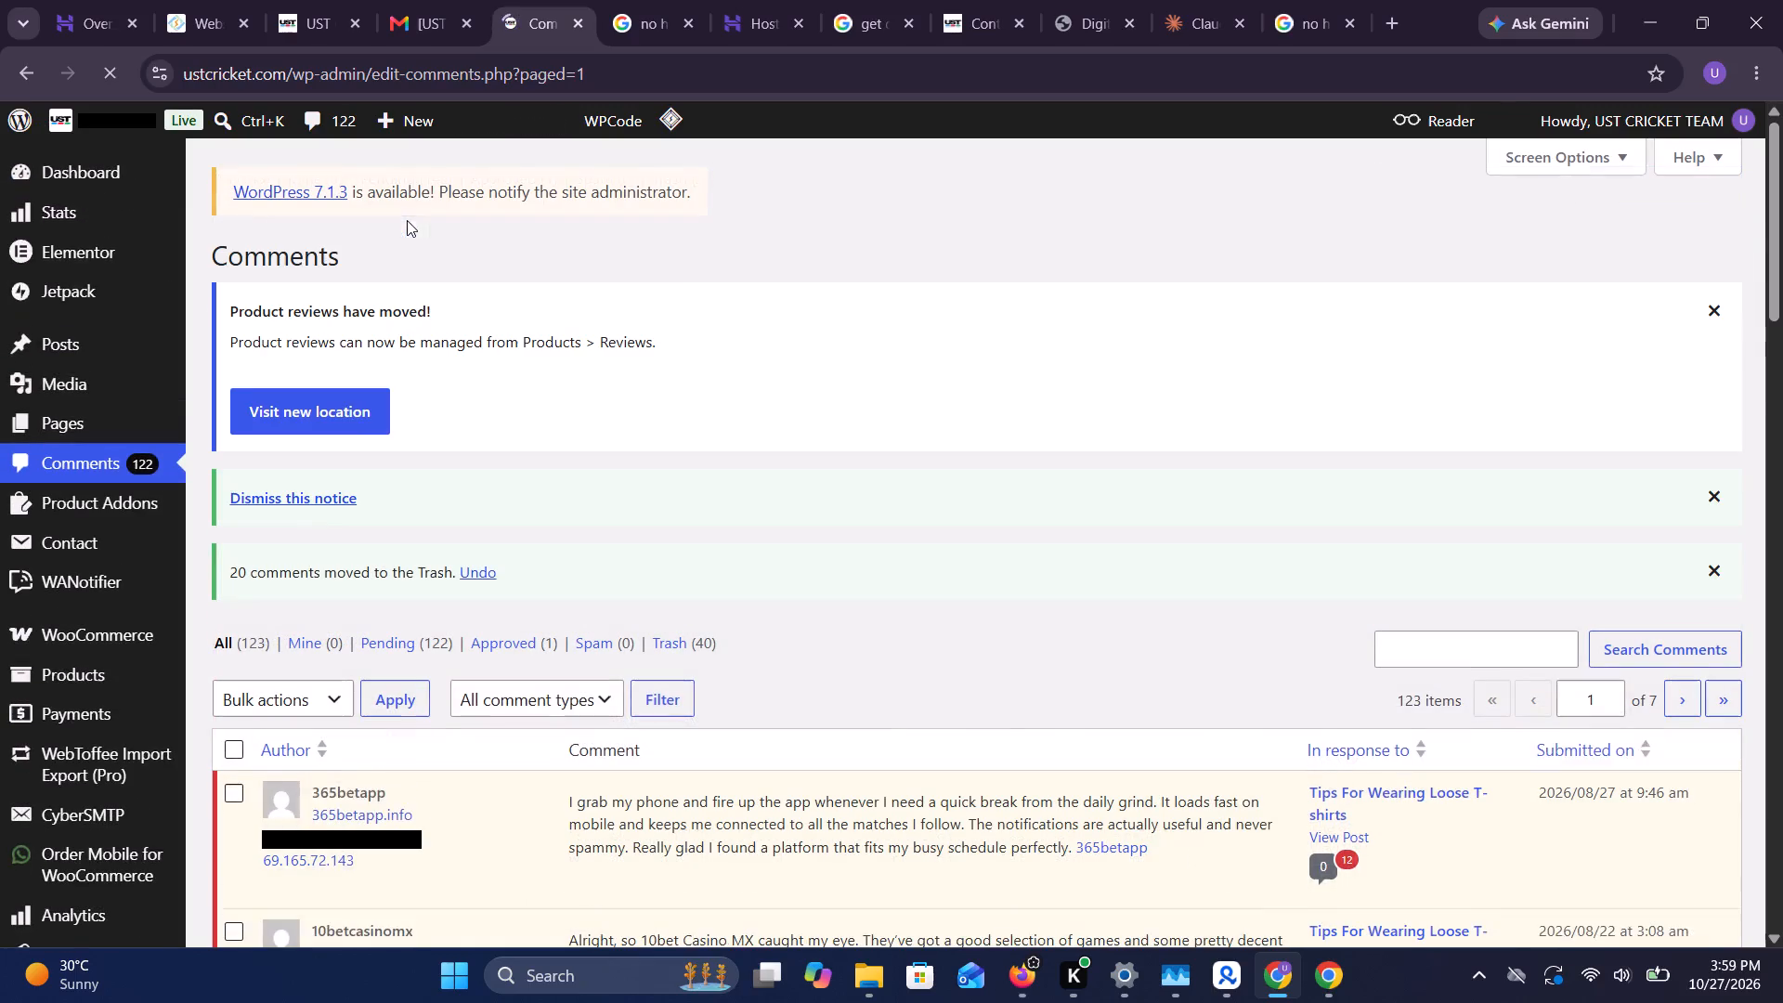
left_click(237, 756)
left_click(267, 706)
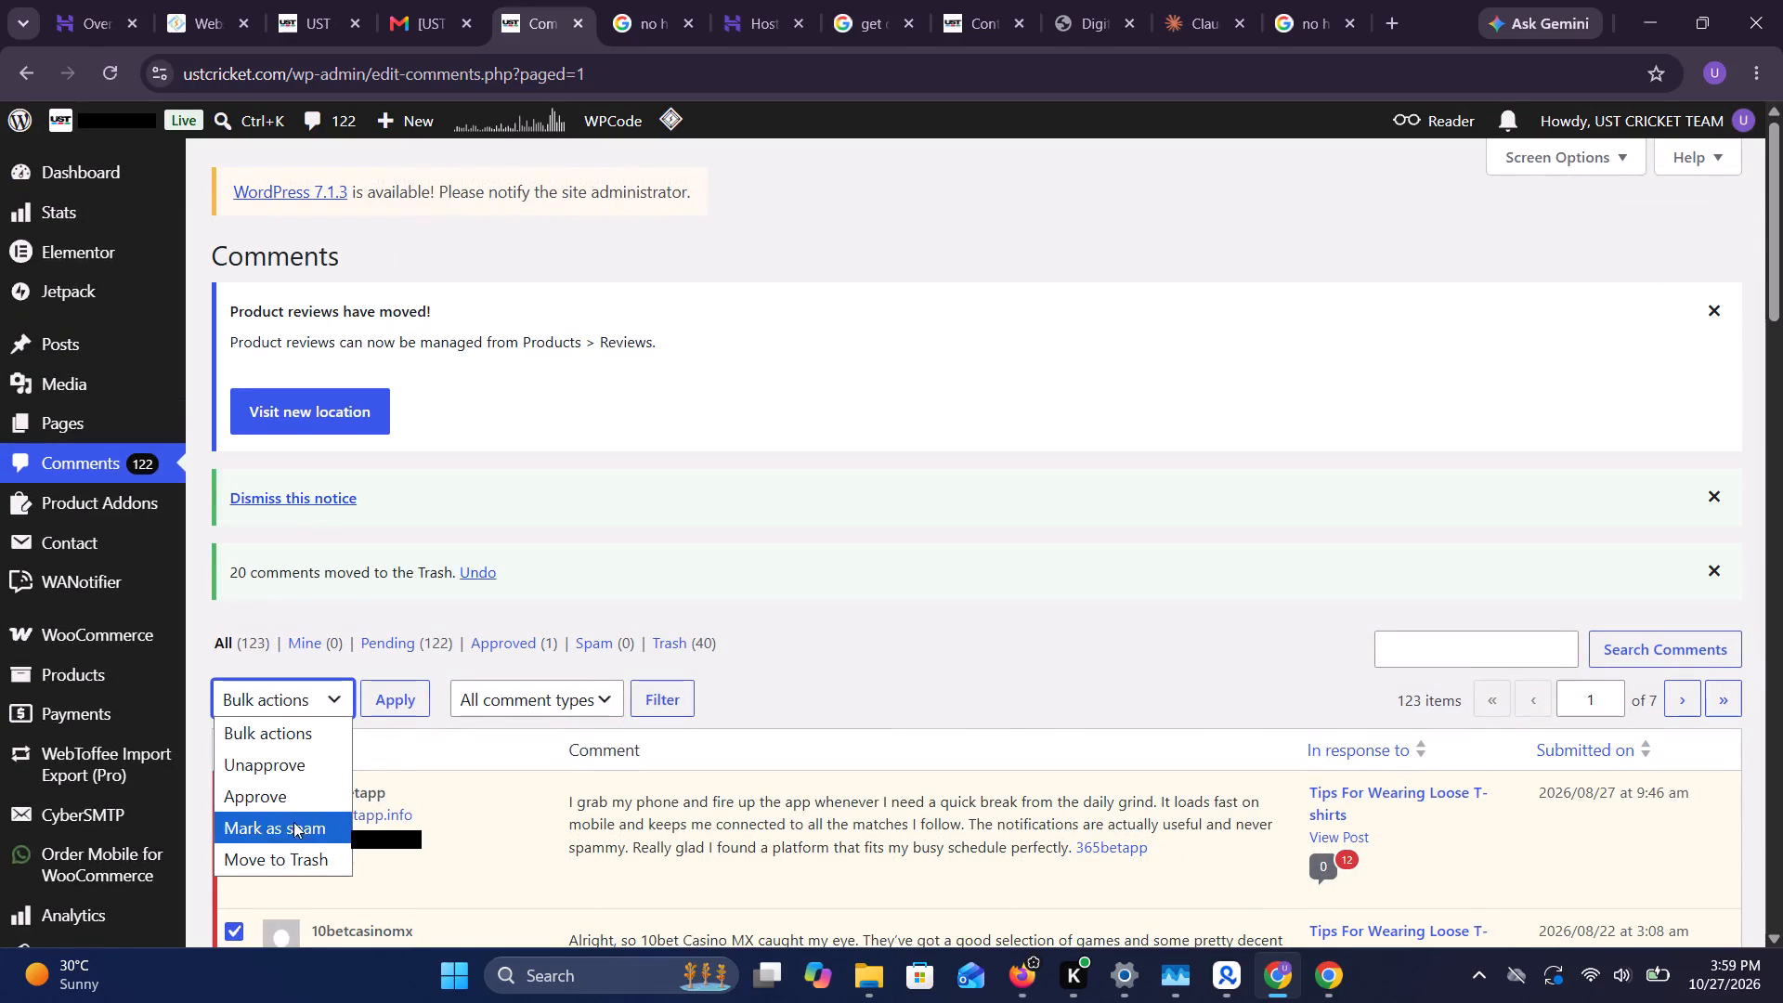
left_click(301, 856)
left_click(381, 713)
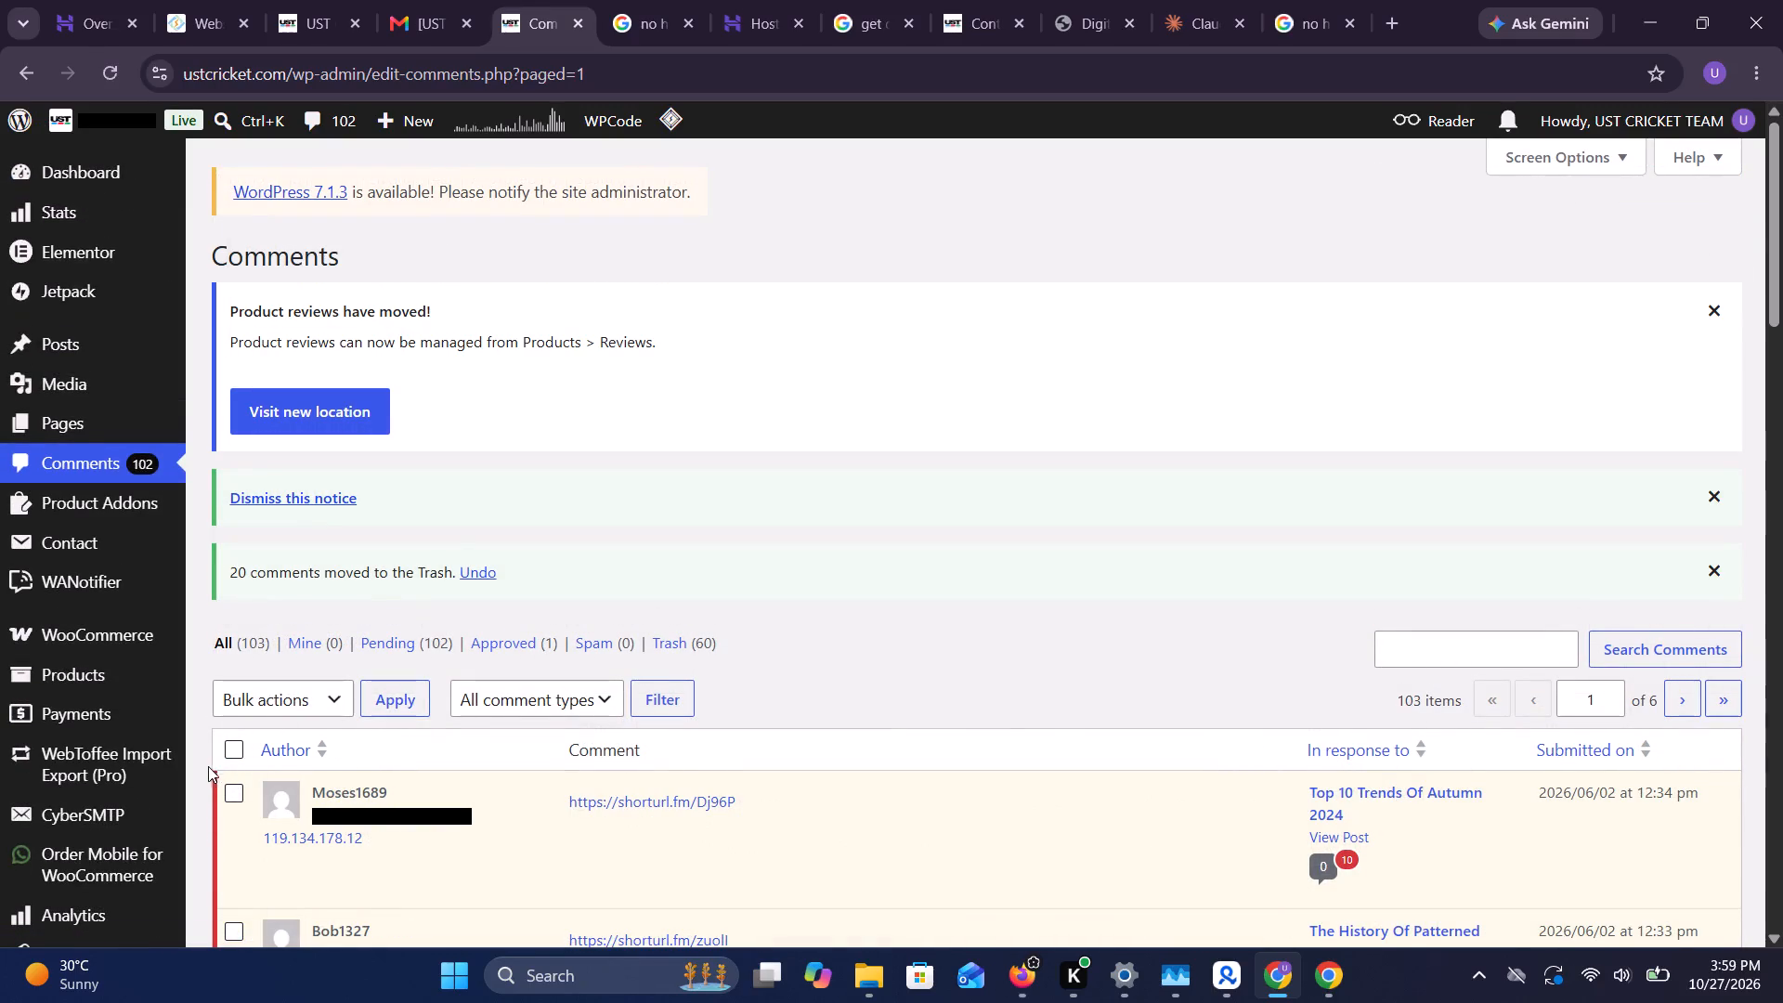
left_click(222, 745)
left_click(257, 713)
left_click(270, 844)
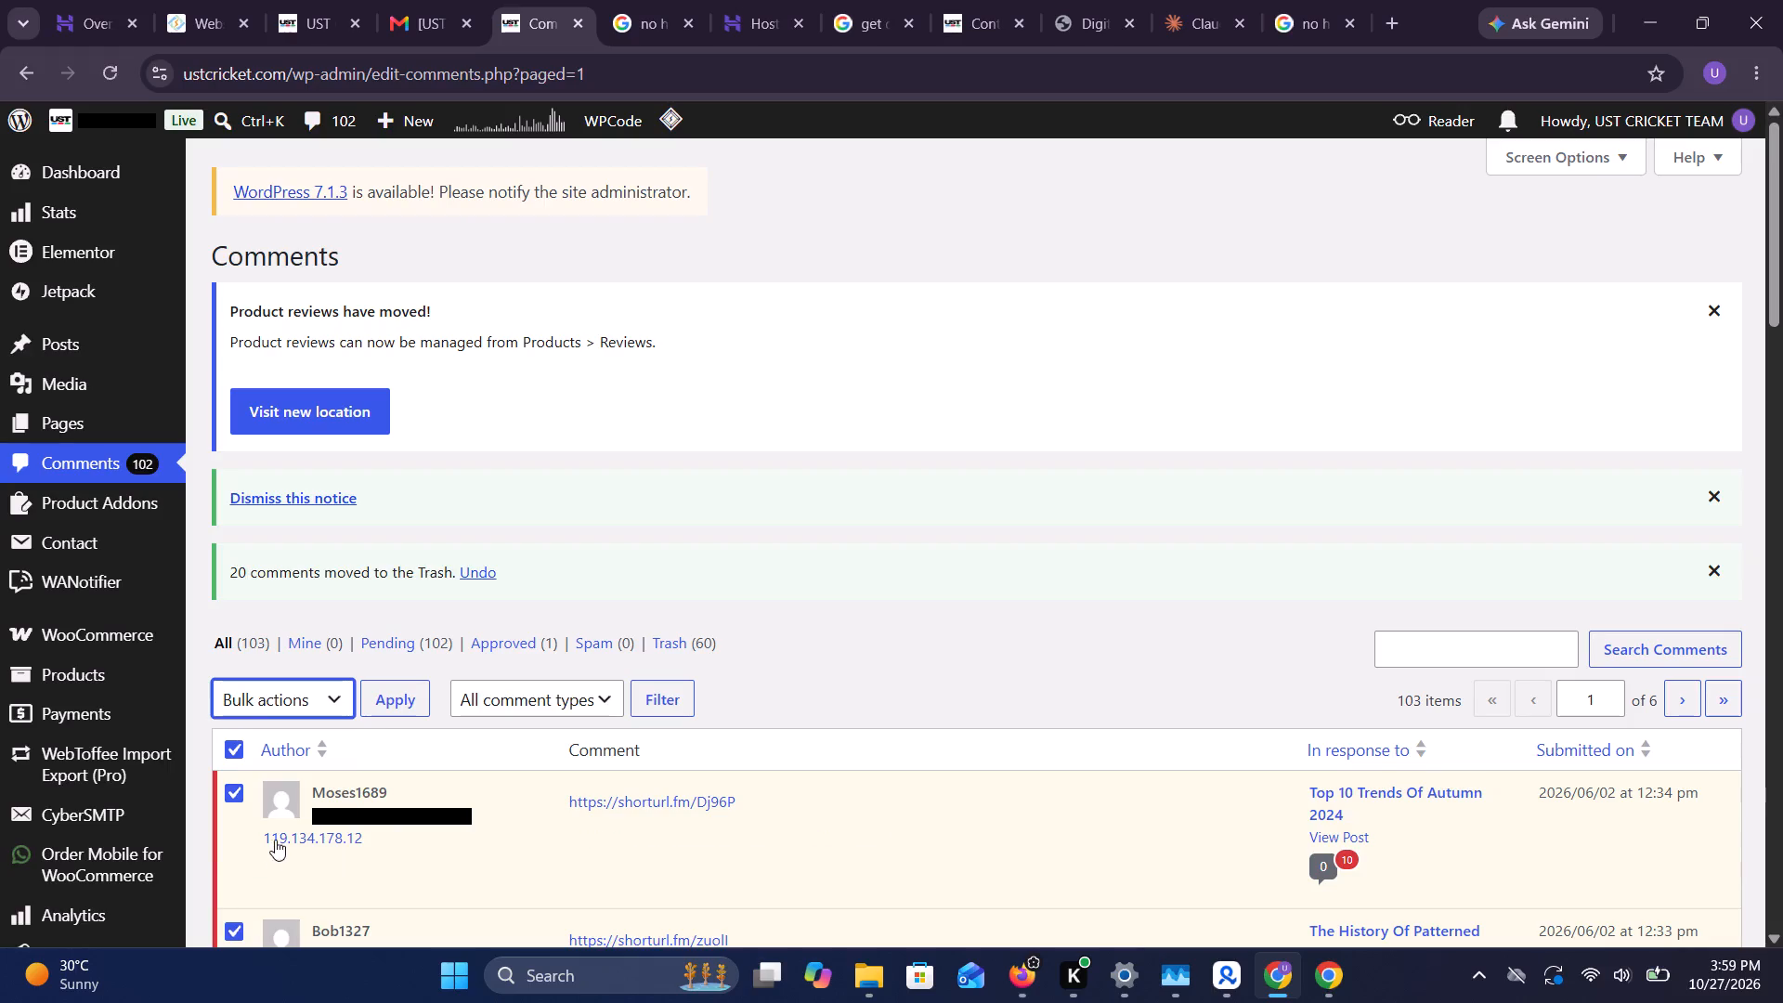
left_click(395, 709)
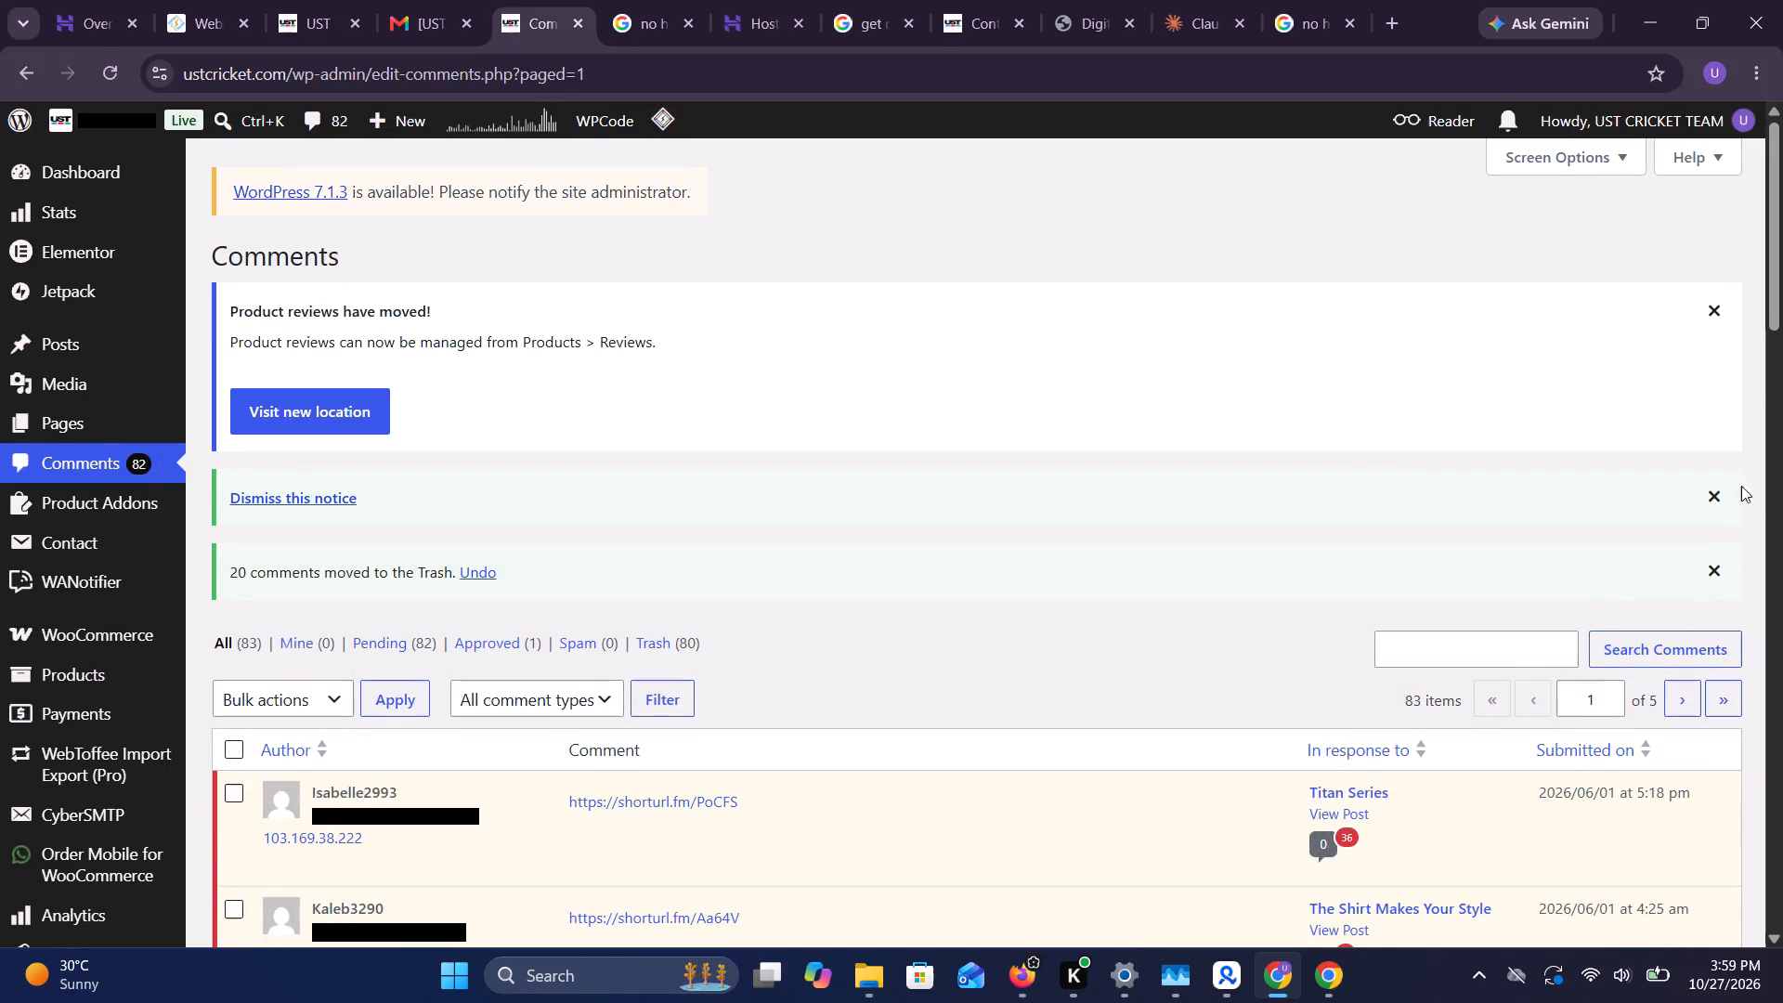
Set the comments list to show 200 items per page.
left_click_drag(1782, 277, 1778, 921)
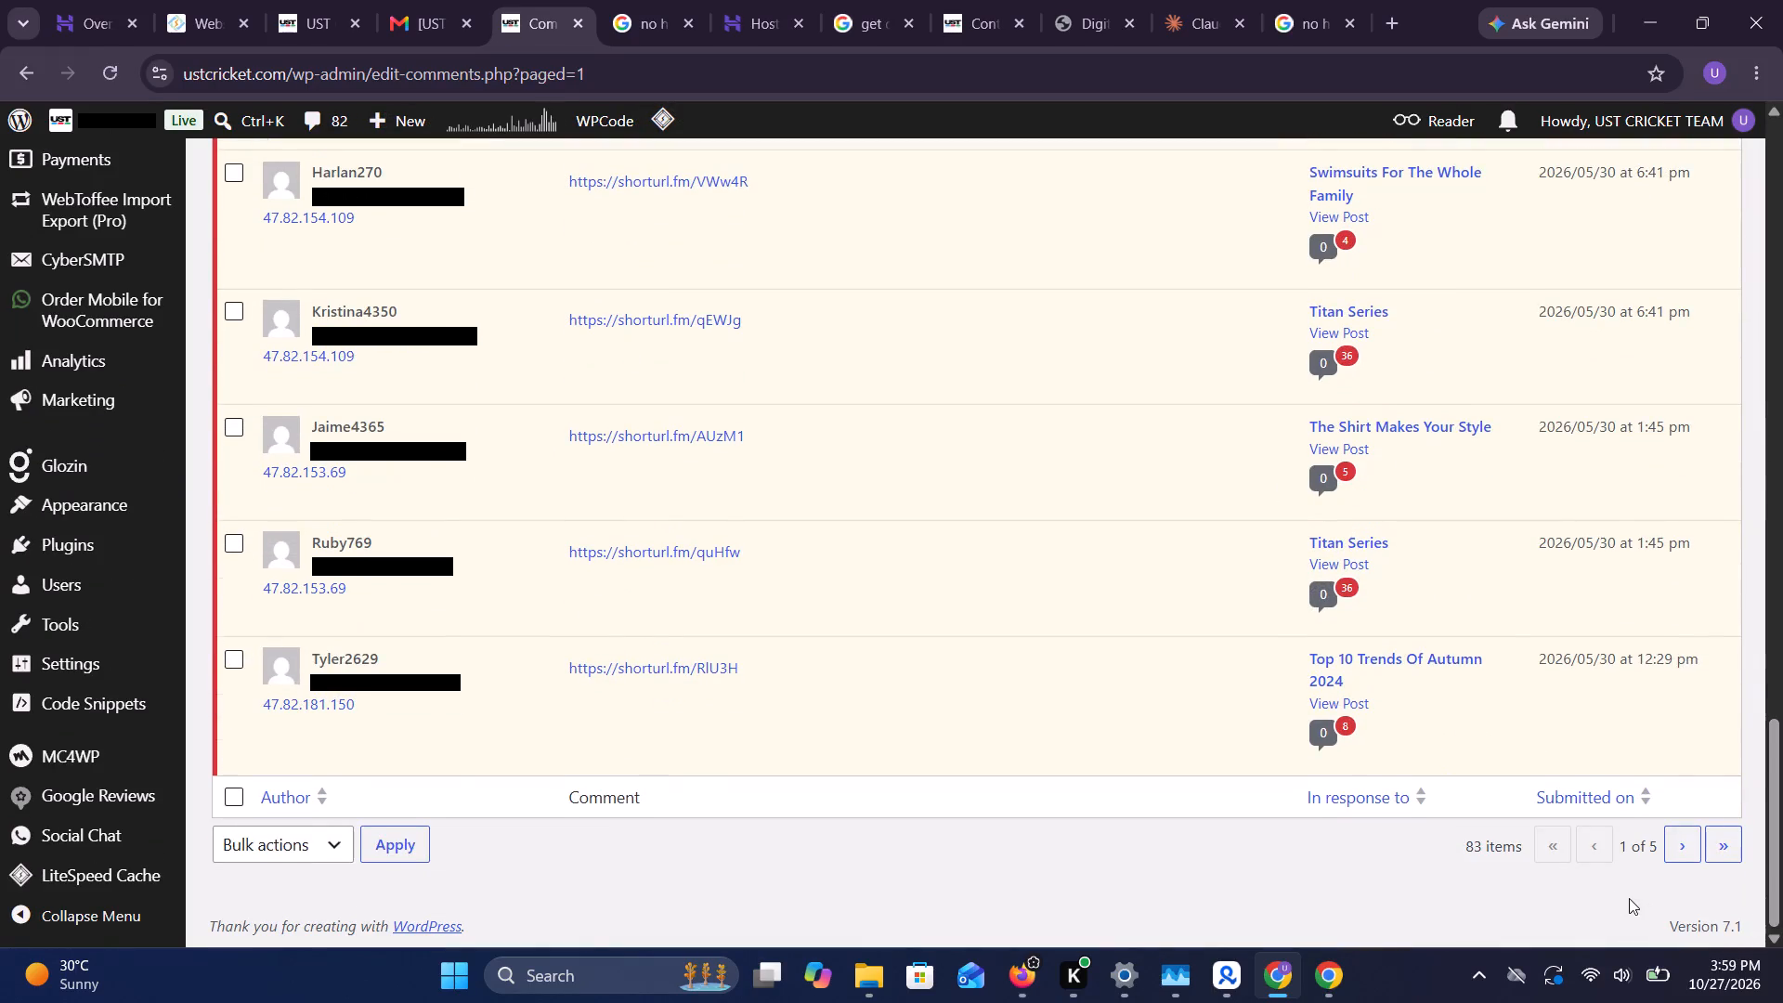
scroll(443, 849, "down", 1)
scroll(443, 849, "up", 2)
scroll(443, 849, "down", 1)
scroll(443, 849, "up", 9)
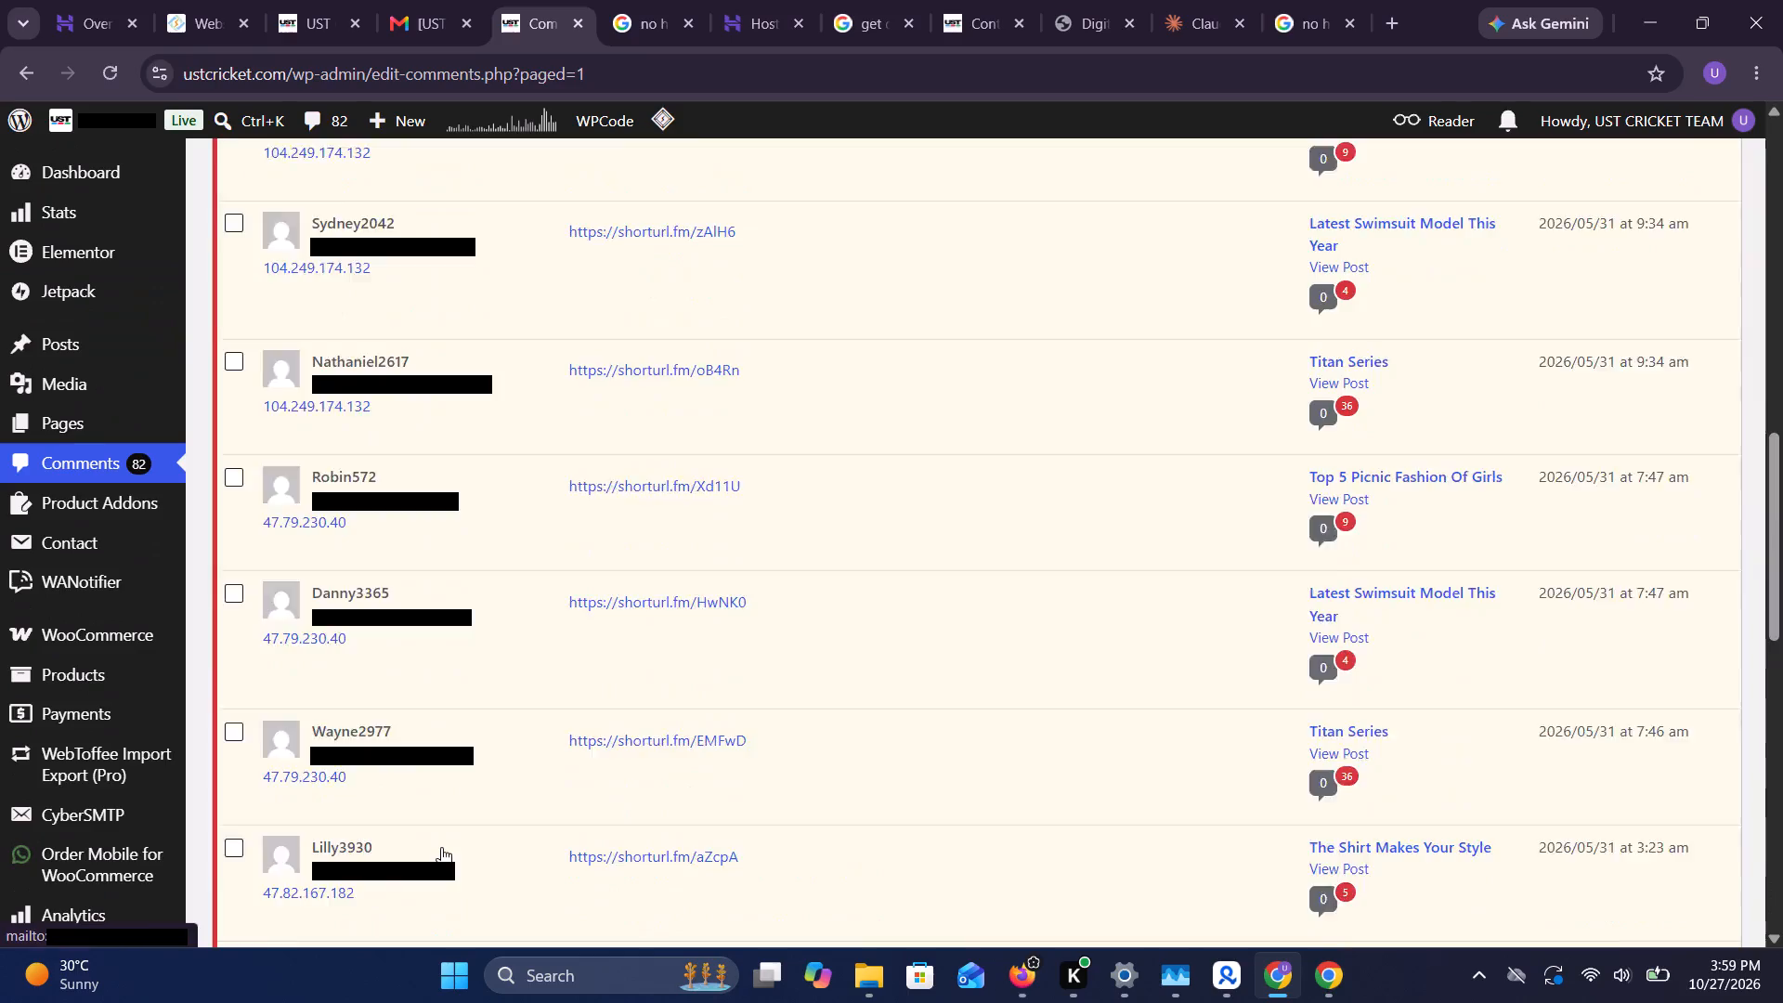
scroll(441, 847, "up", 9)
scroll(1476, 333, "up", 3)
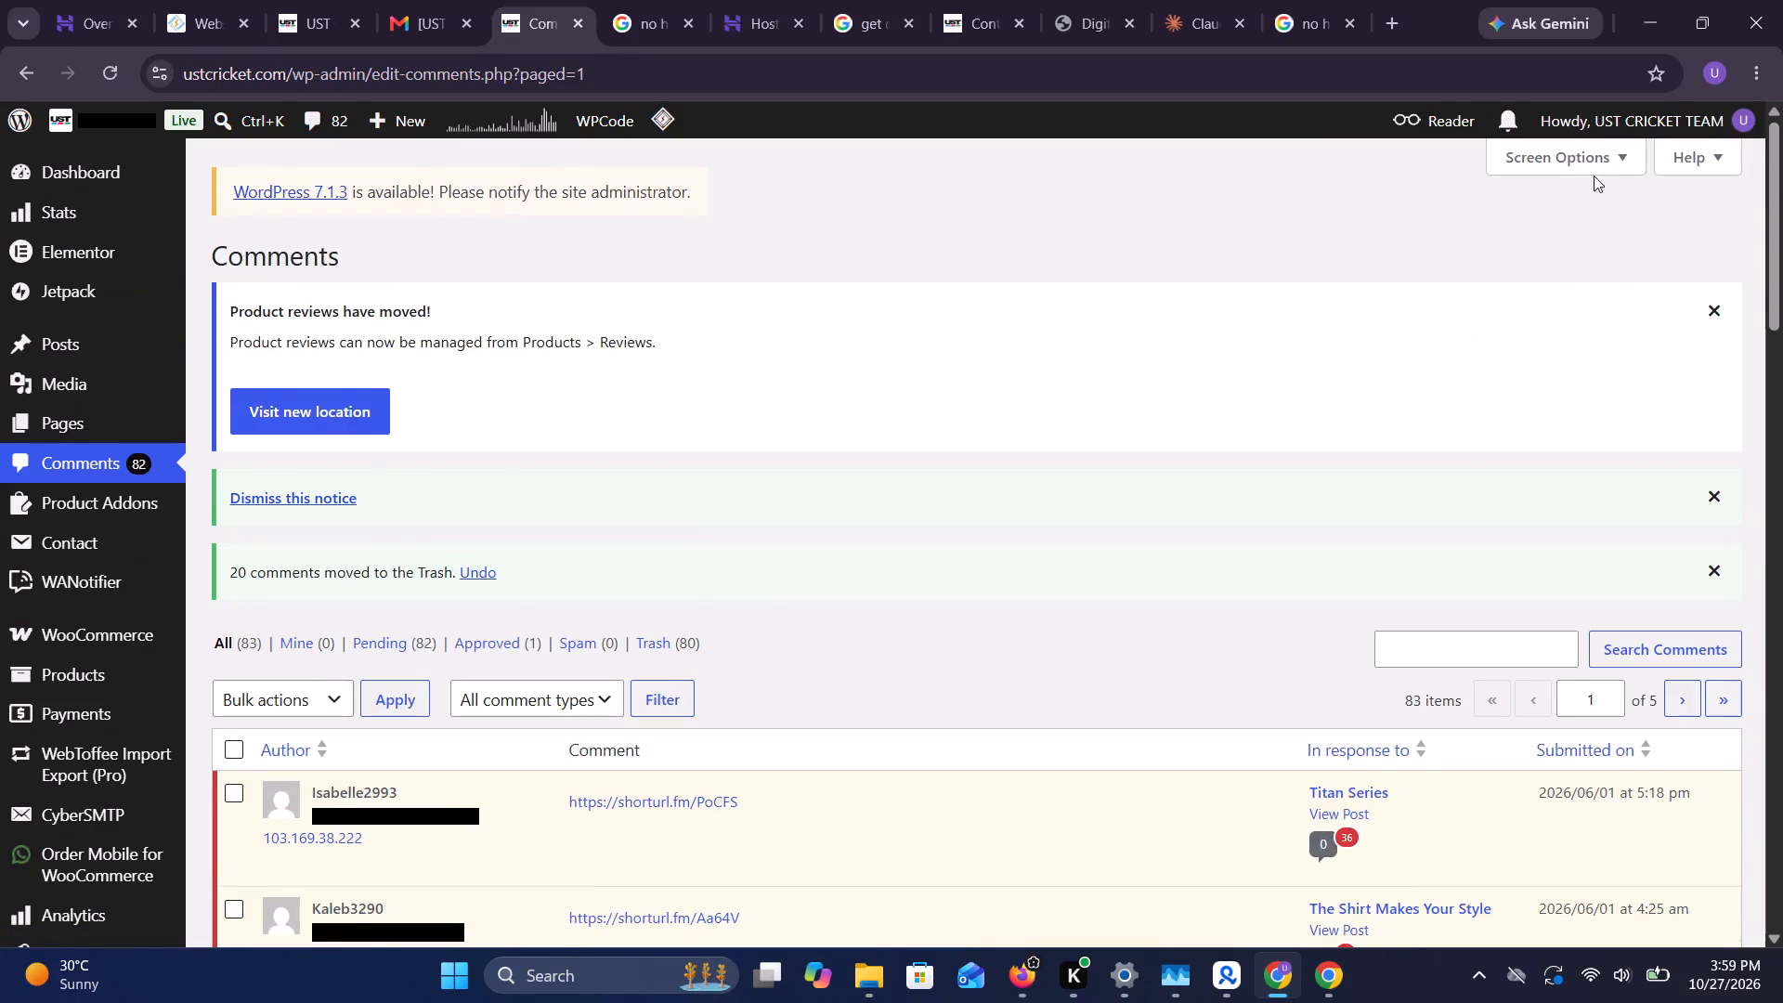
left_click(1578, 165)
left_click(462, 286)
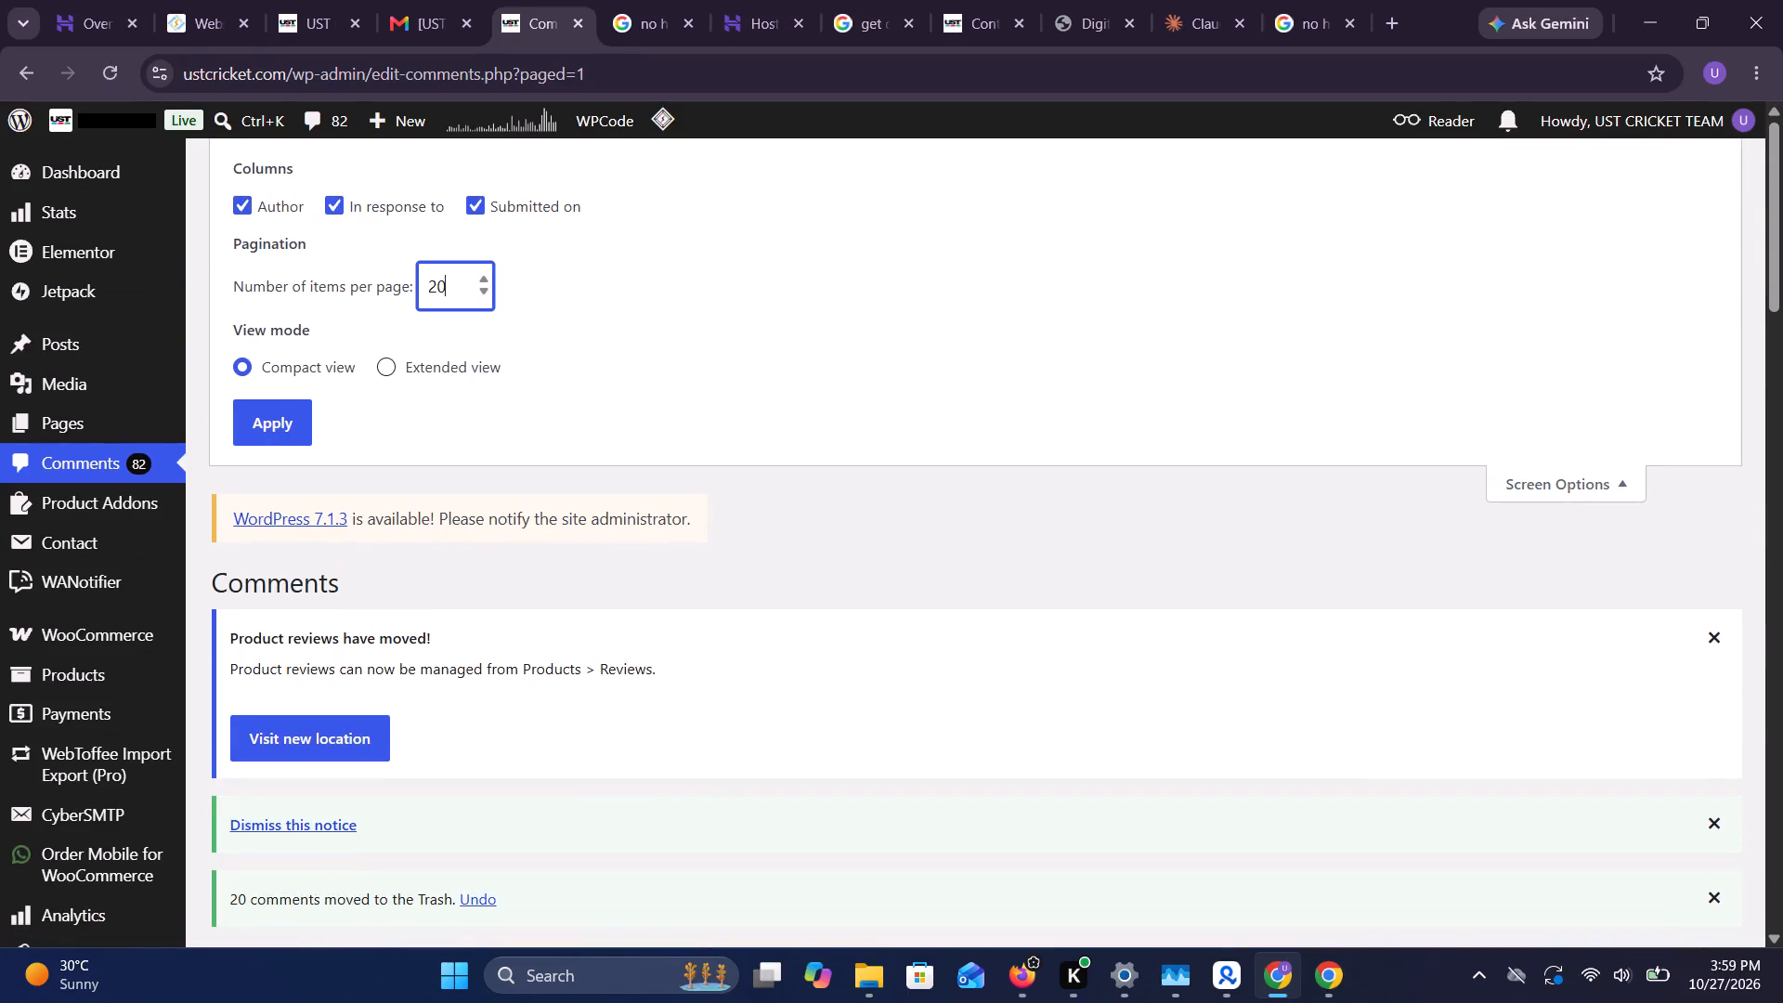
key("0")
key("Return")
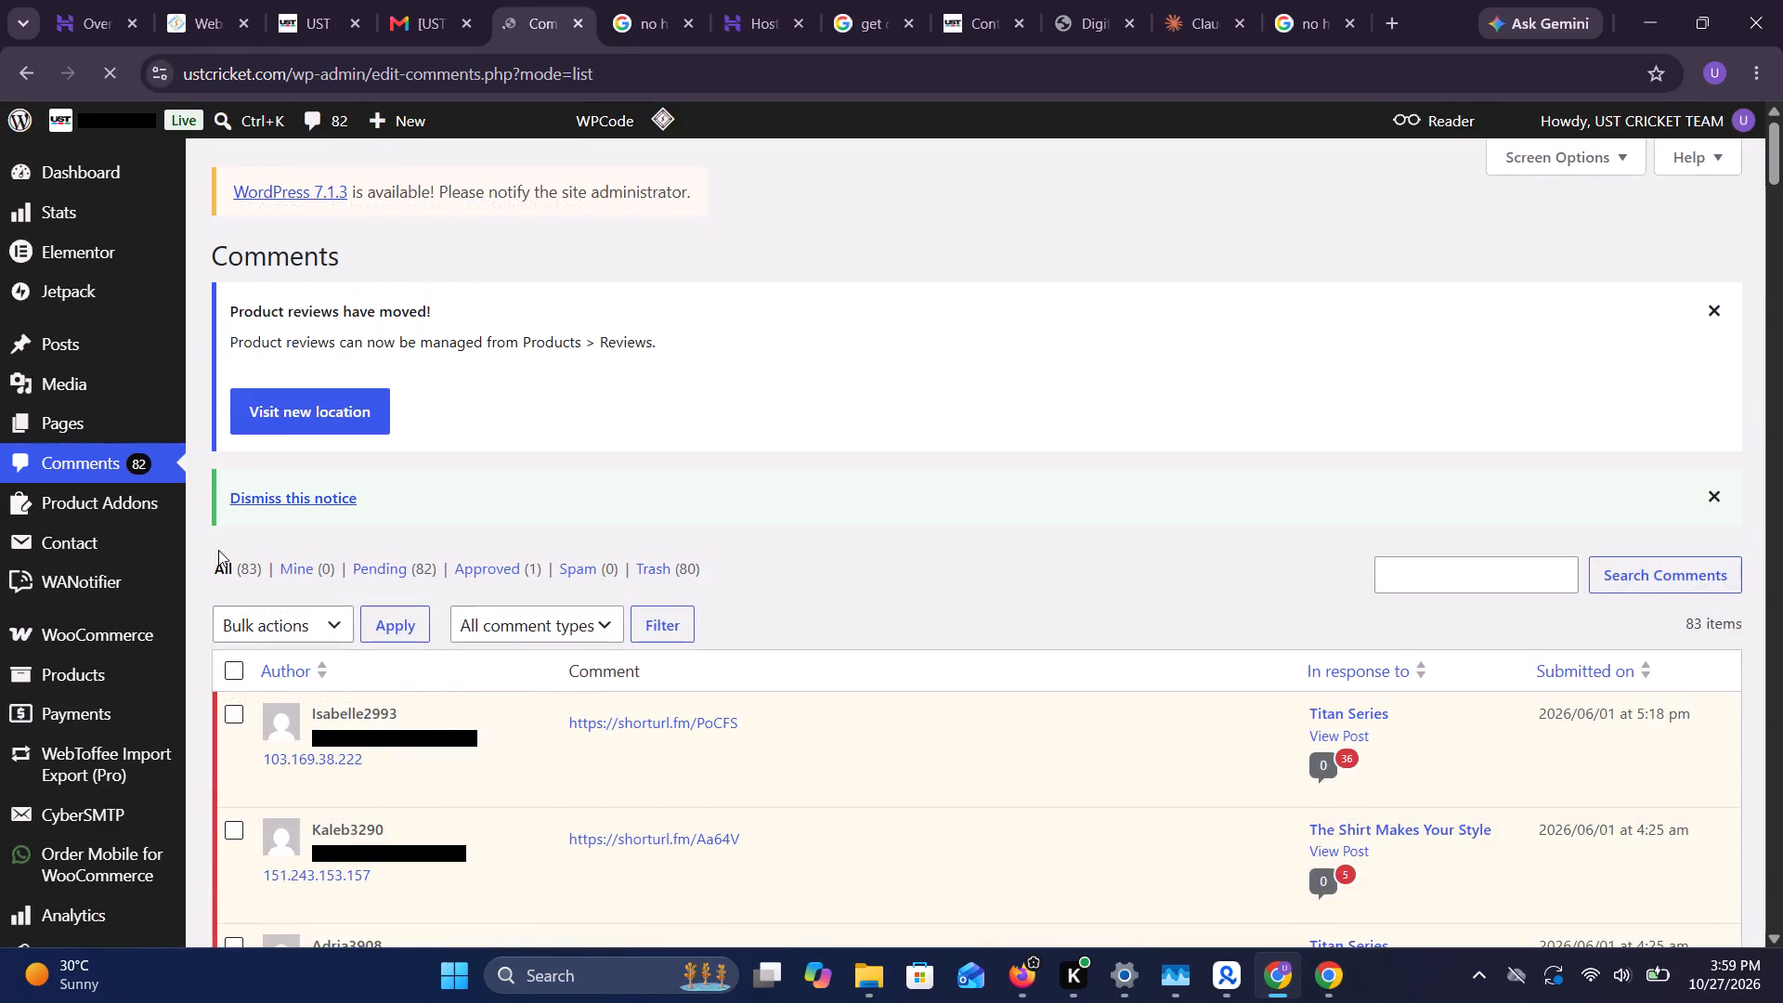
Move only the first listed comment, submitted 2026/06/01 at 5:18 pm, to the Trash.
left_click(231, 707)
left_click(253, 630)
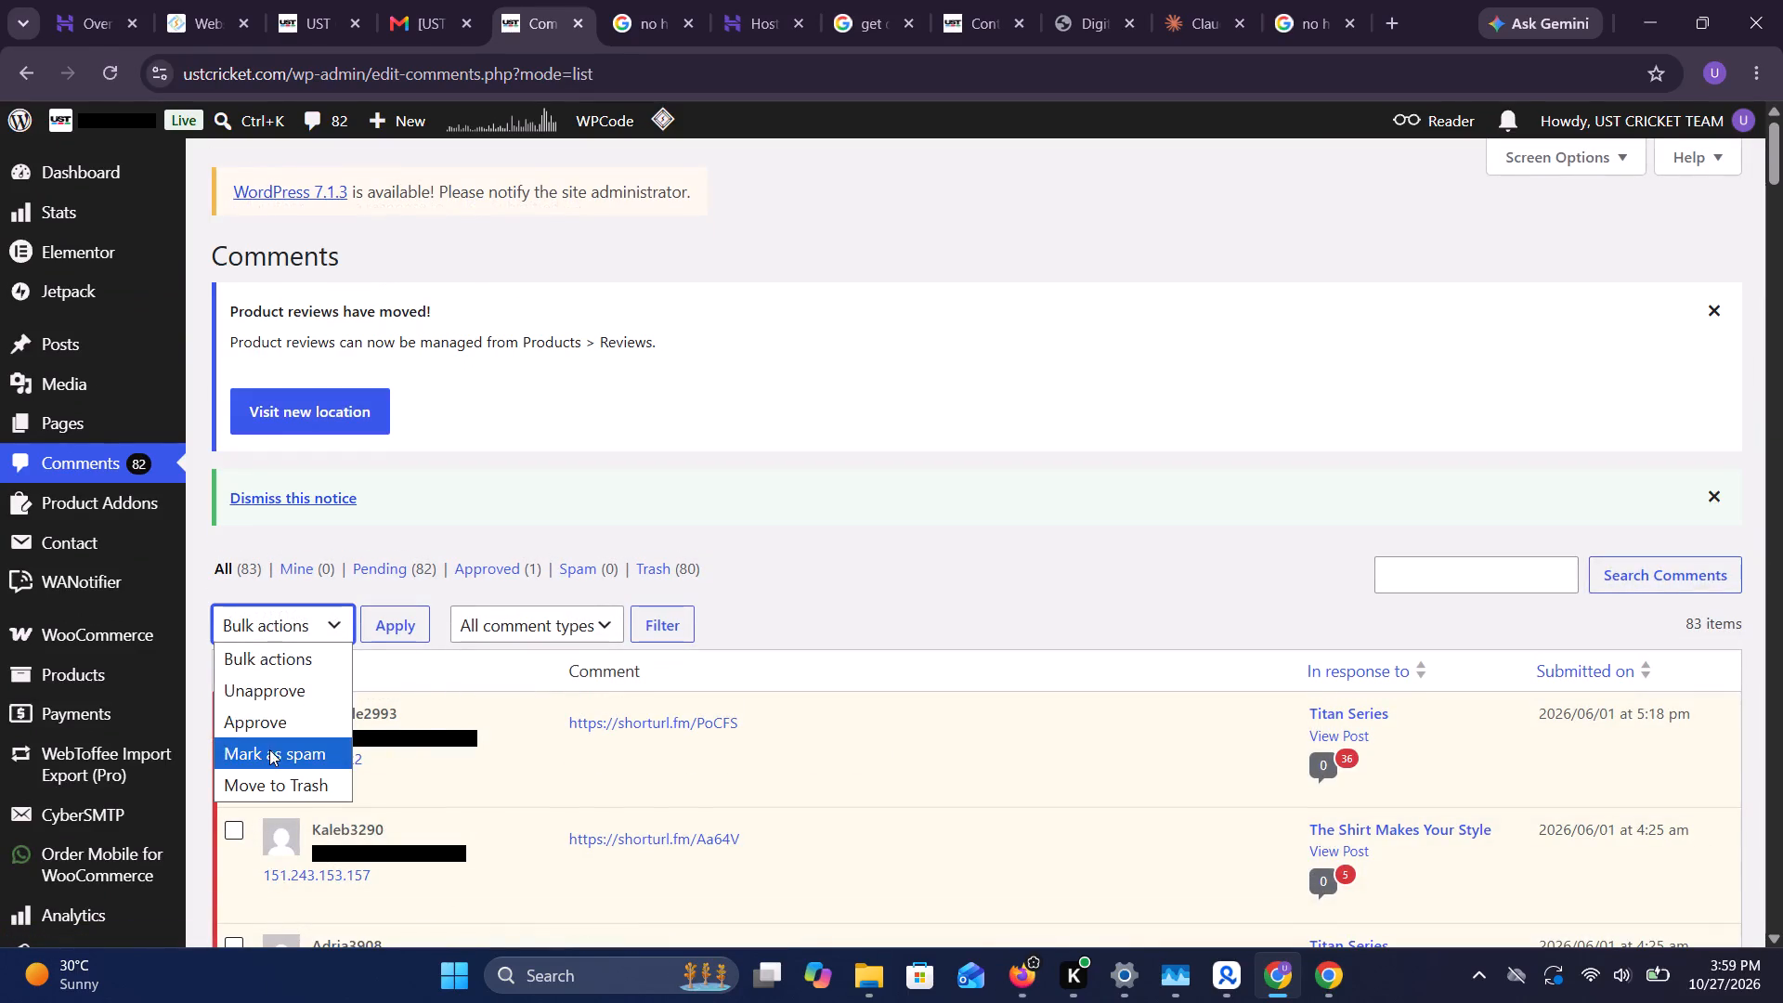
left_click(280, 783)
left_click(393, 634)
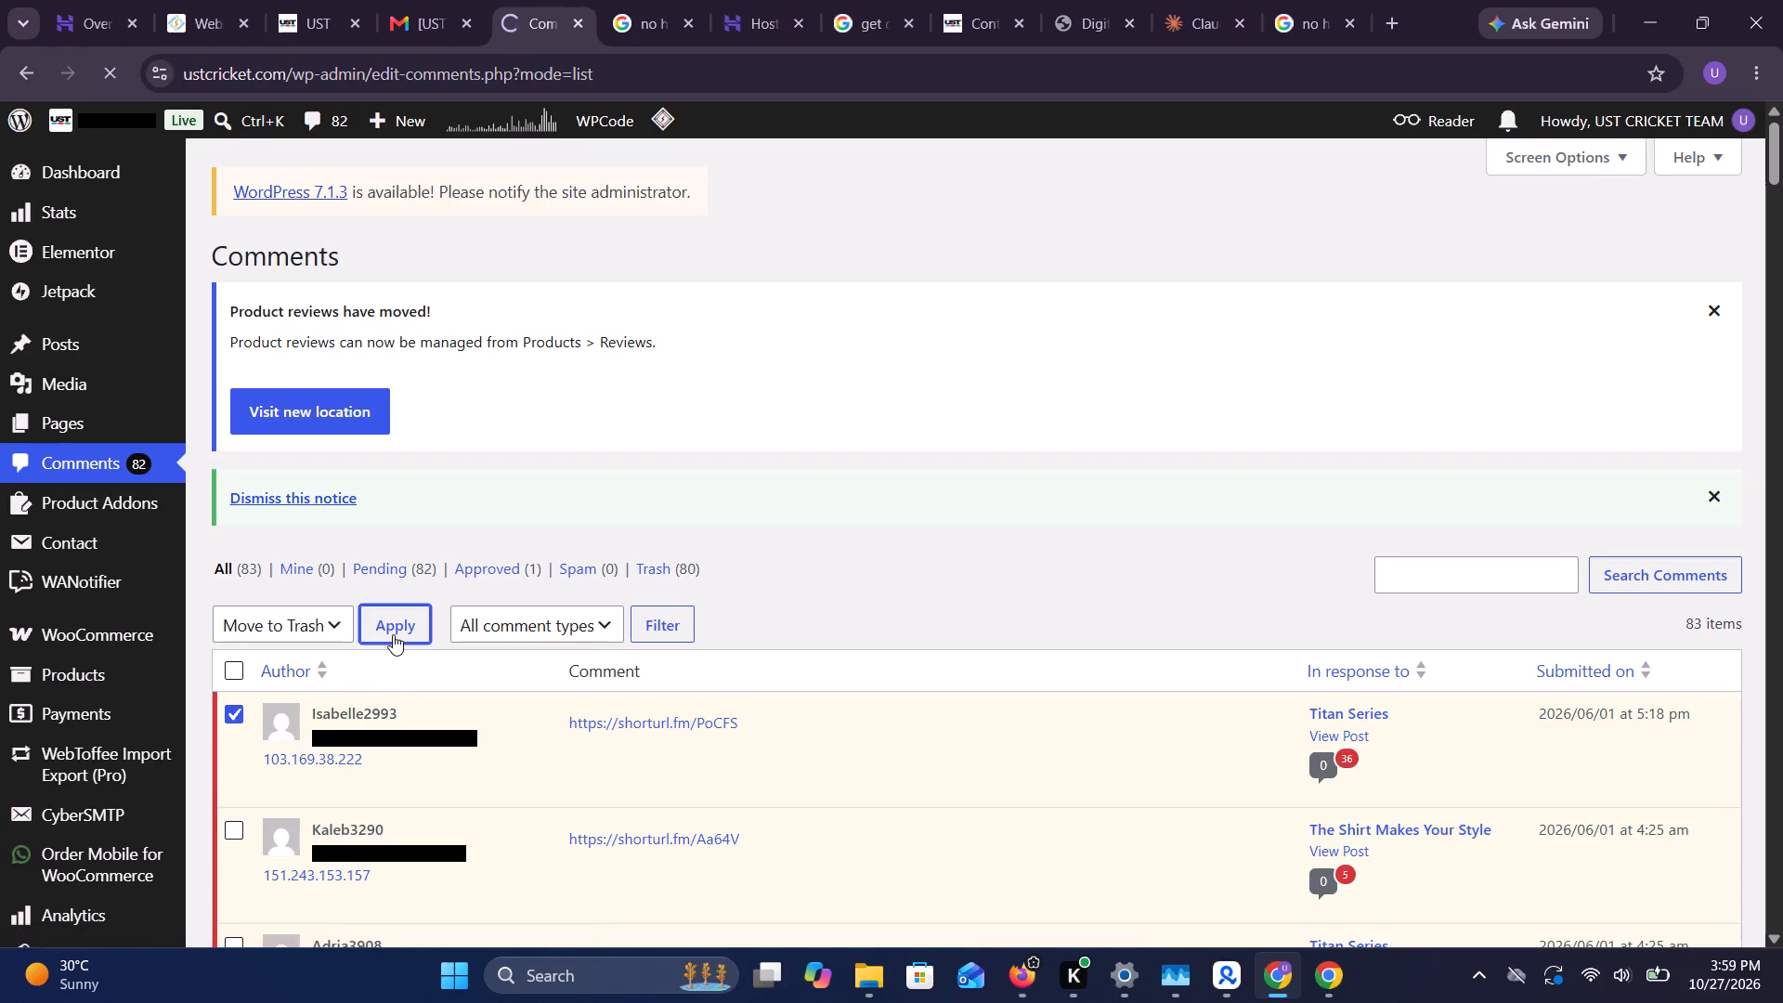
Select all remaining comments, including the default WordPress one at the end of the list, and move them to the Trash.
left_click(247, 749)
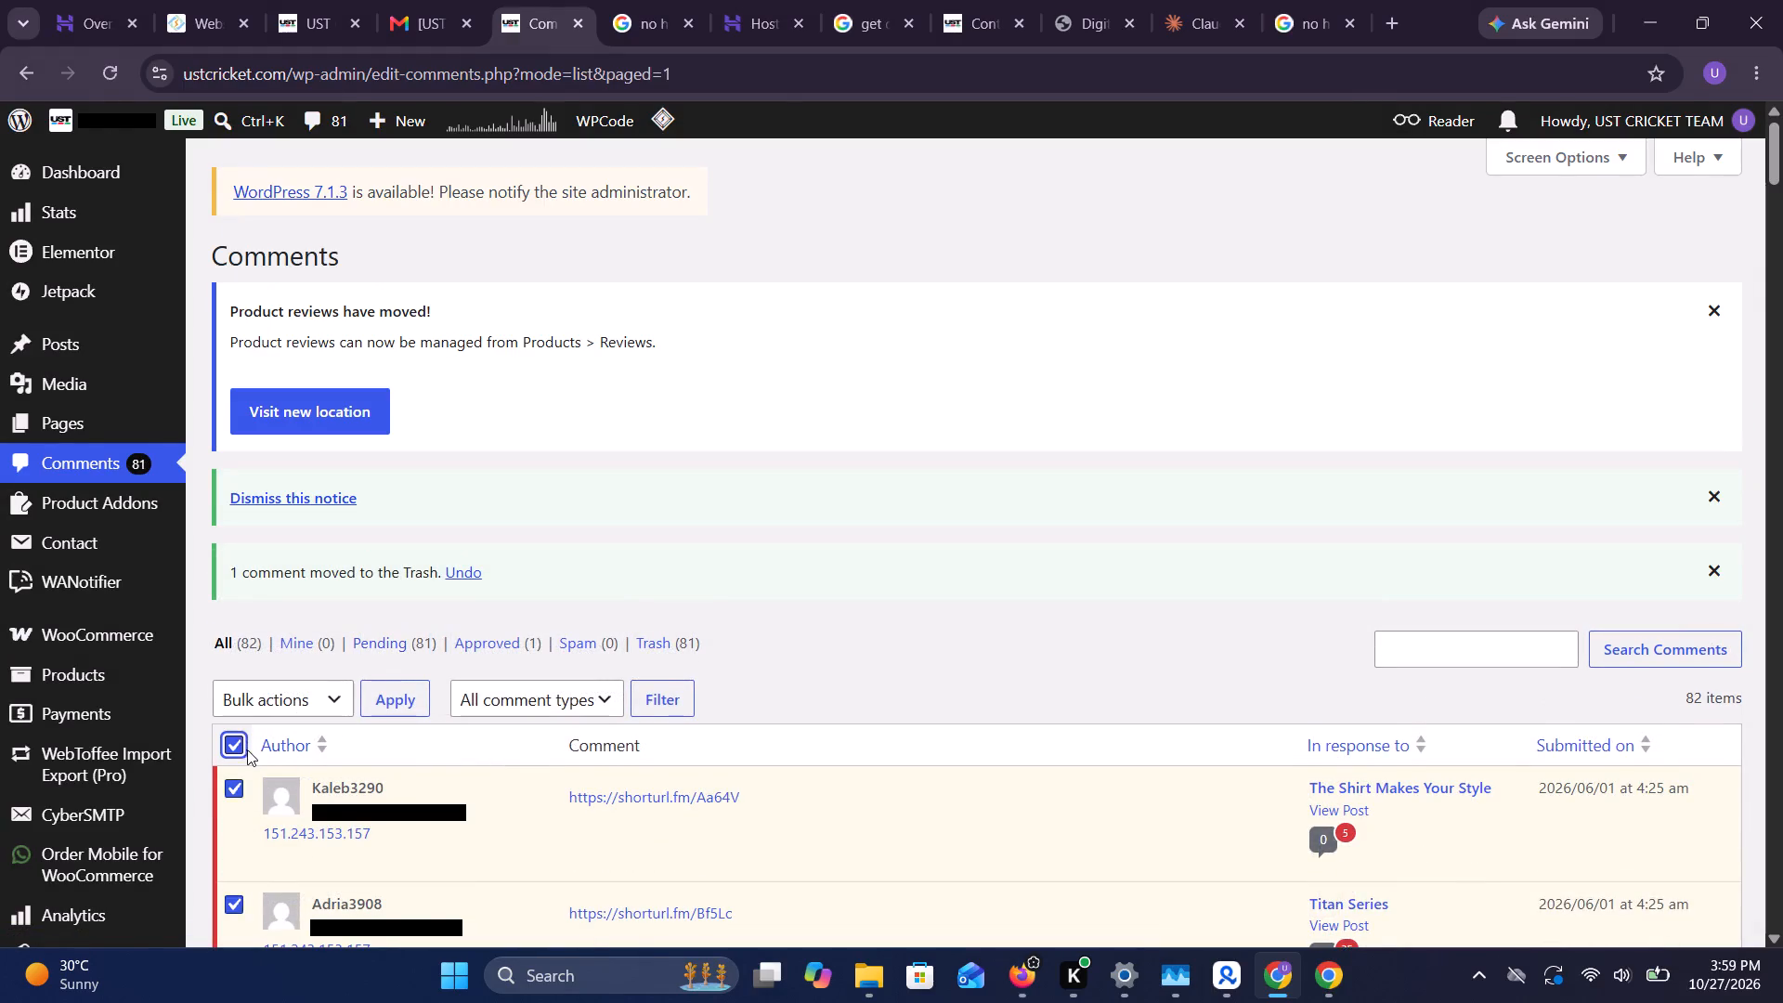
left_click_drag(1782, 153, 1782, 899)
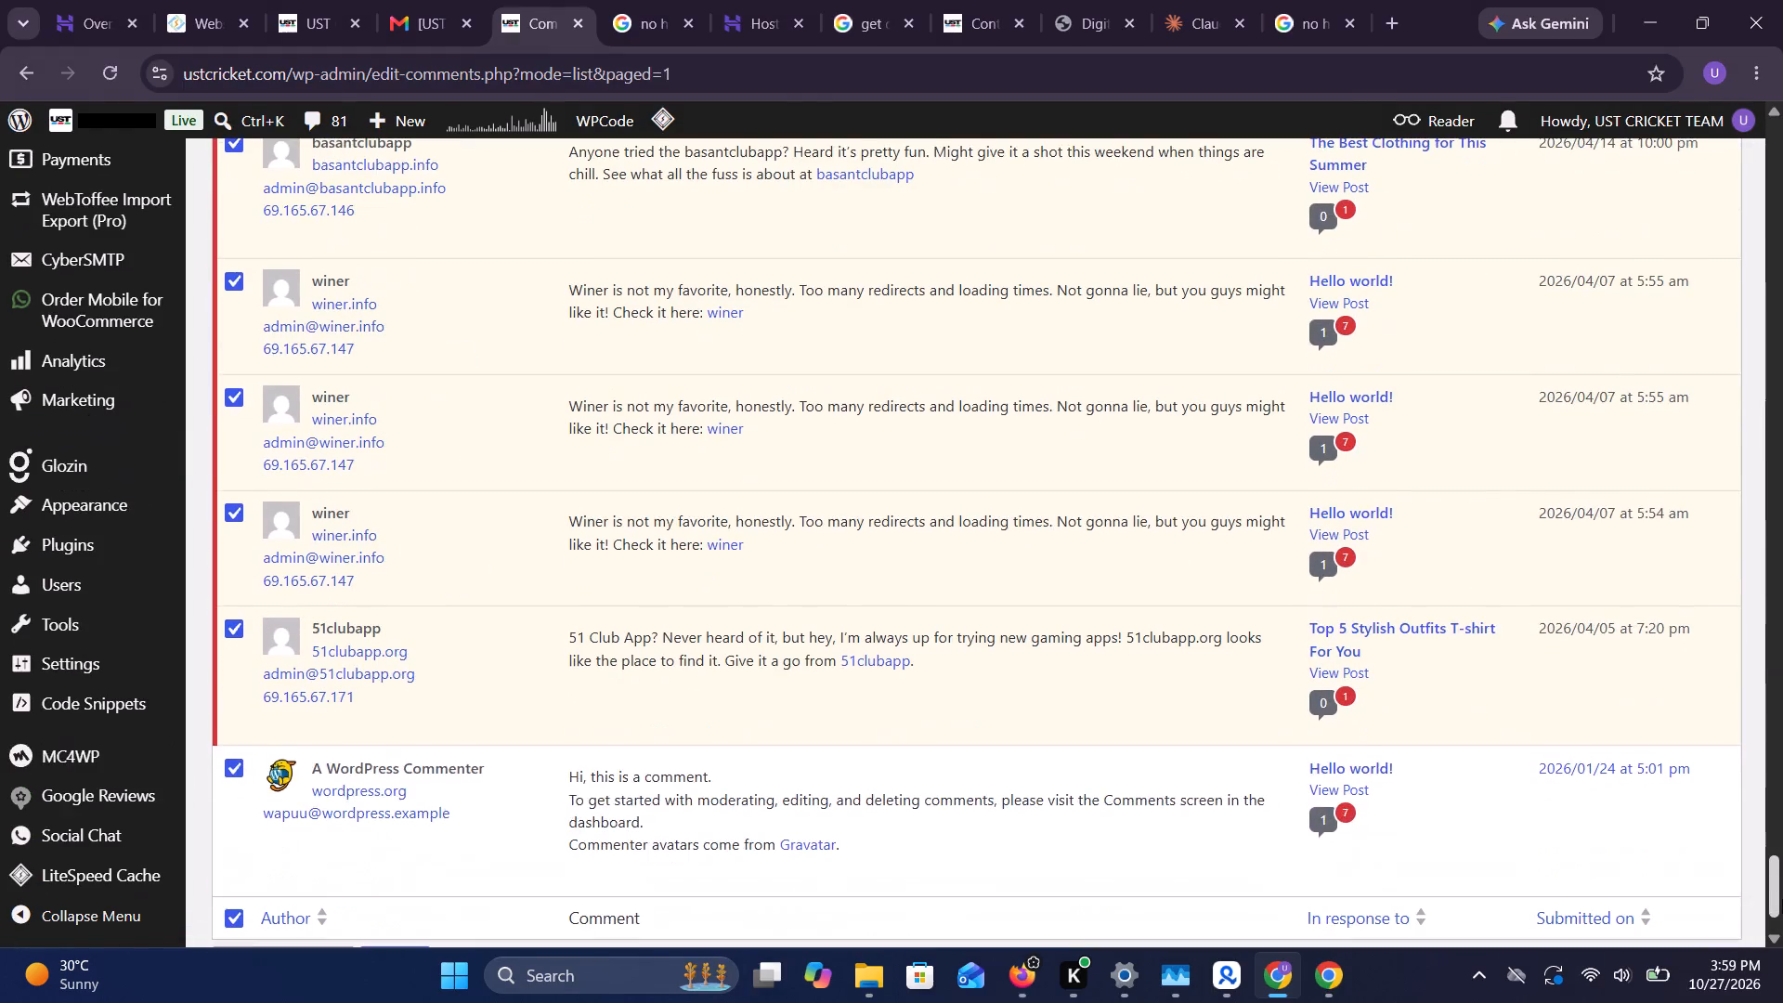
left_click_drag(1782, 899, 1782, 95)
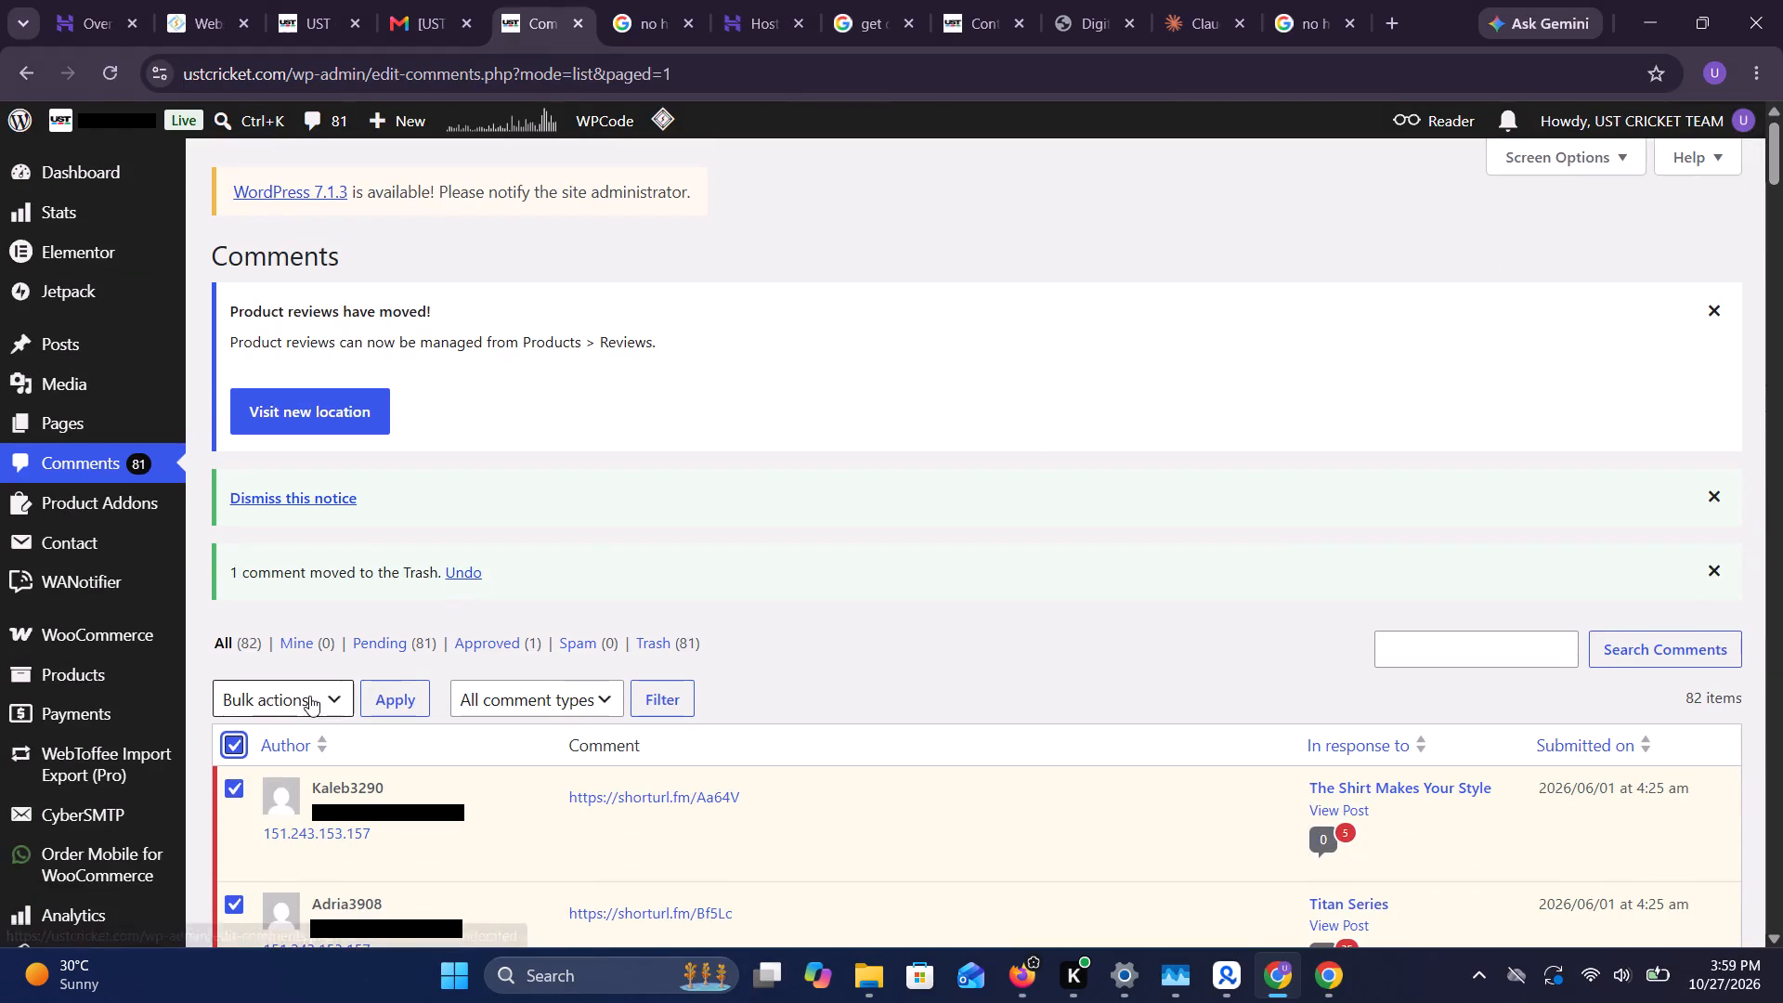
left_click(313, 699)
left_click(298, 844)
left_click(409, 709)
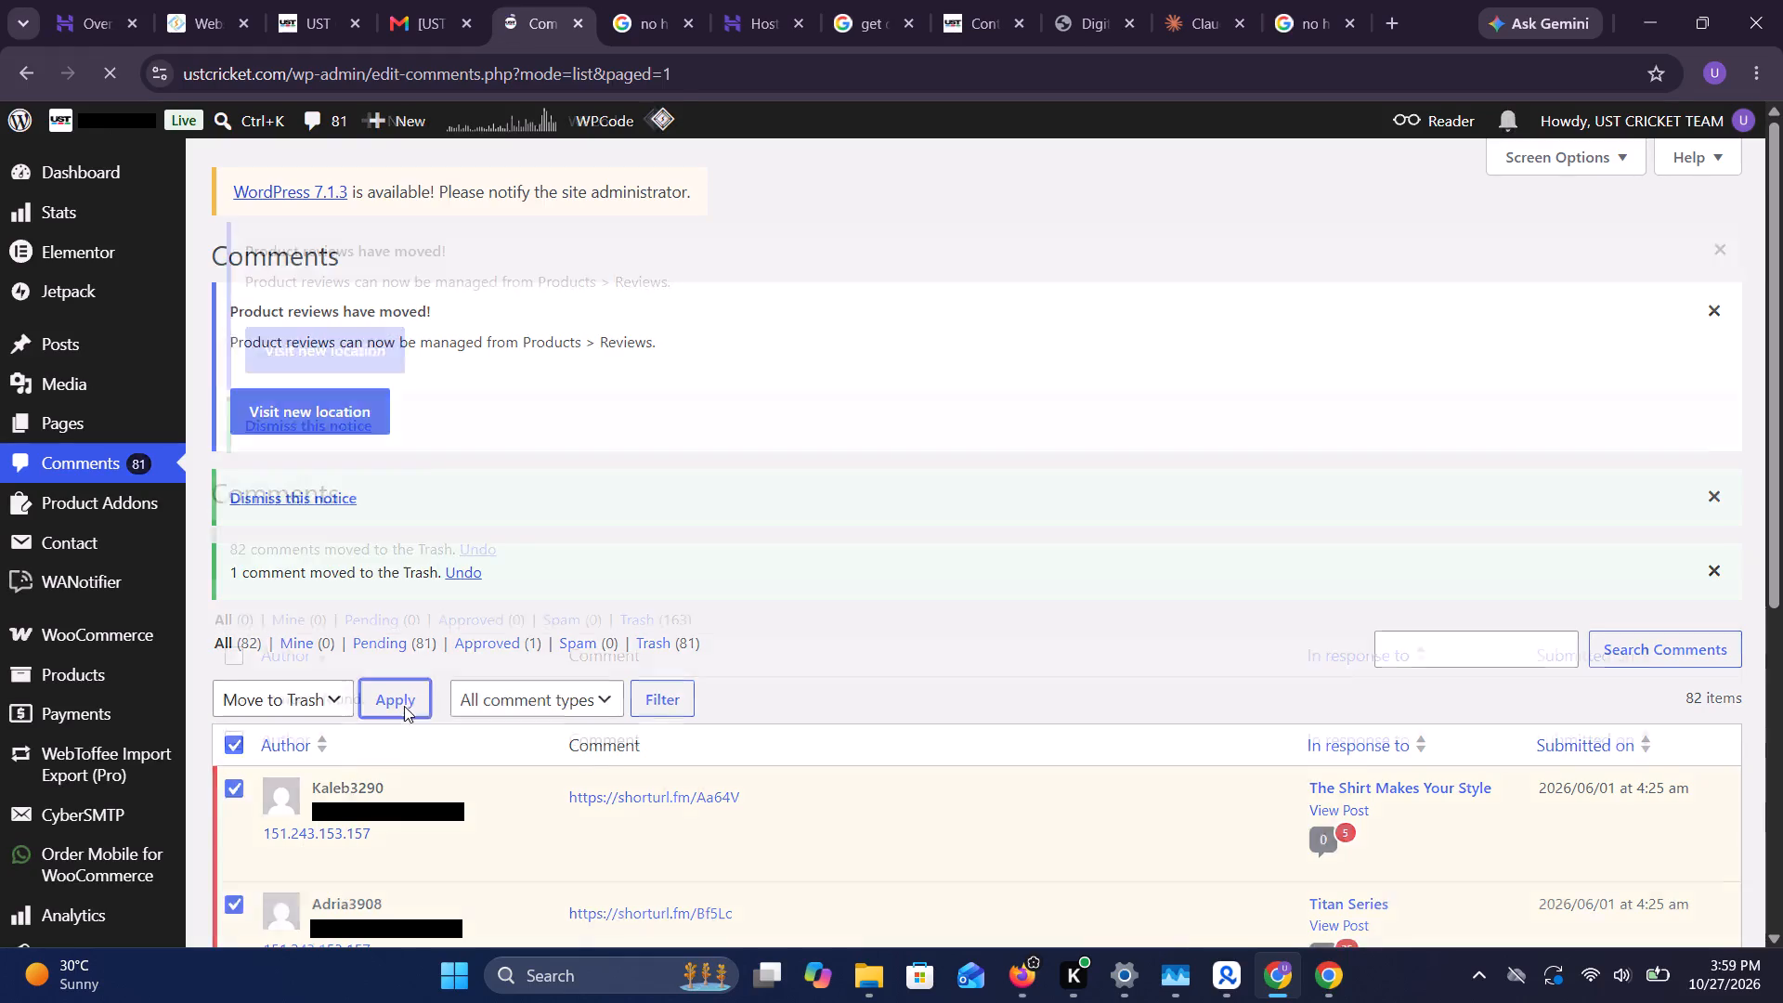
Select all comments in the Trash and delete them permanently.
left_click(659, 638)
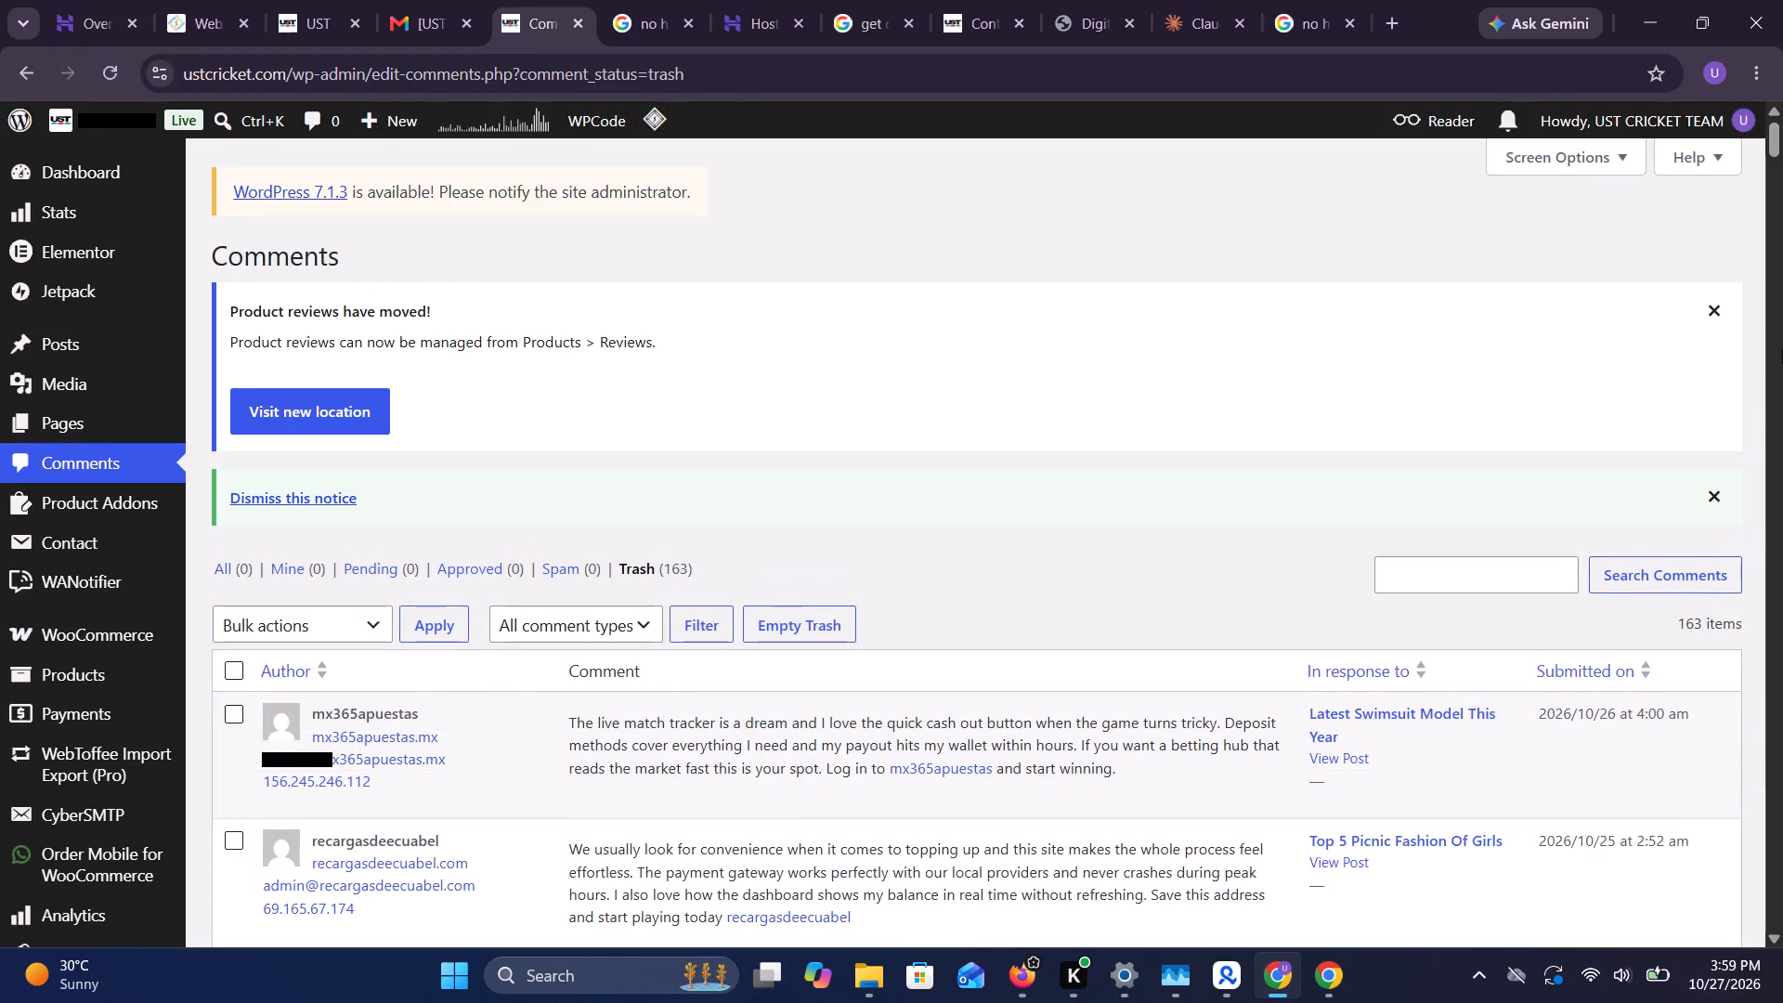
left_click(232, 667)
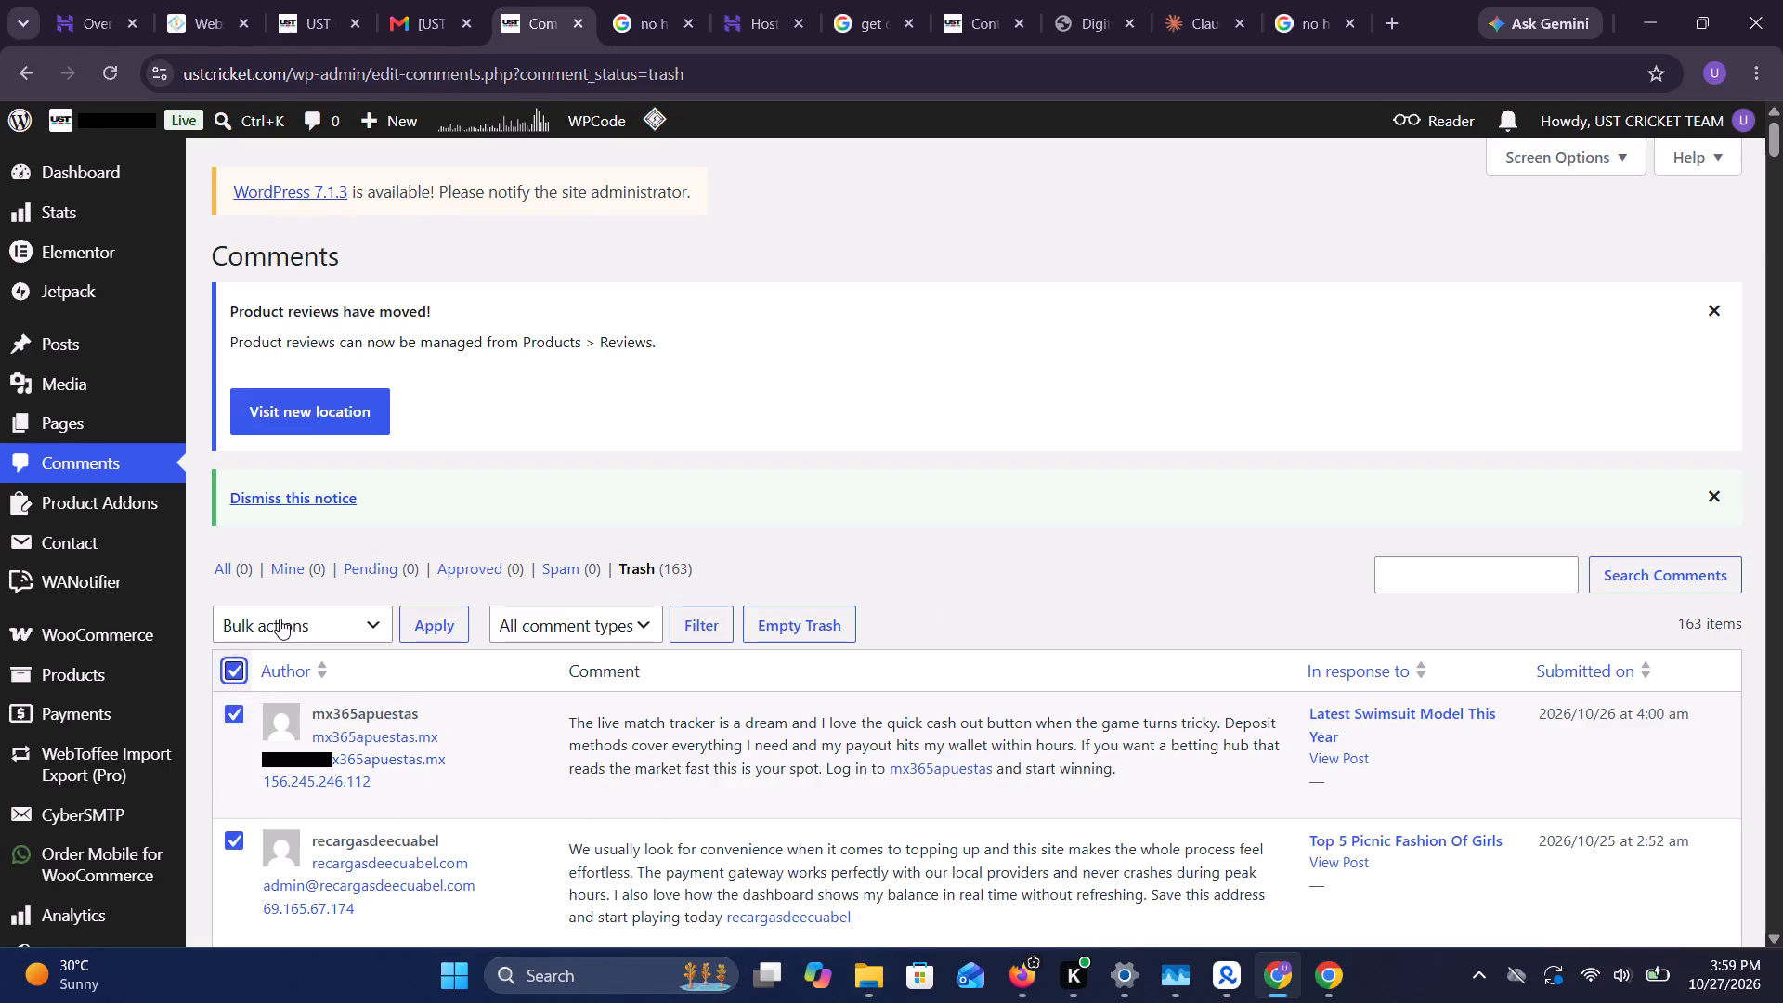
left_click(280, 619)
left_click(290, 760)
left_click(410, 637)
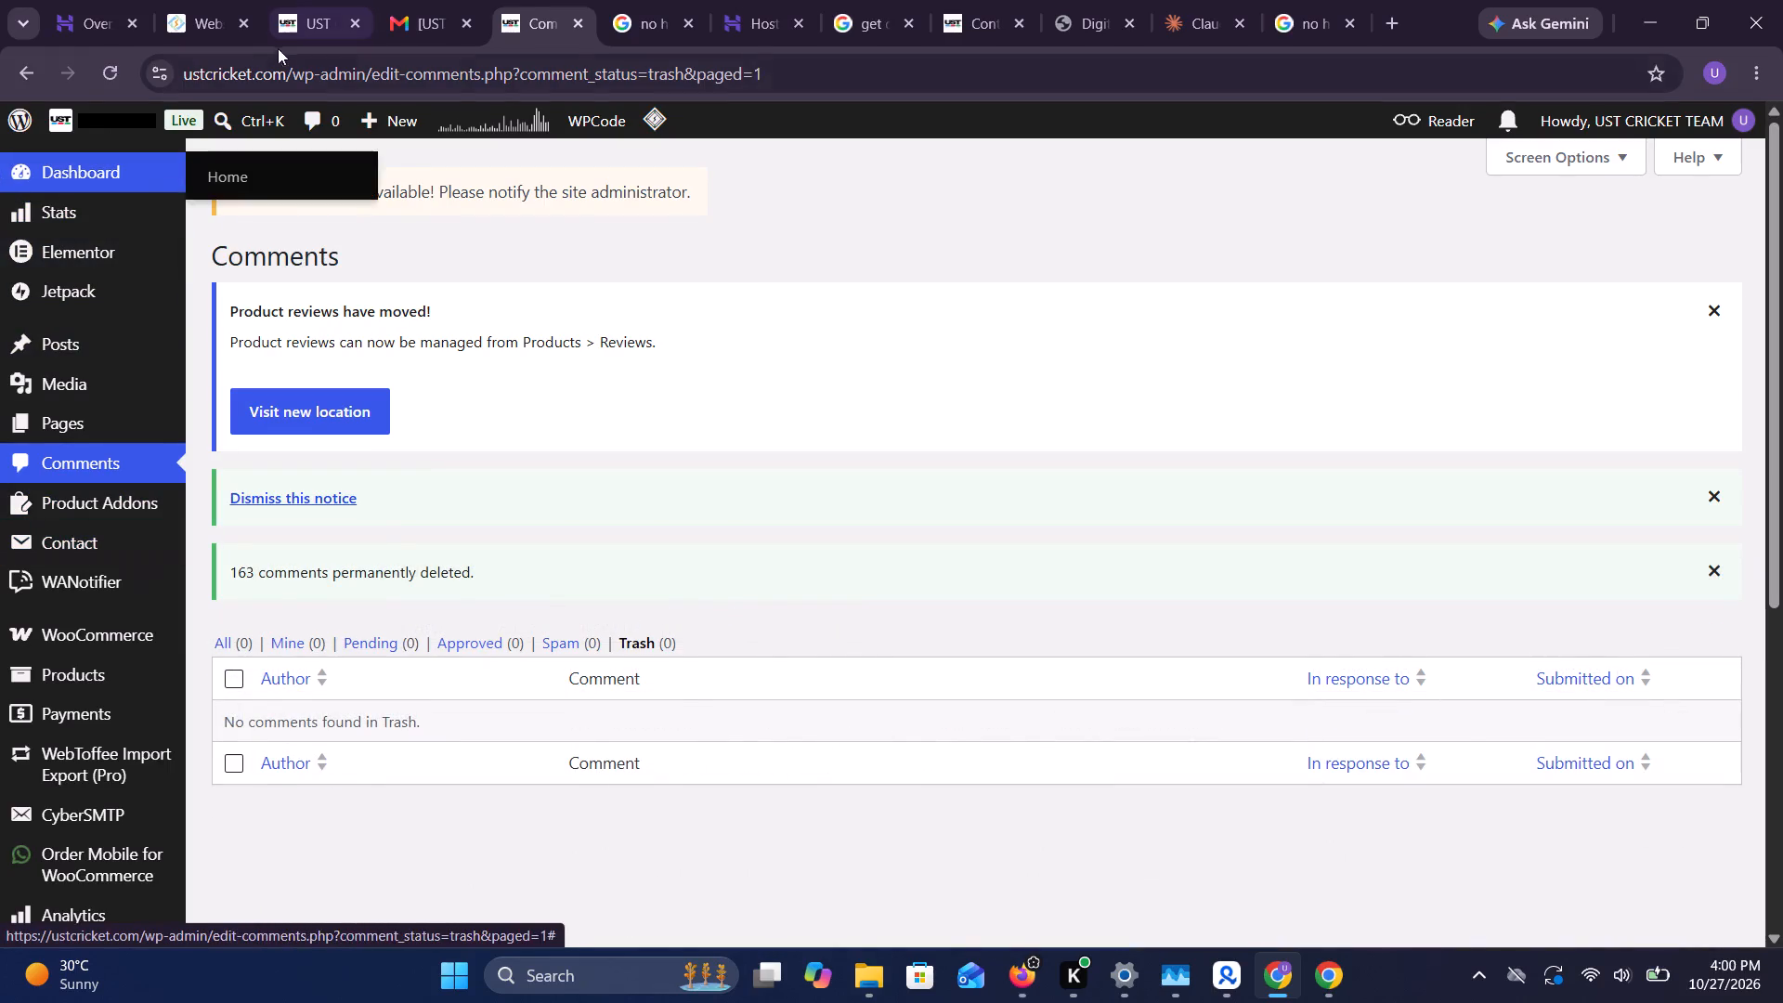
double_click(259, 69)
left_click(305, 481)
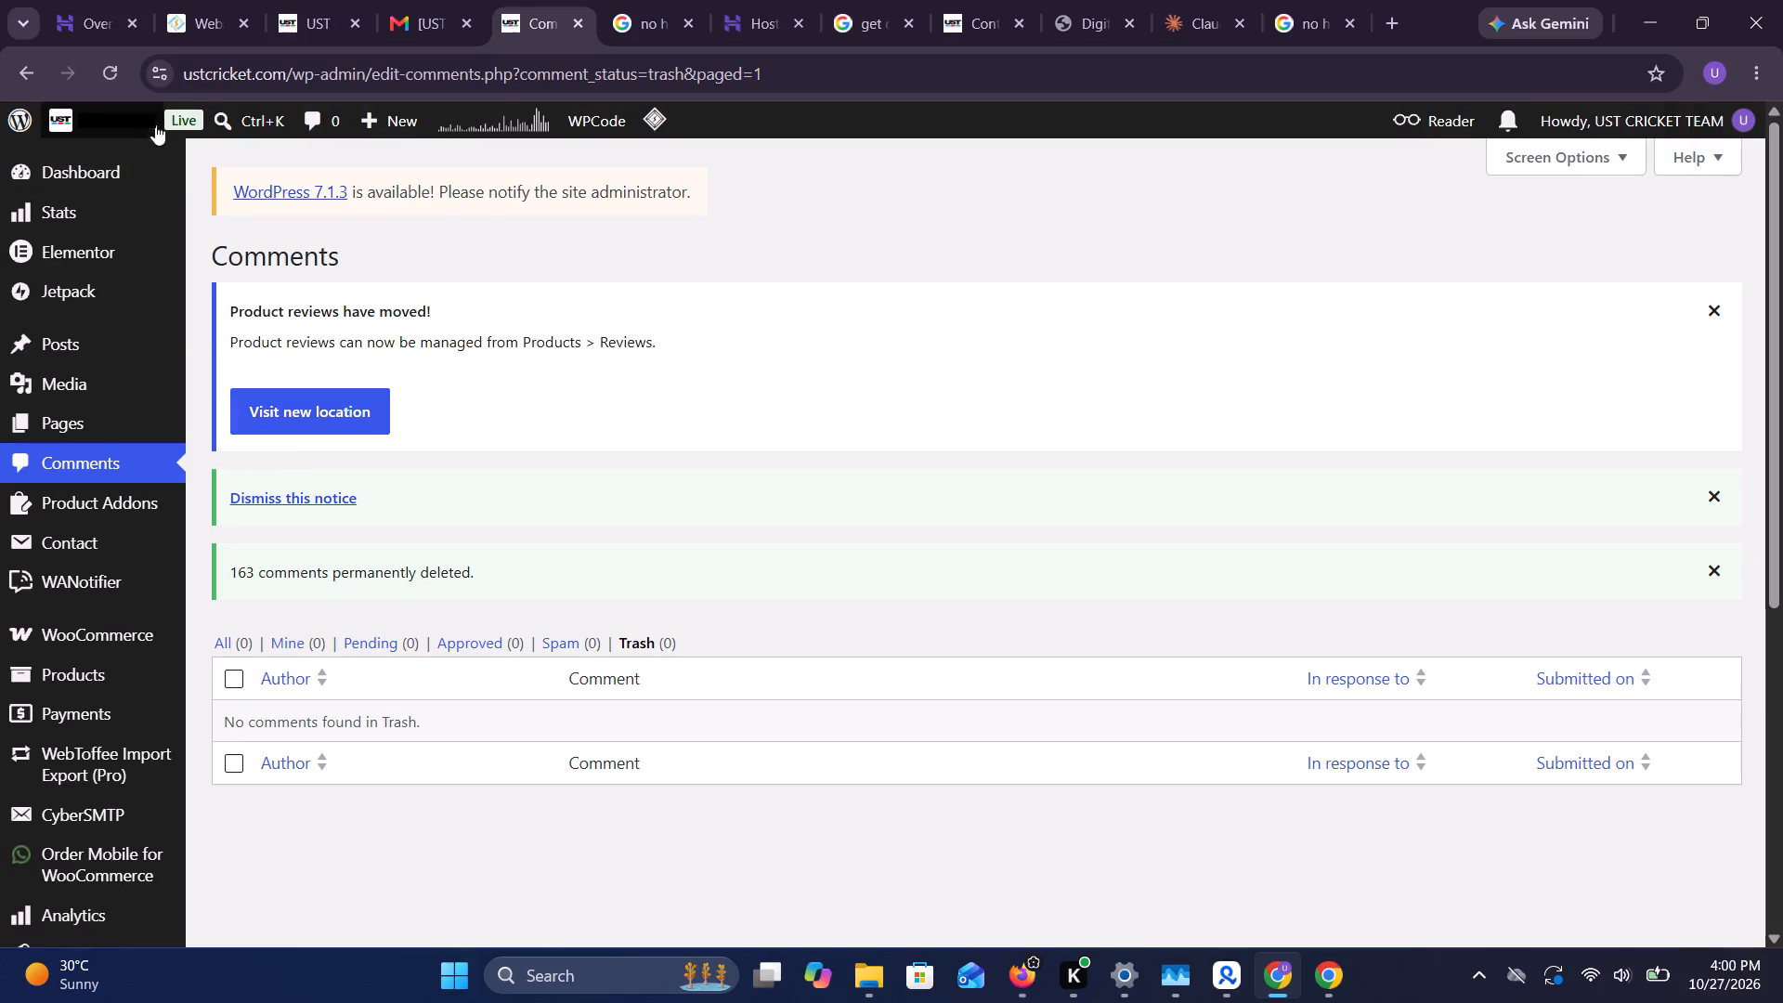
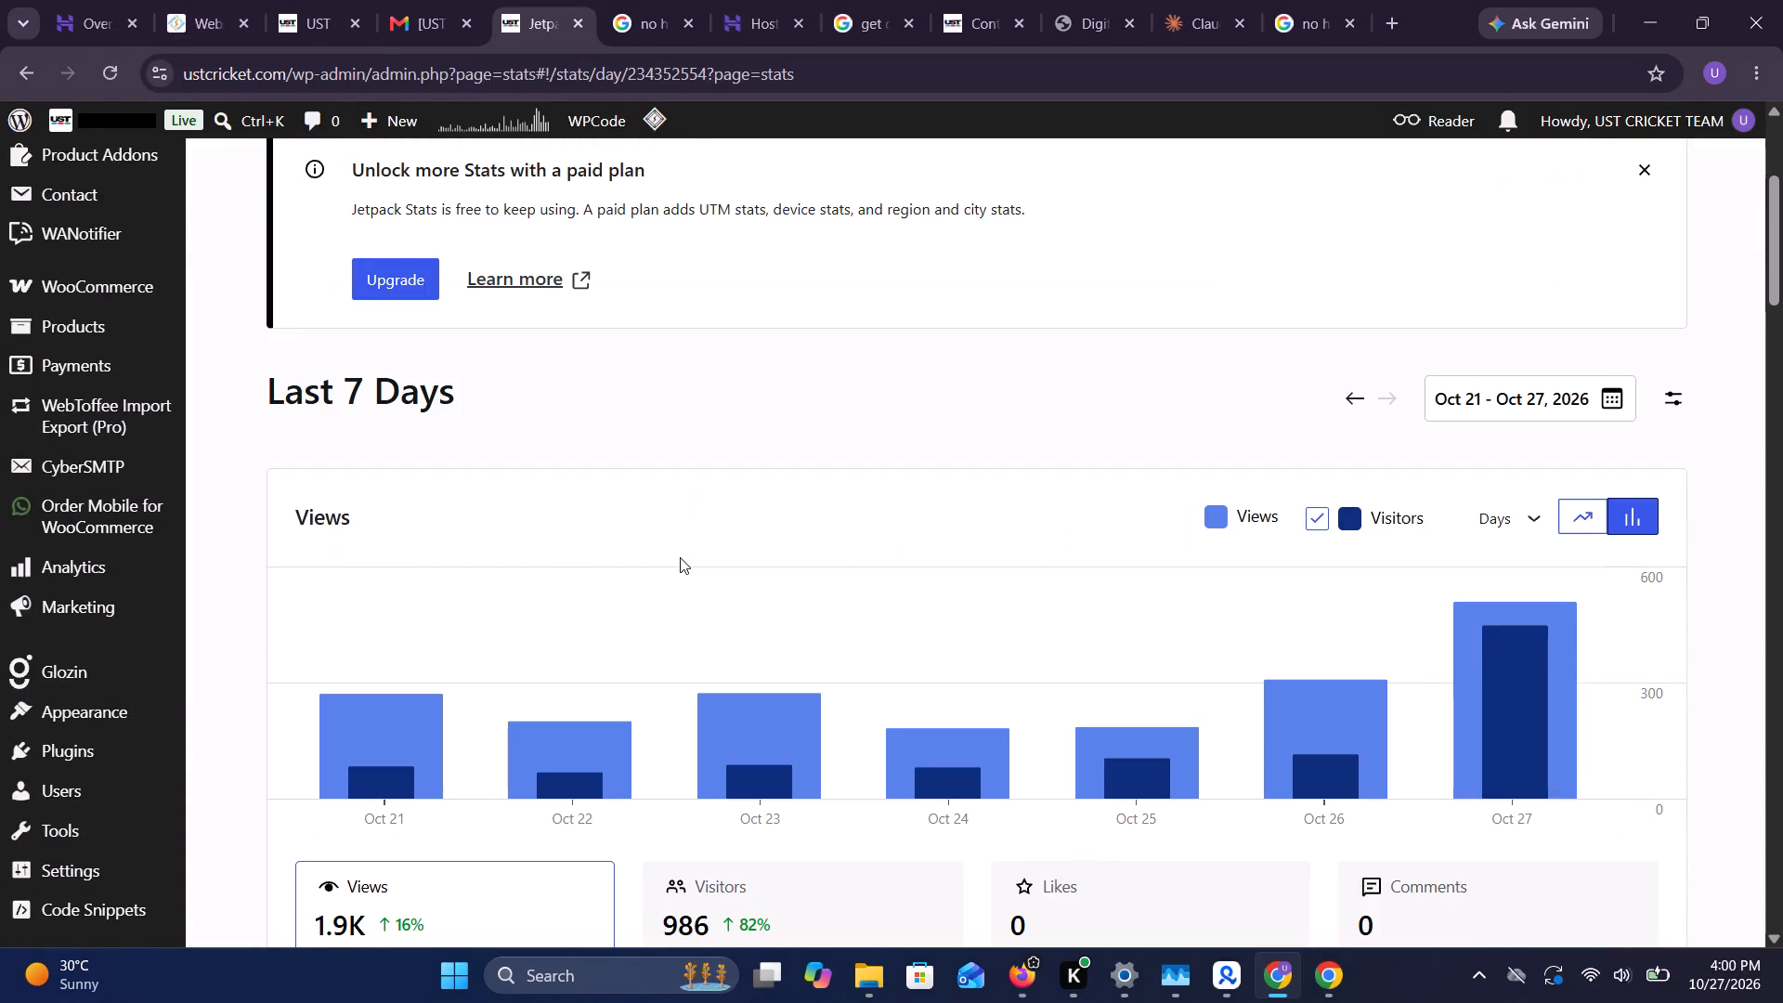
Examine the Jetpack Stats for the last 7 days, including the most viewed pages and the referrers.
scroll(680, 557, "down", 5)
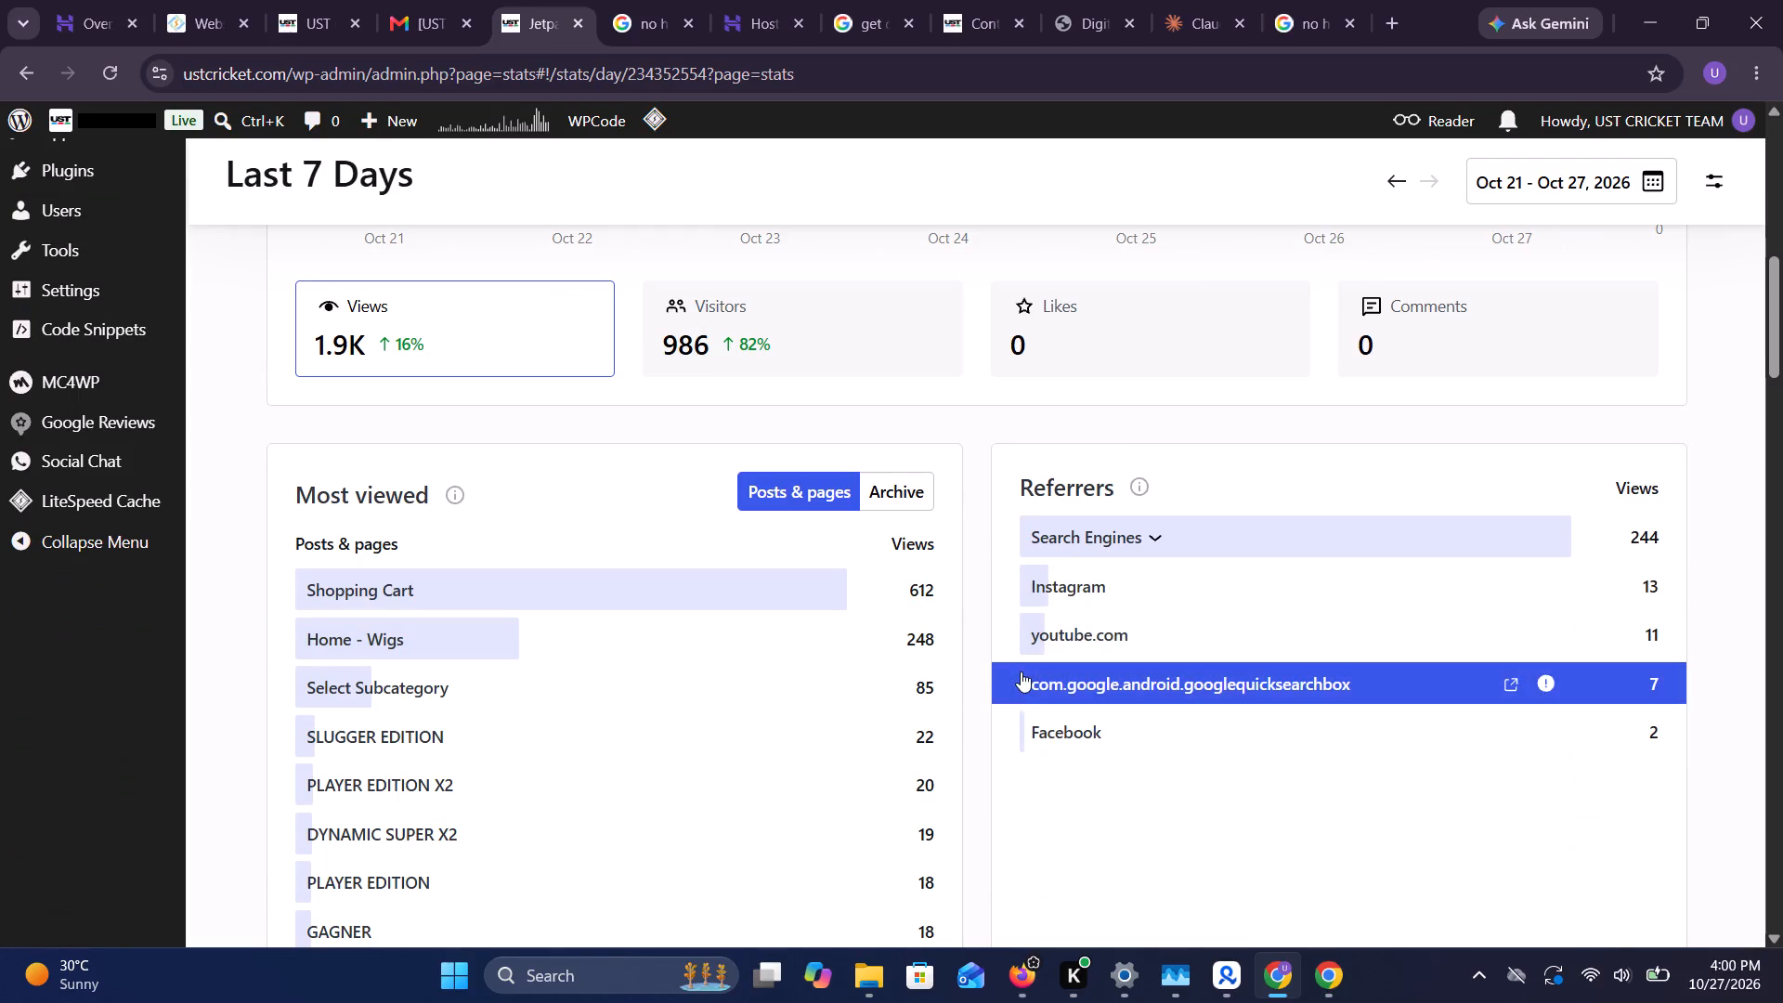
scroll(695, 627, "down", 2)
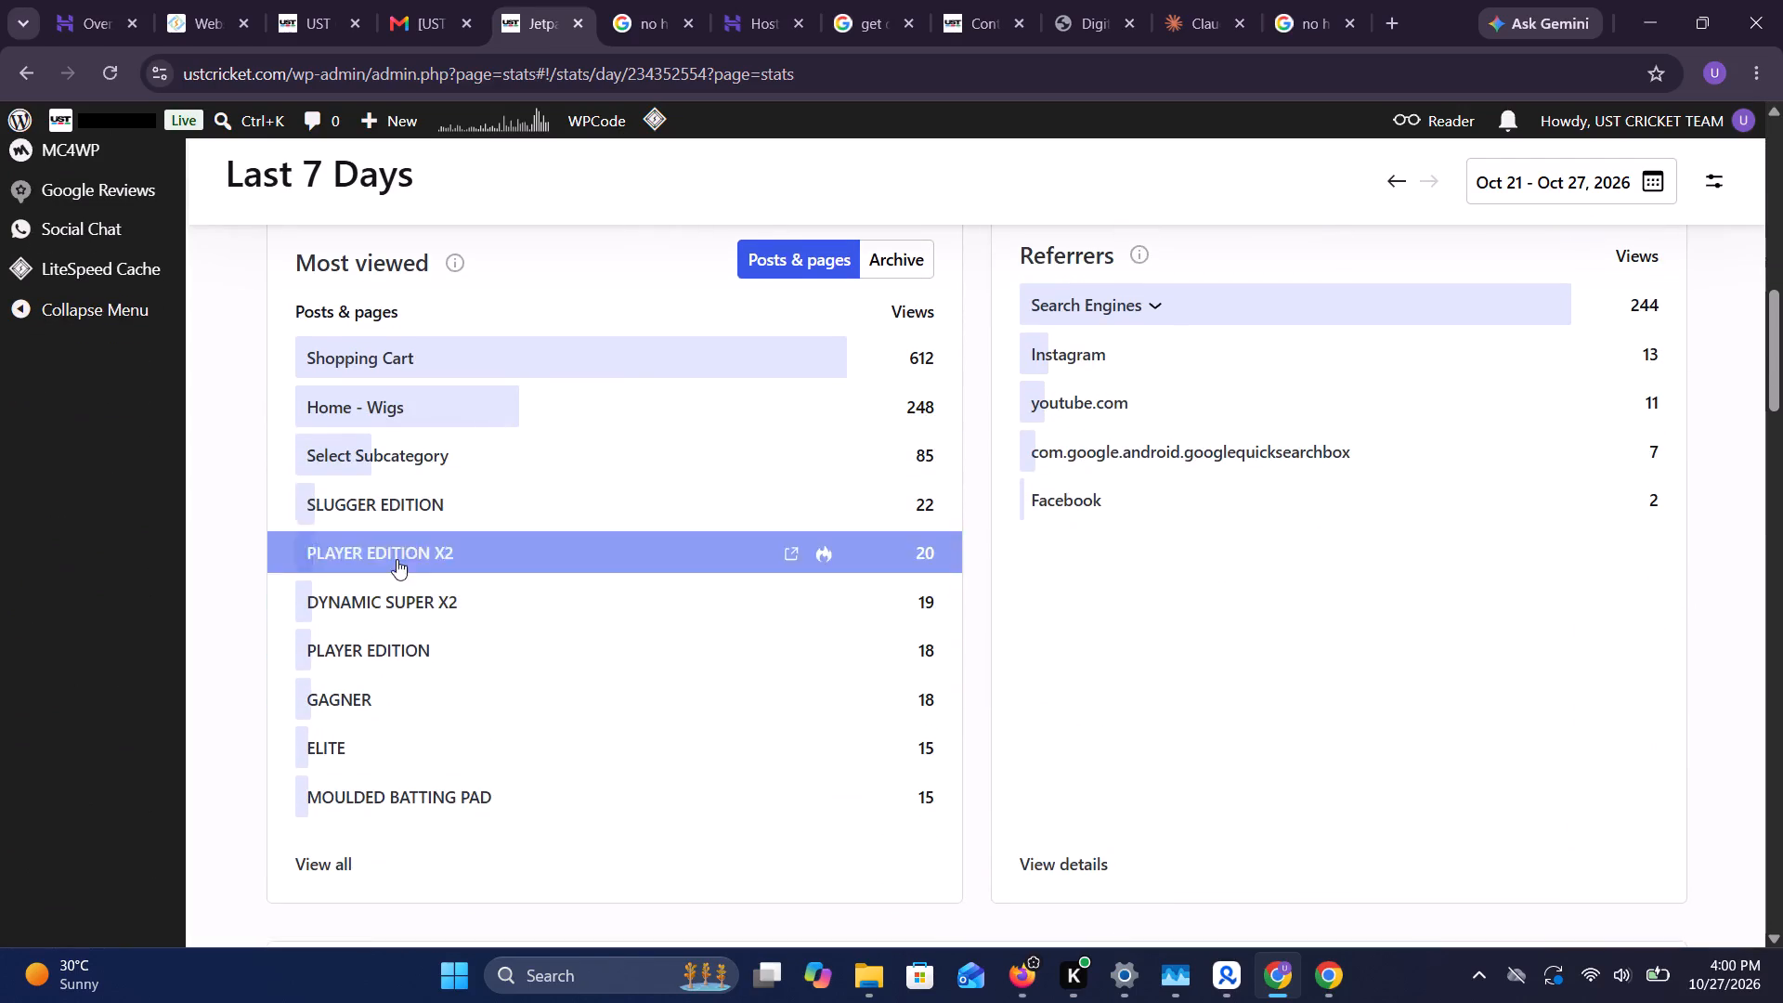
scroll(290, 416, "up", 5)
scroll(118, 449, "up", 1)
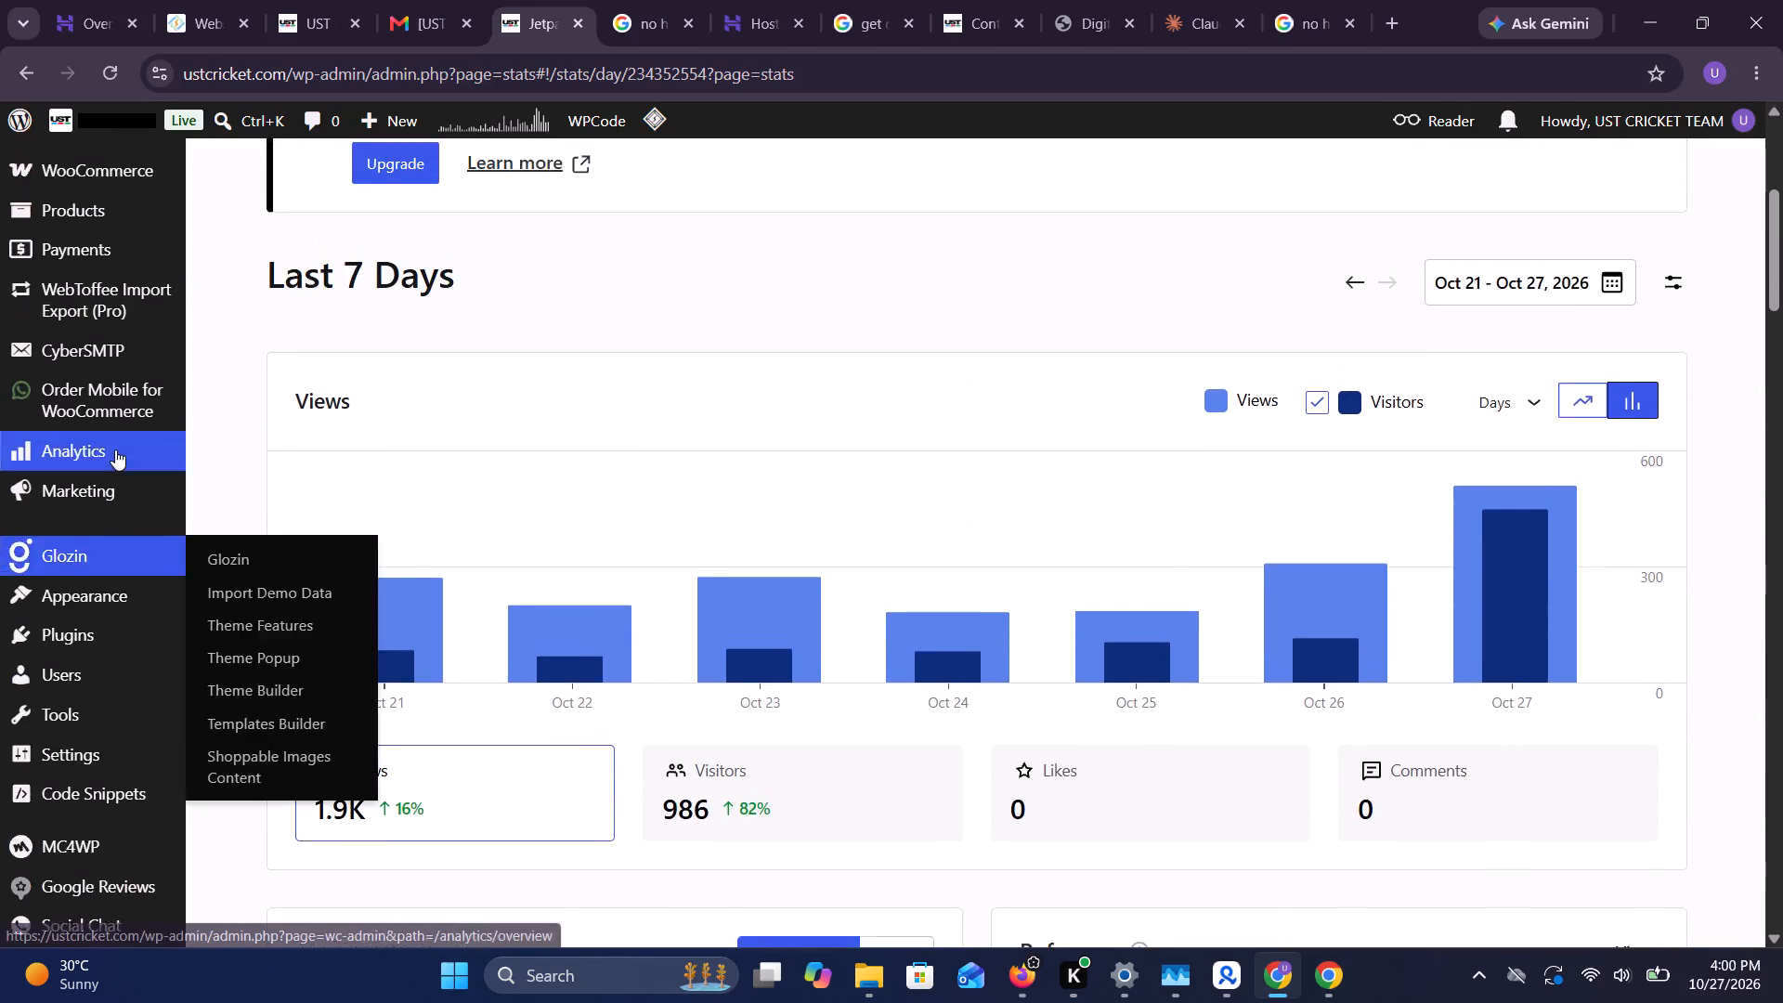
Open the WordPress General Settings and review them all, from the site title and URLs to the date and time formats.
scroll(115, 449, "down", 2)
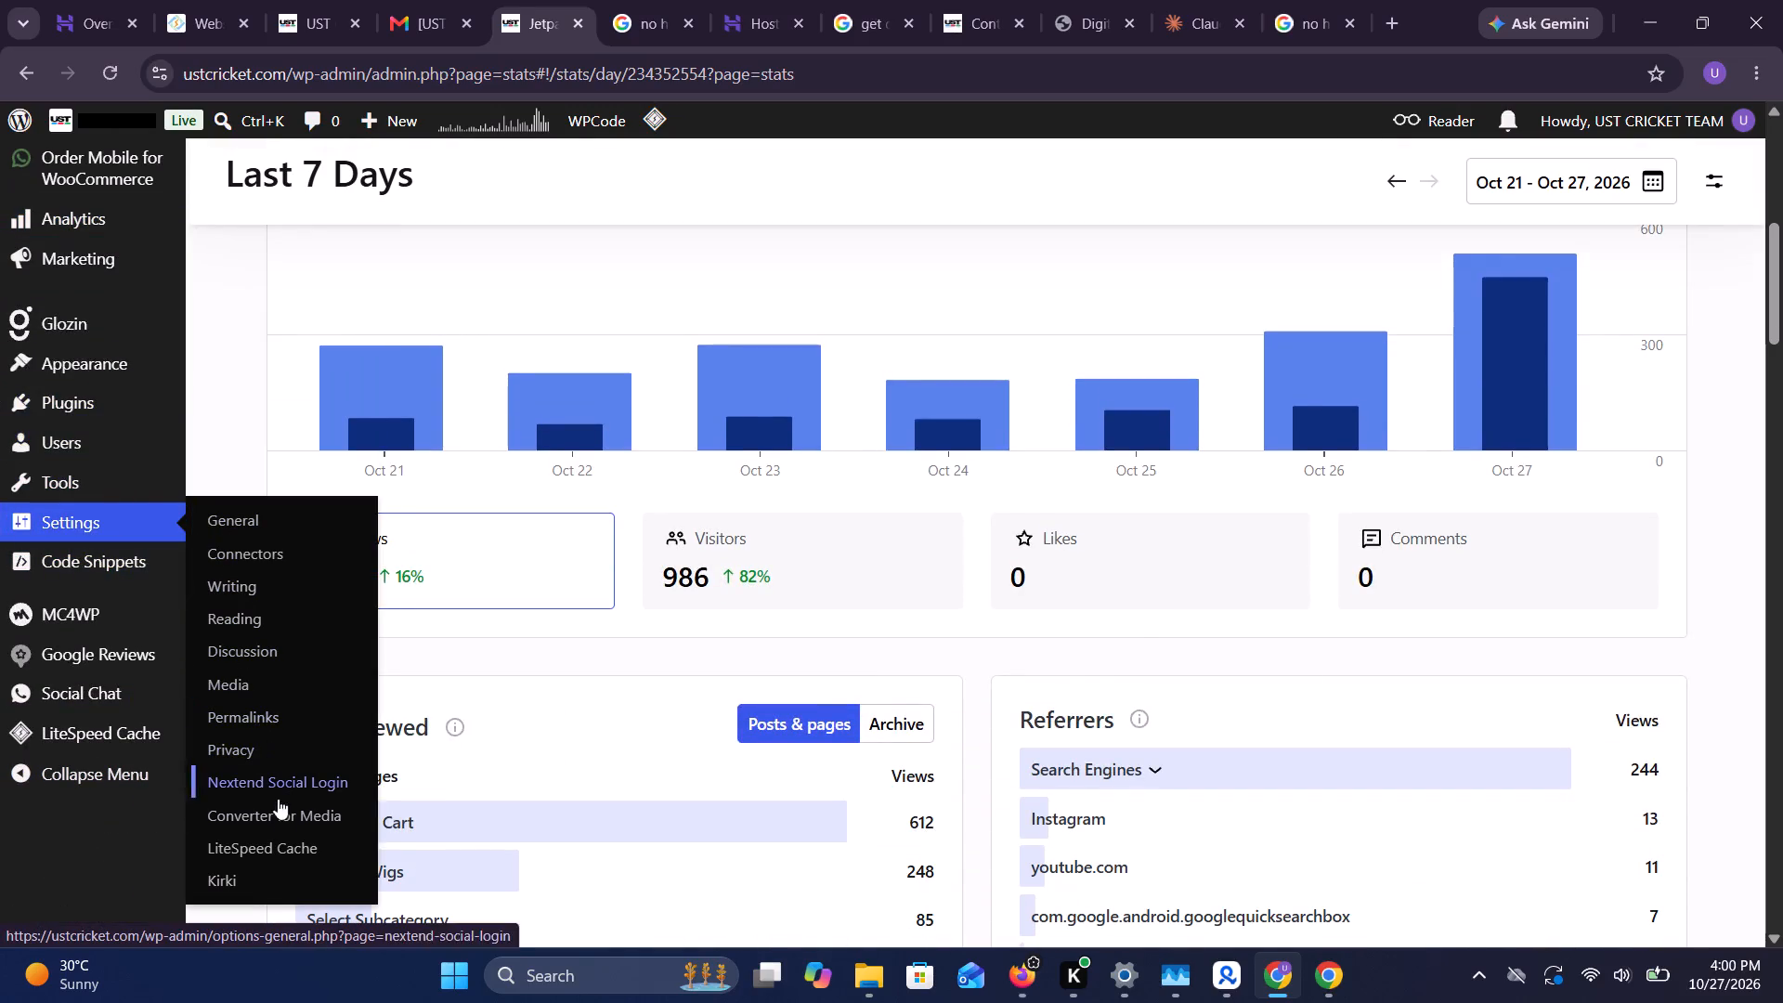
left_click(258, 517)
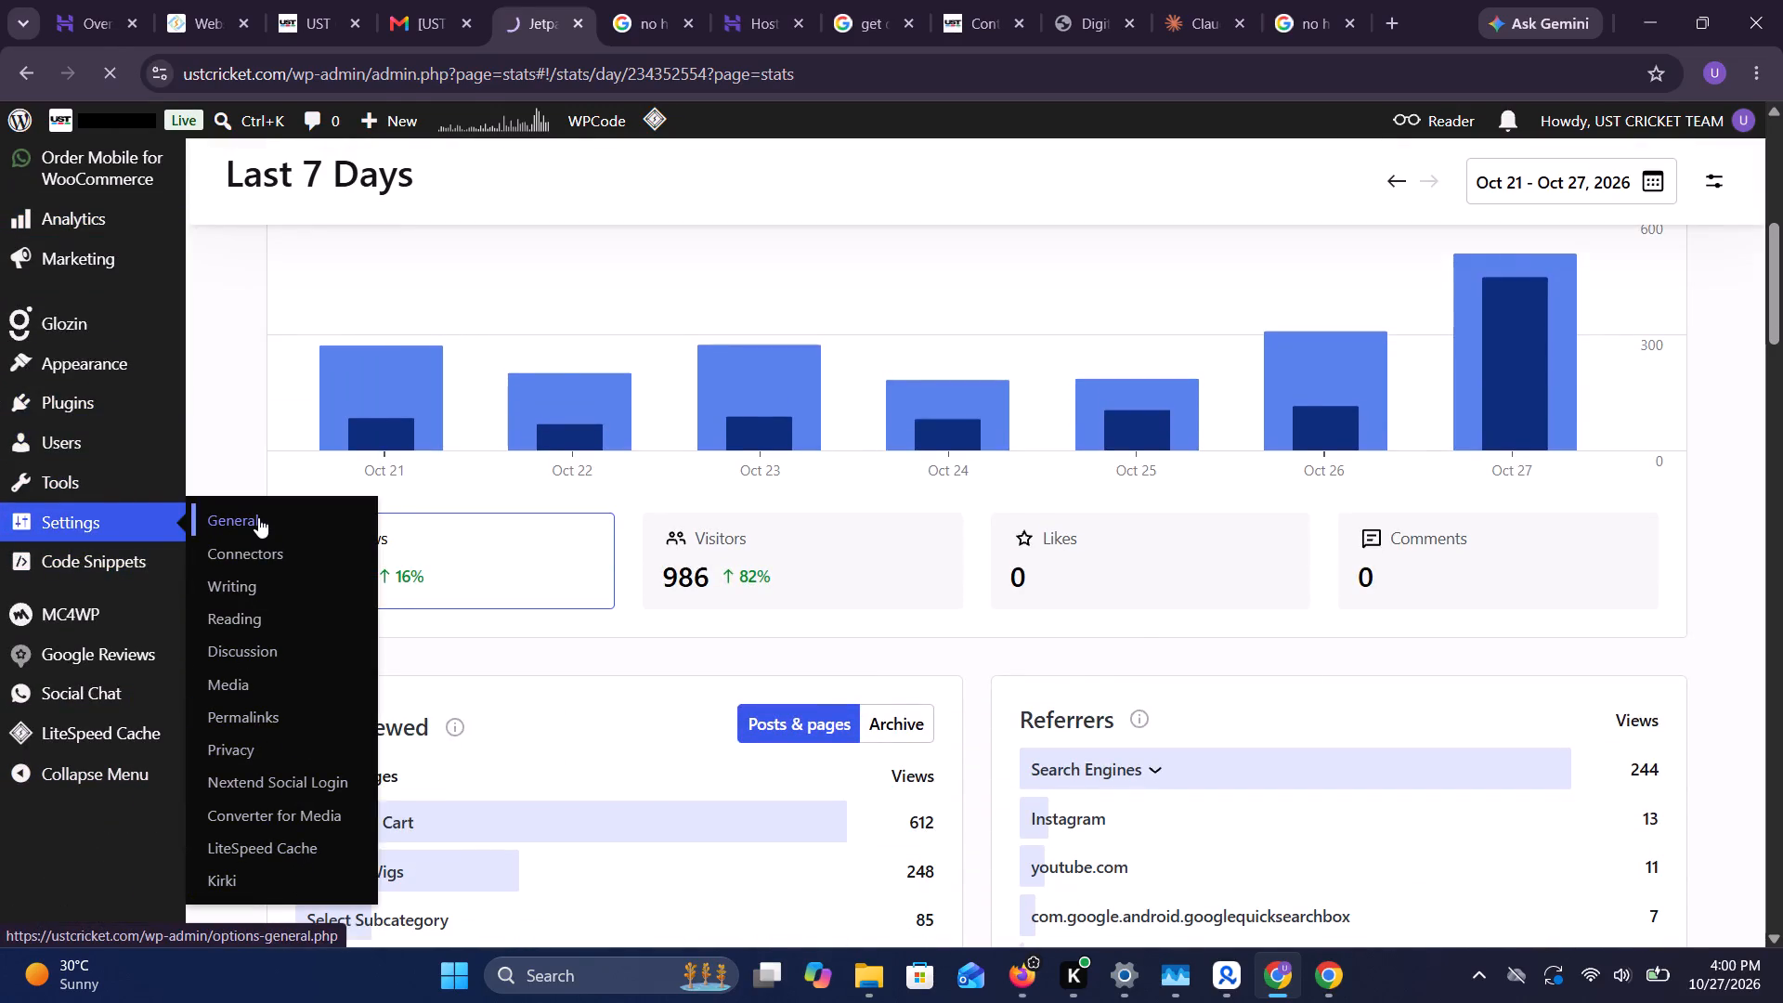
scroll(258, 517, "down", 5)
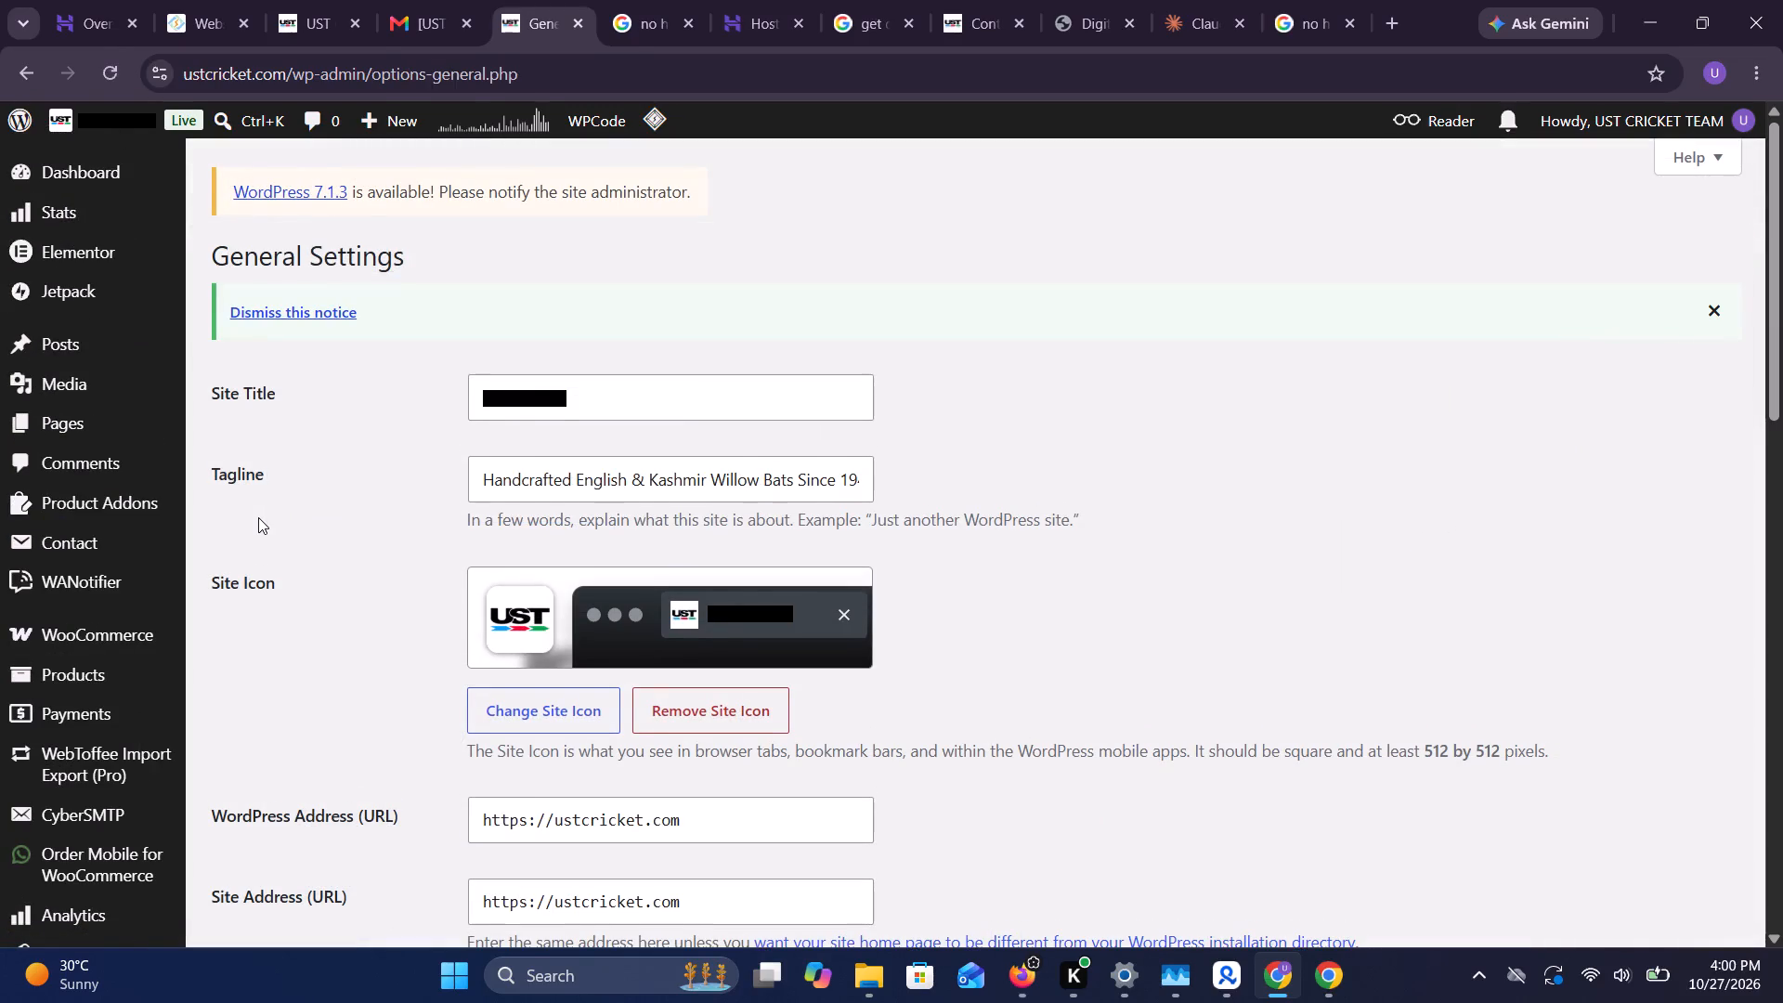
scroll(414, 547, "down", 4)
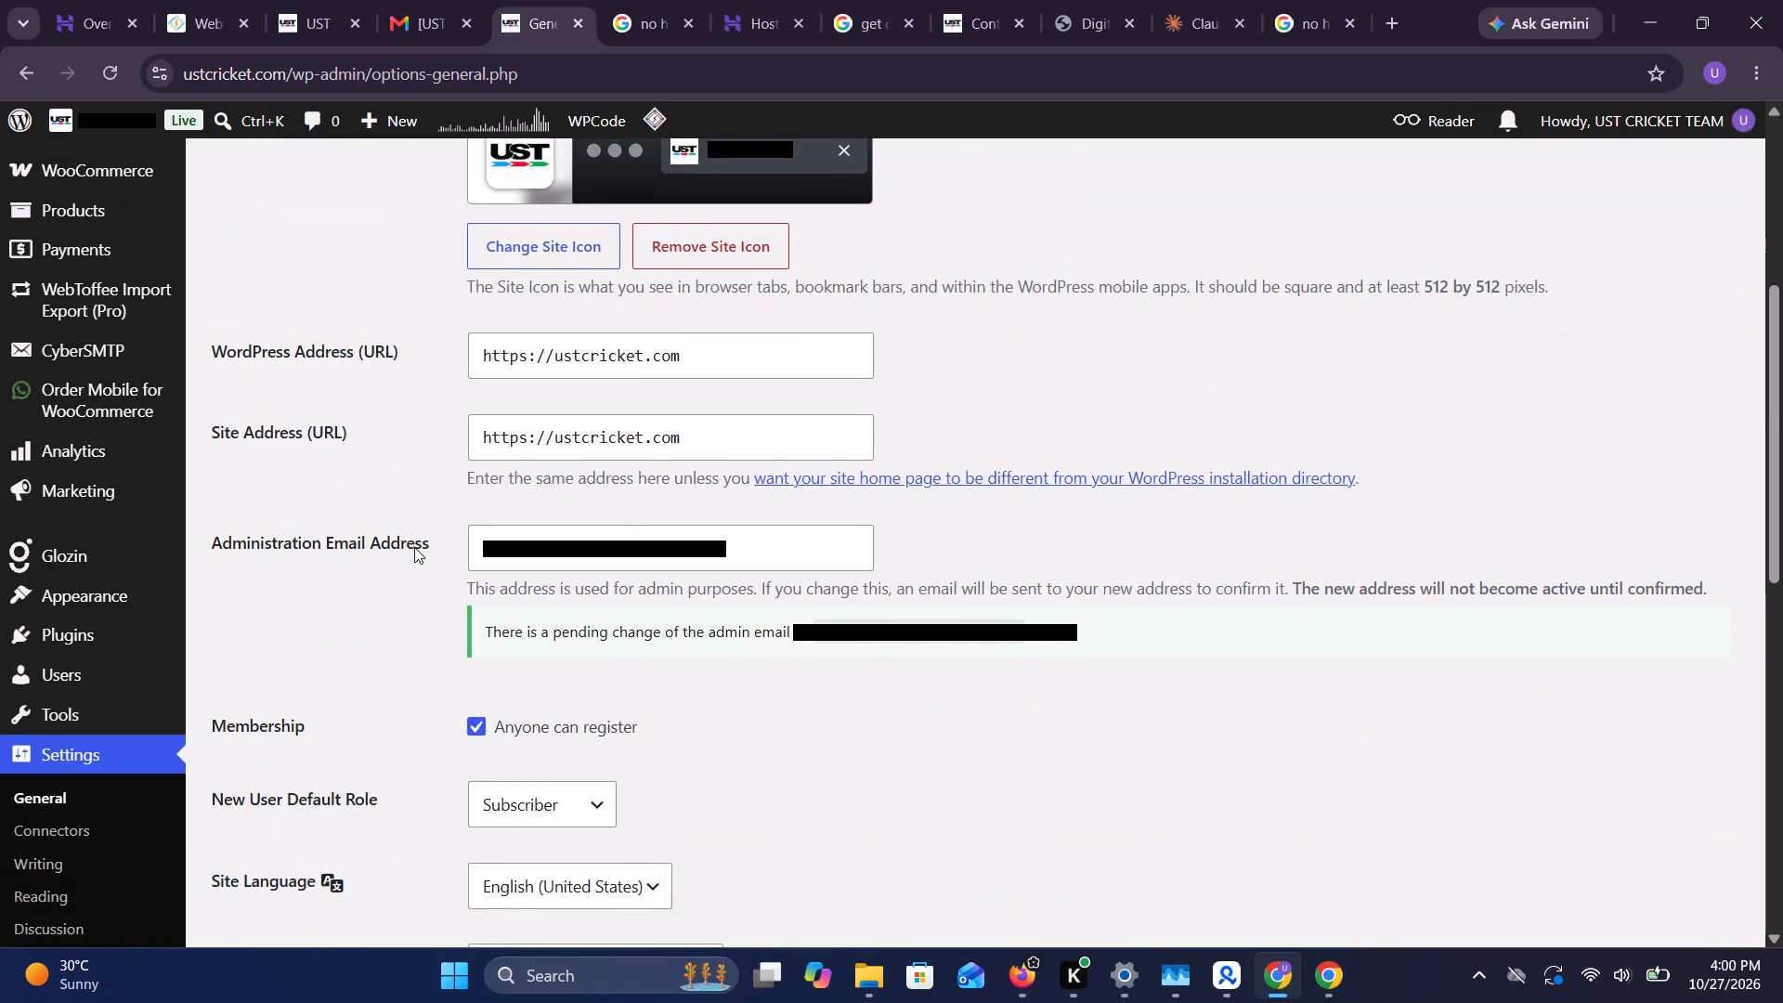
scroll(414, 547, "down", 11)
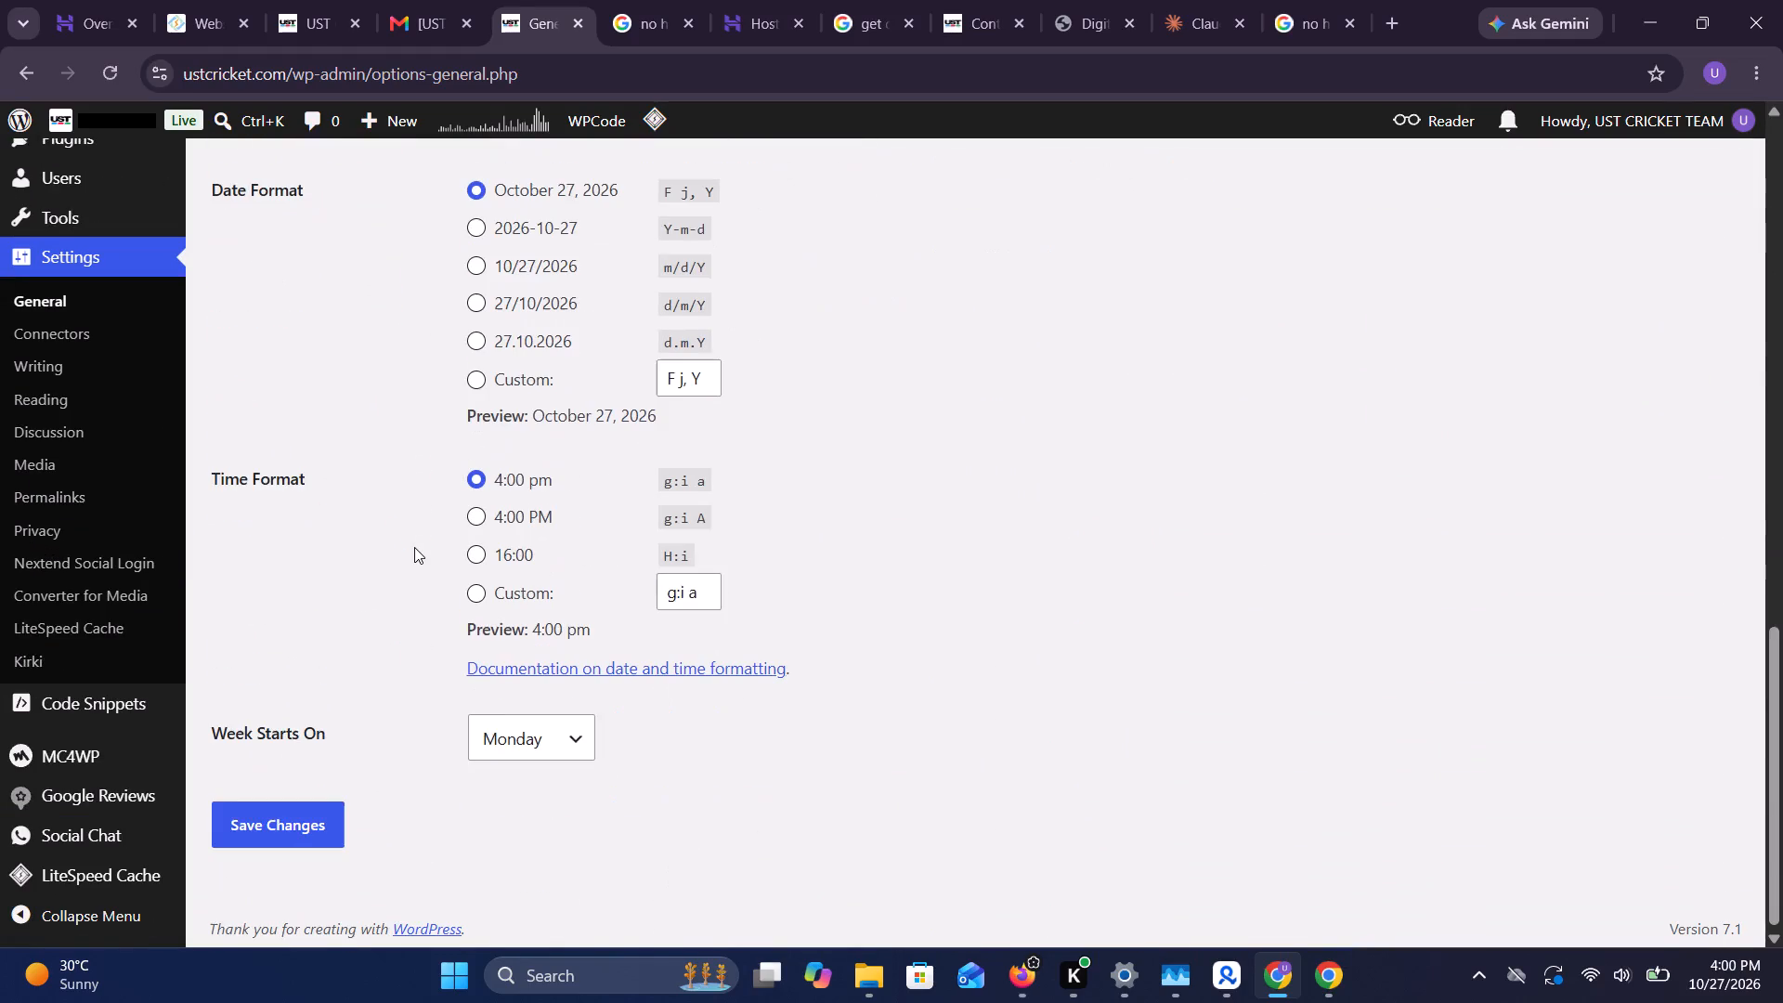
scroll(414, 547, "down", 1)
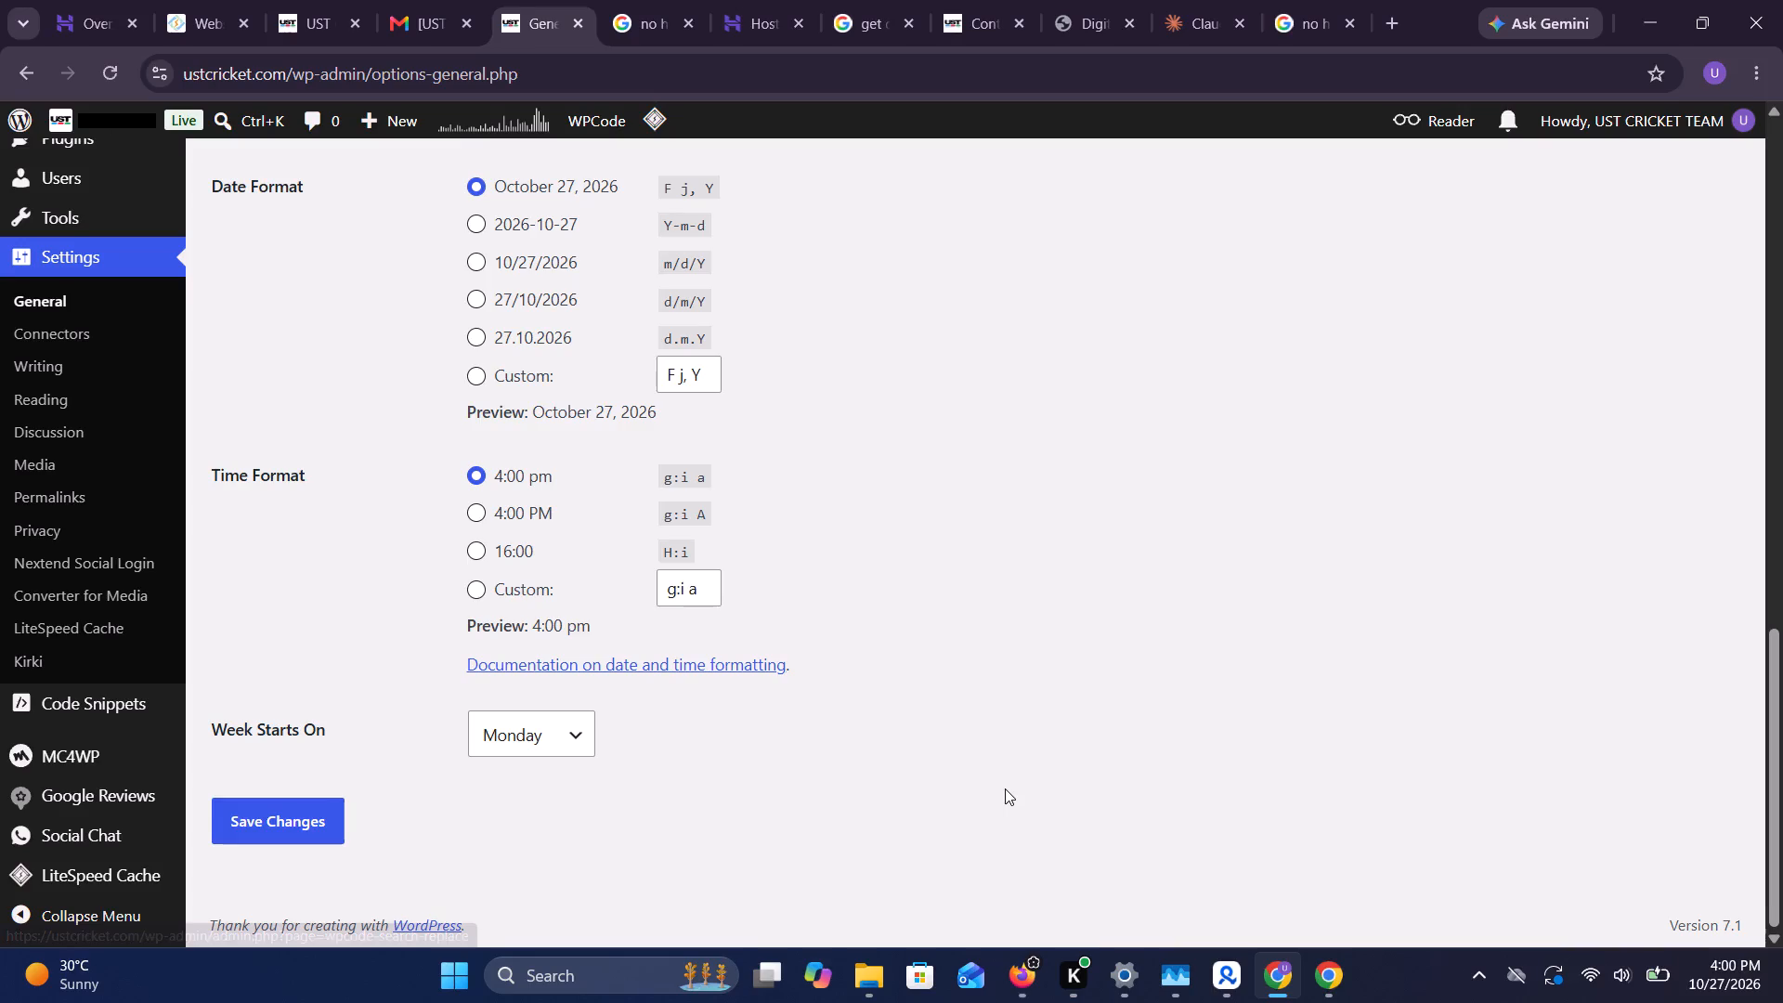
Start entering the ustcricket.com address in the browser tab that holds the first "no healthy upstream" search results.
left_click(300, 77)
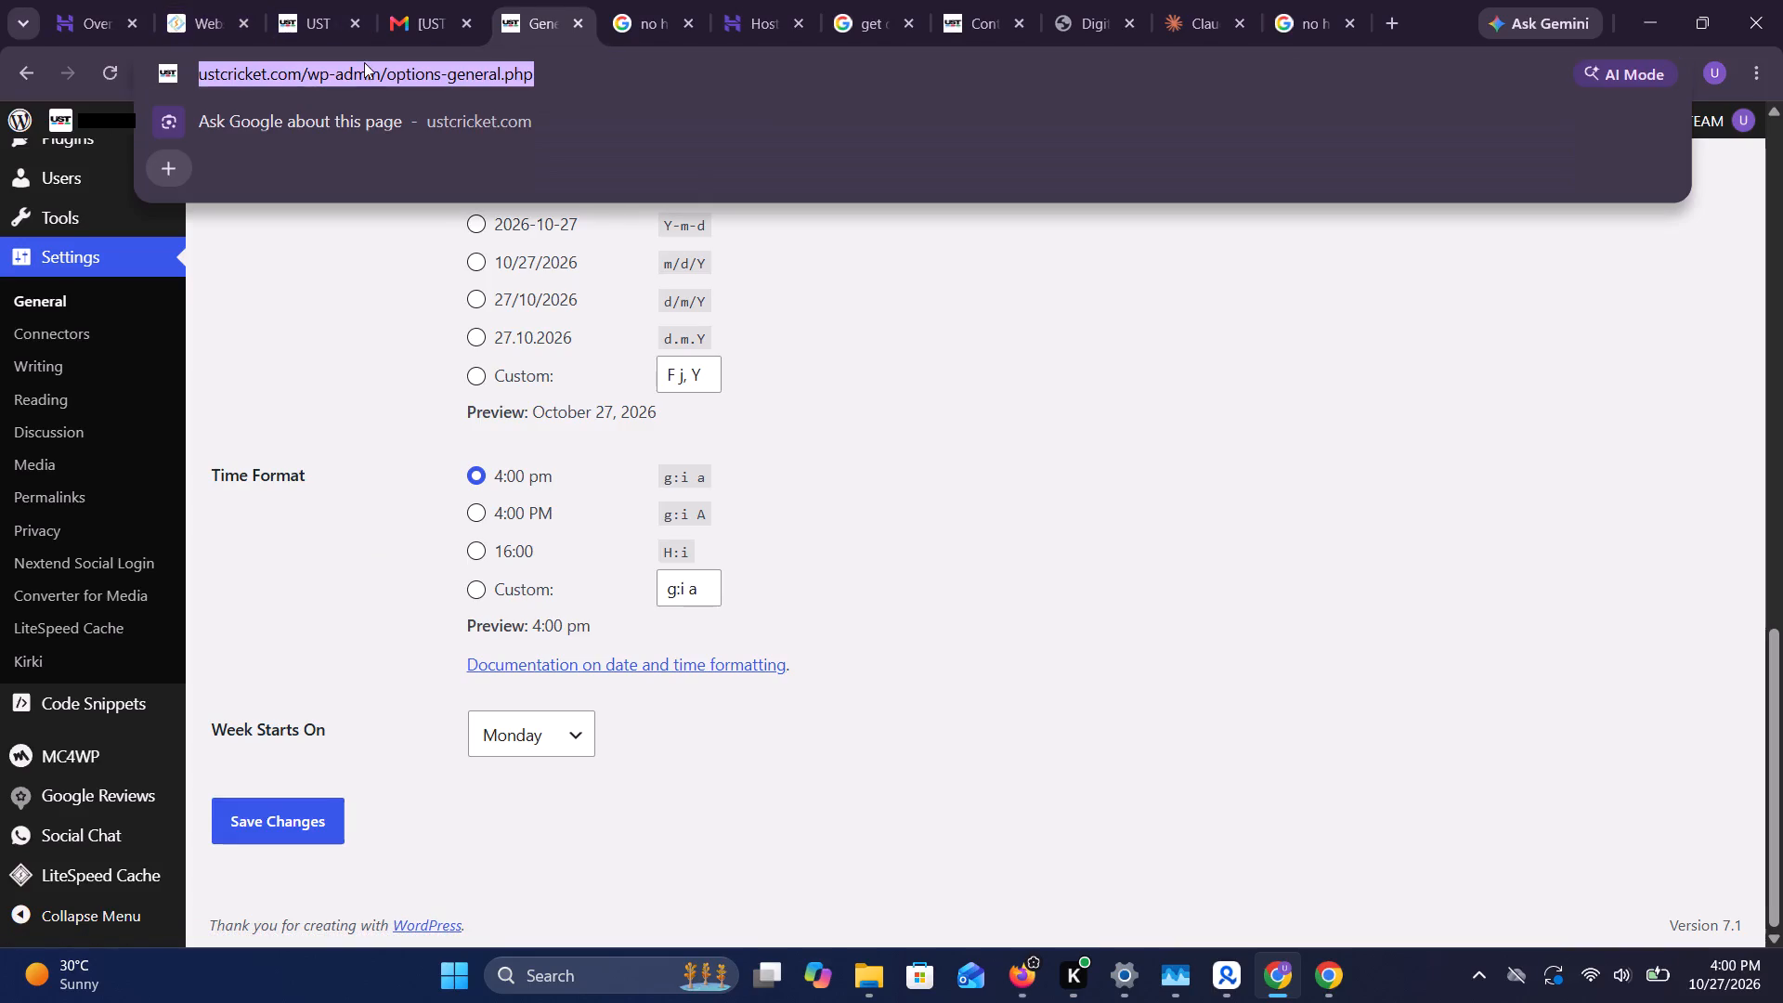
left_click(644, 0)
left_click(630, 61)
key("u")
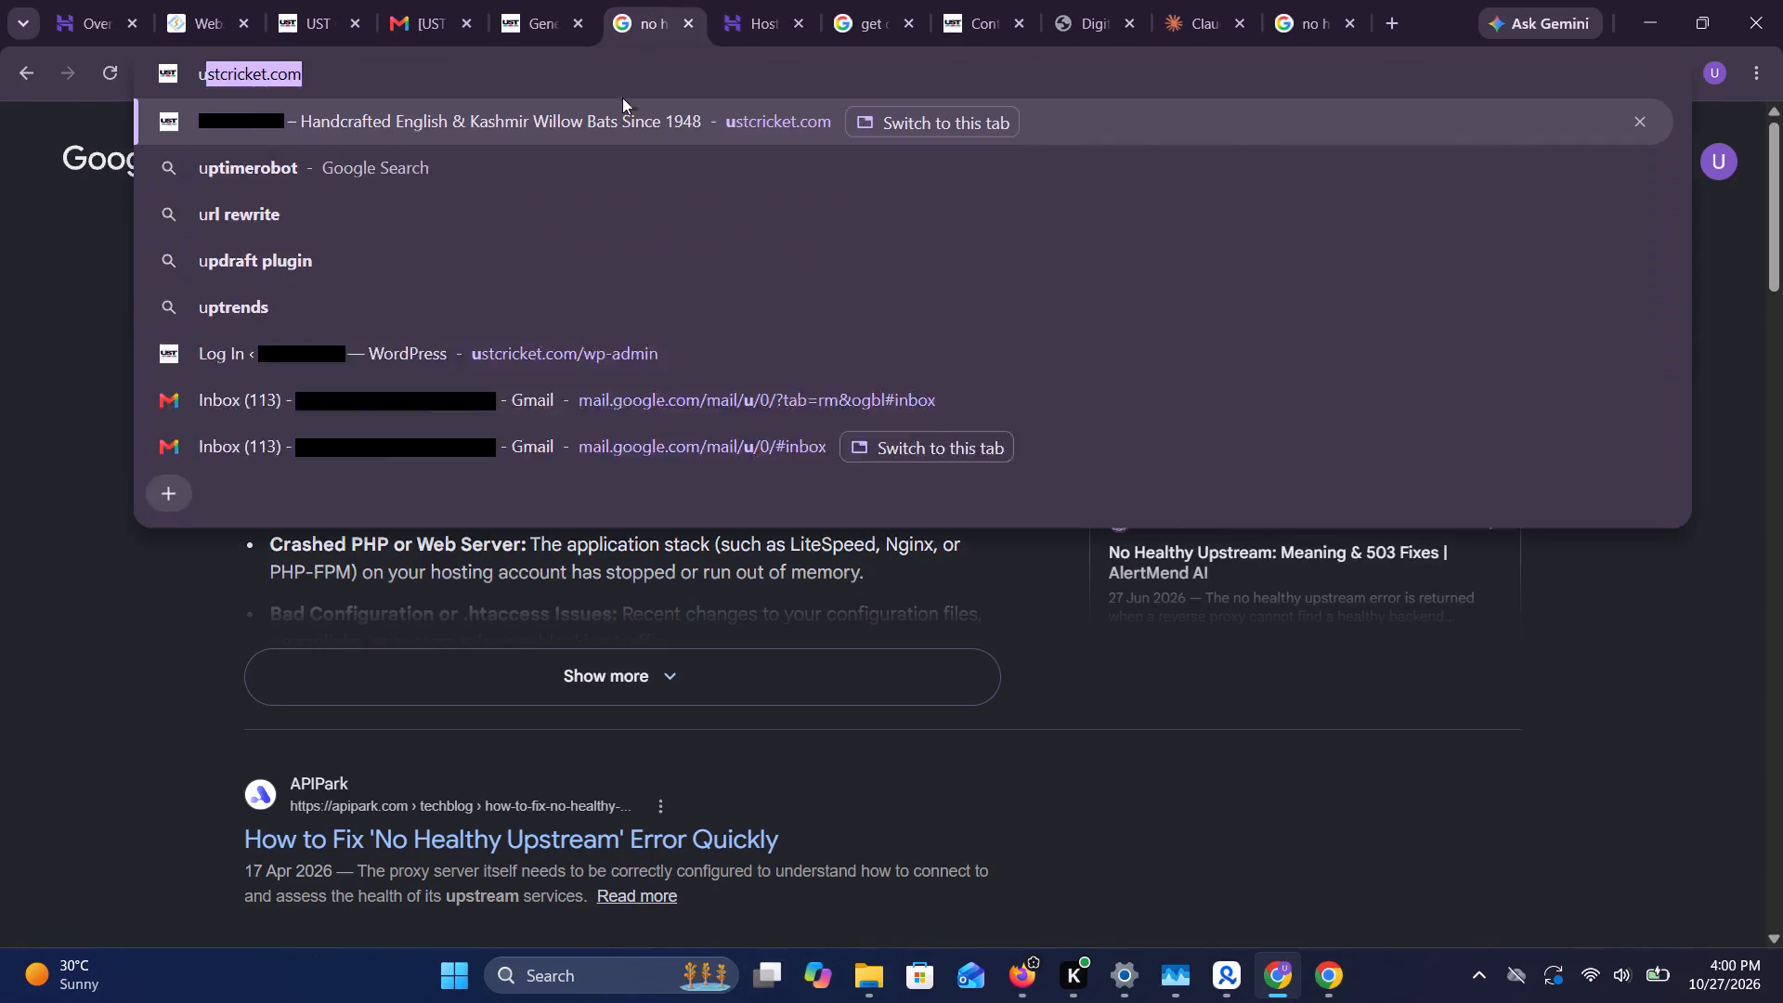
key("a")
key("ctrl+a")
key("u")
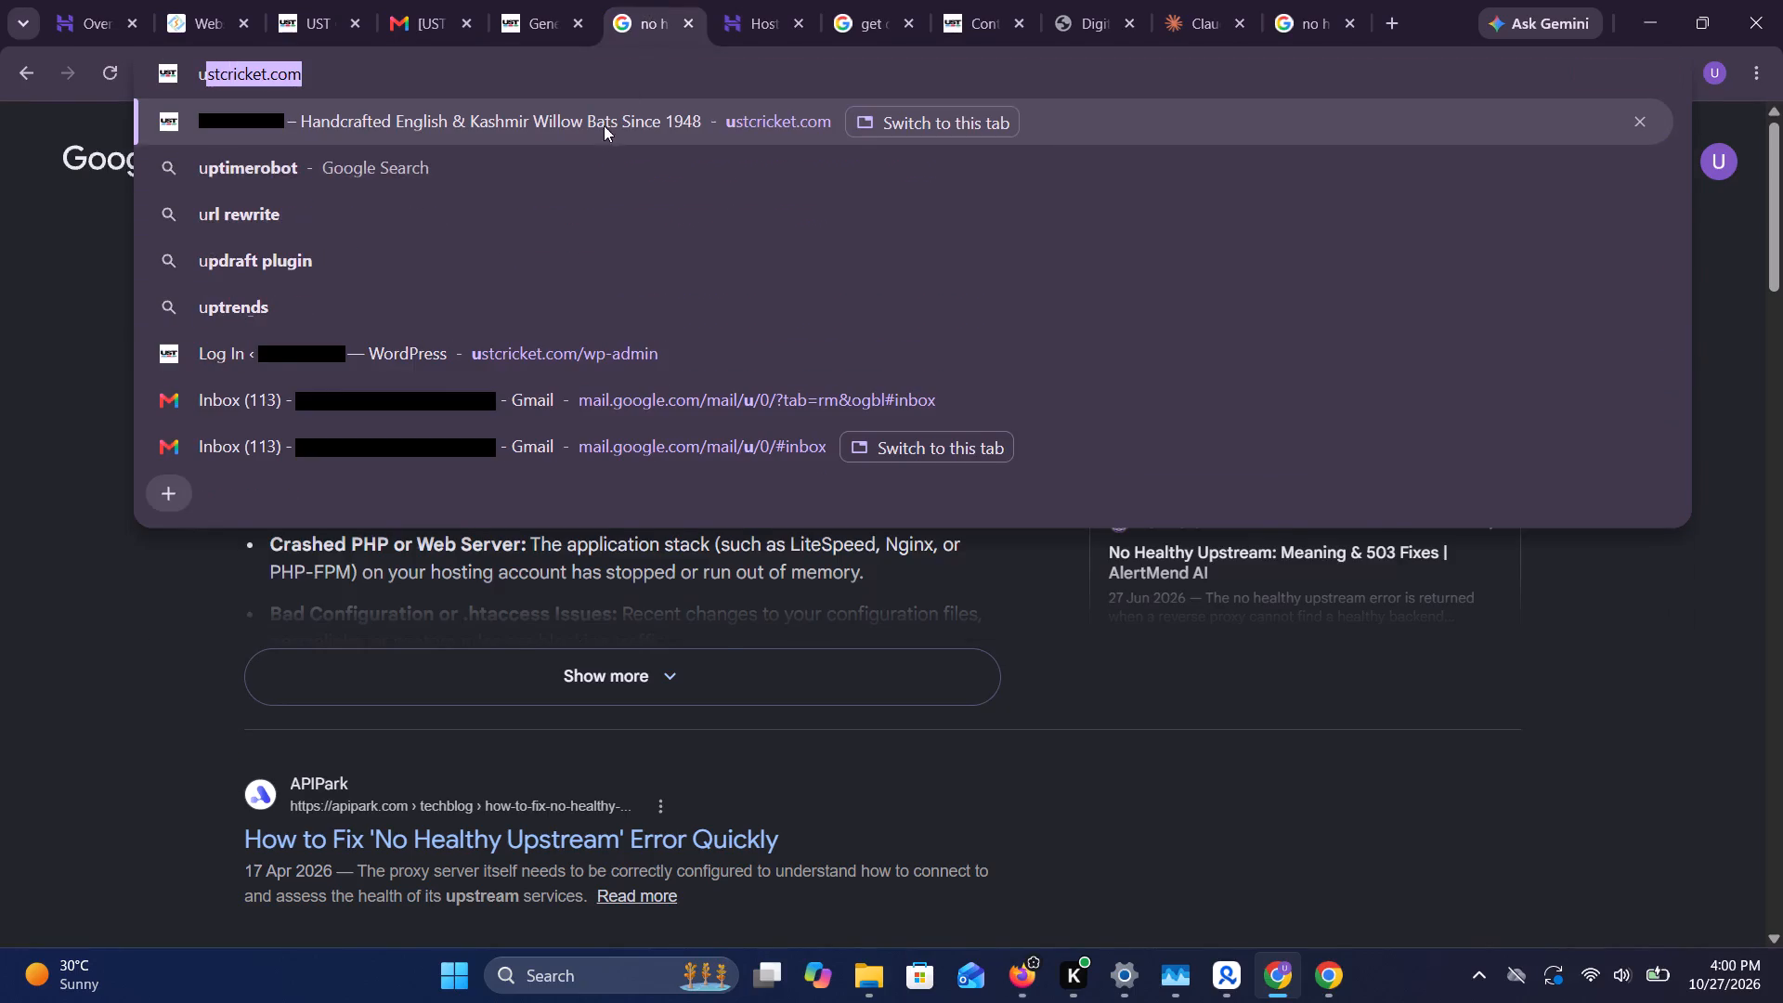
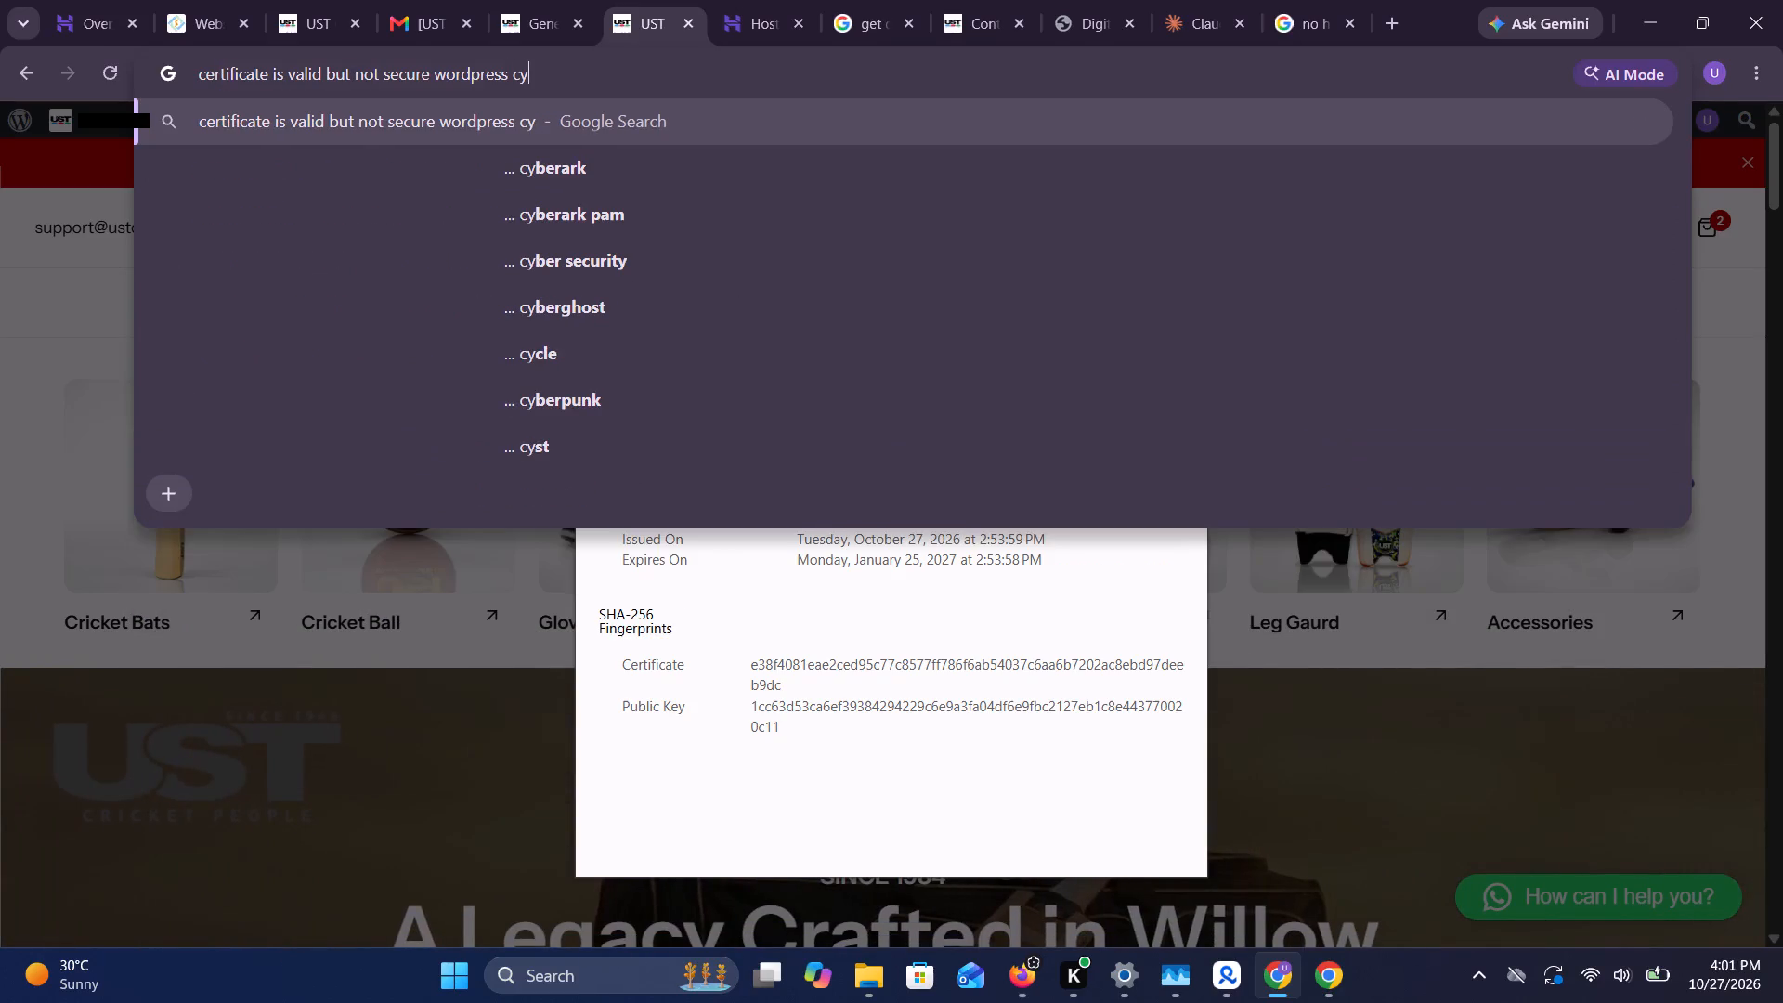
Complete the Google query as "certificate is valid but not secure wordpress cyberpanel" and run the search.
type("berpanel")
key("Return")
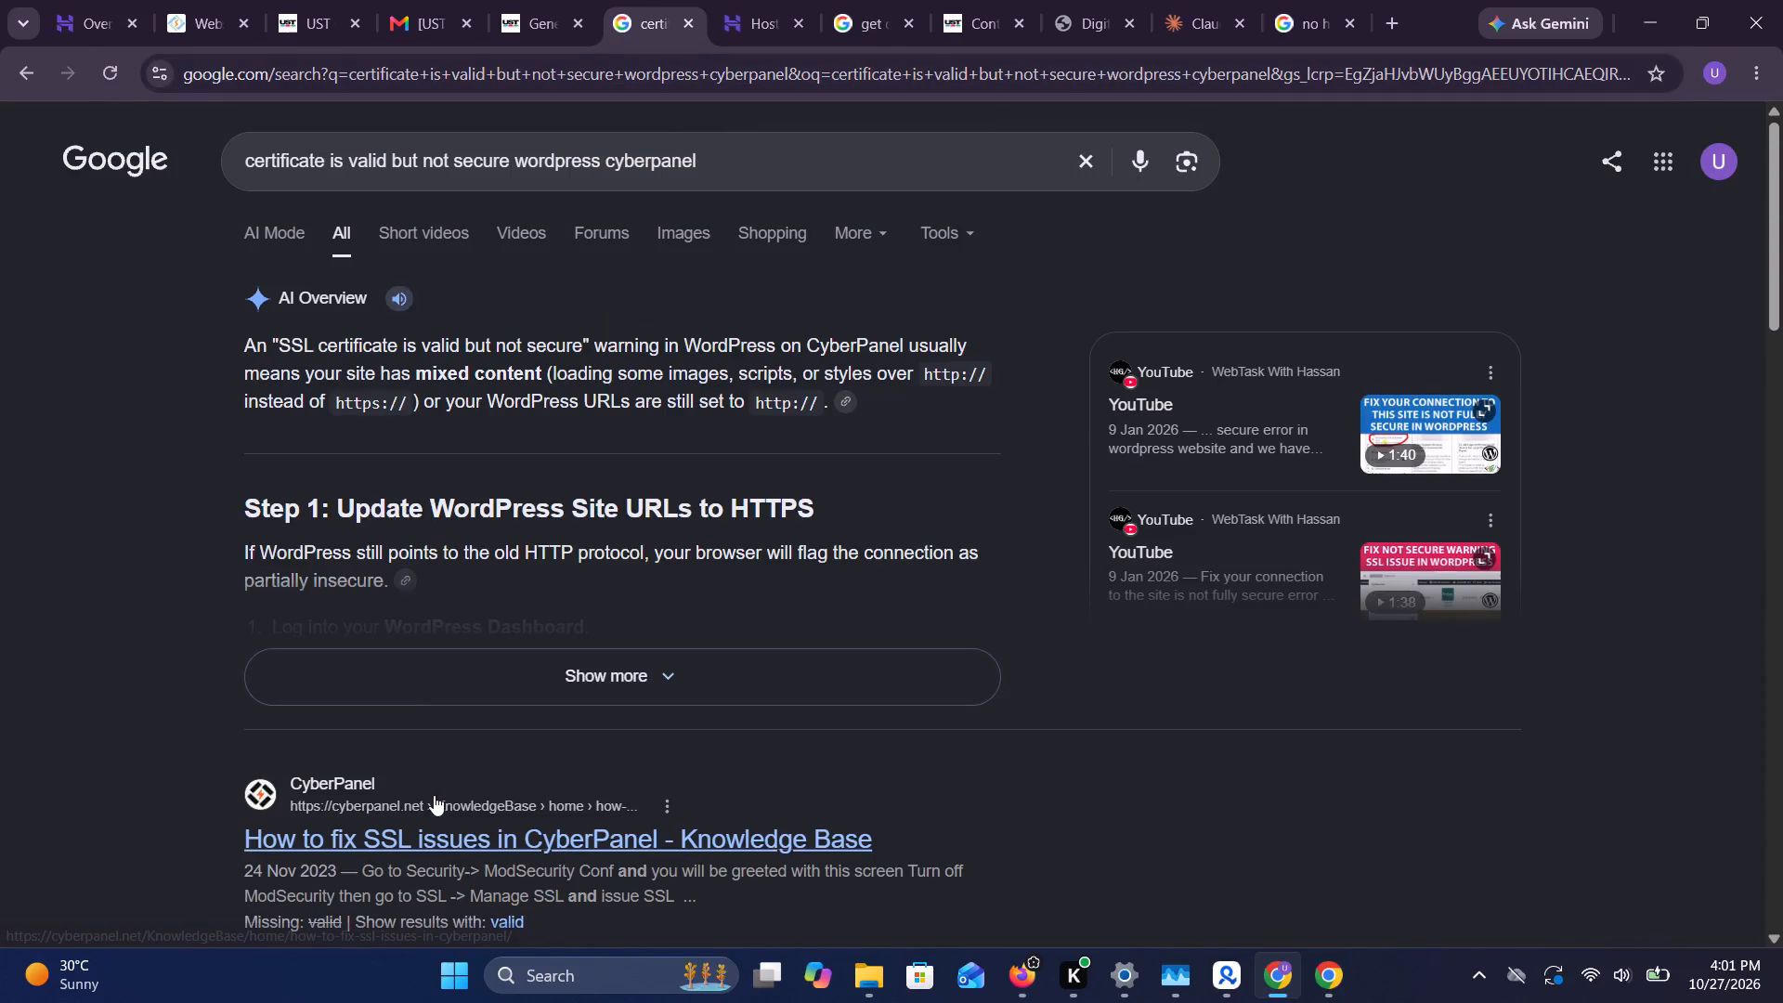
Expand the AI Overview and read its advice on updating the WordPress site URLs to HTTPS and fixing mixed content issues.
left_click(449, 665)
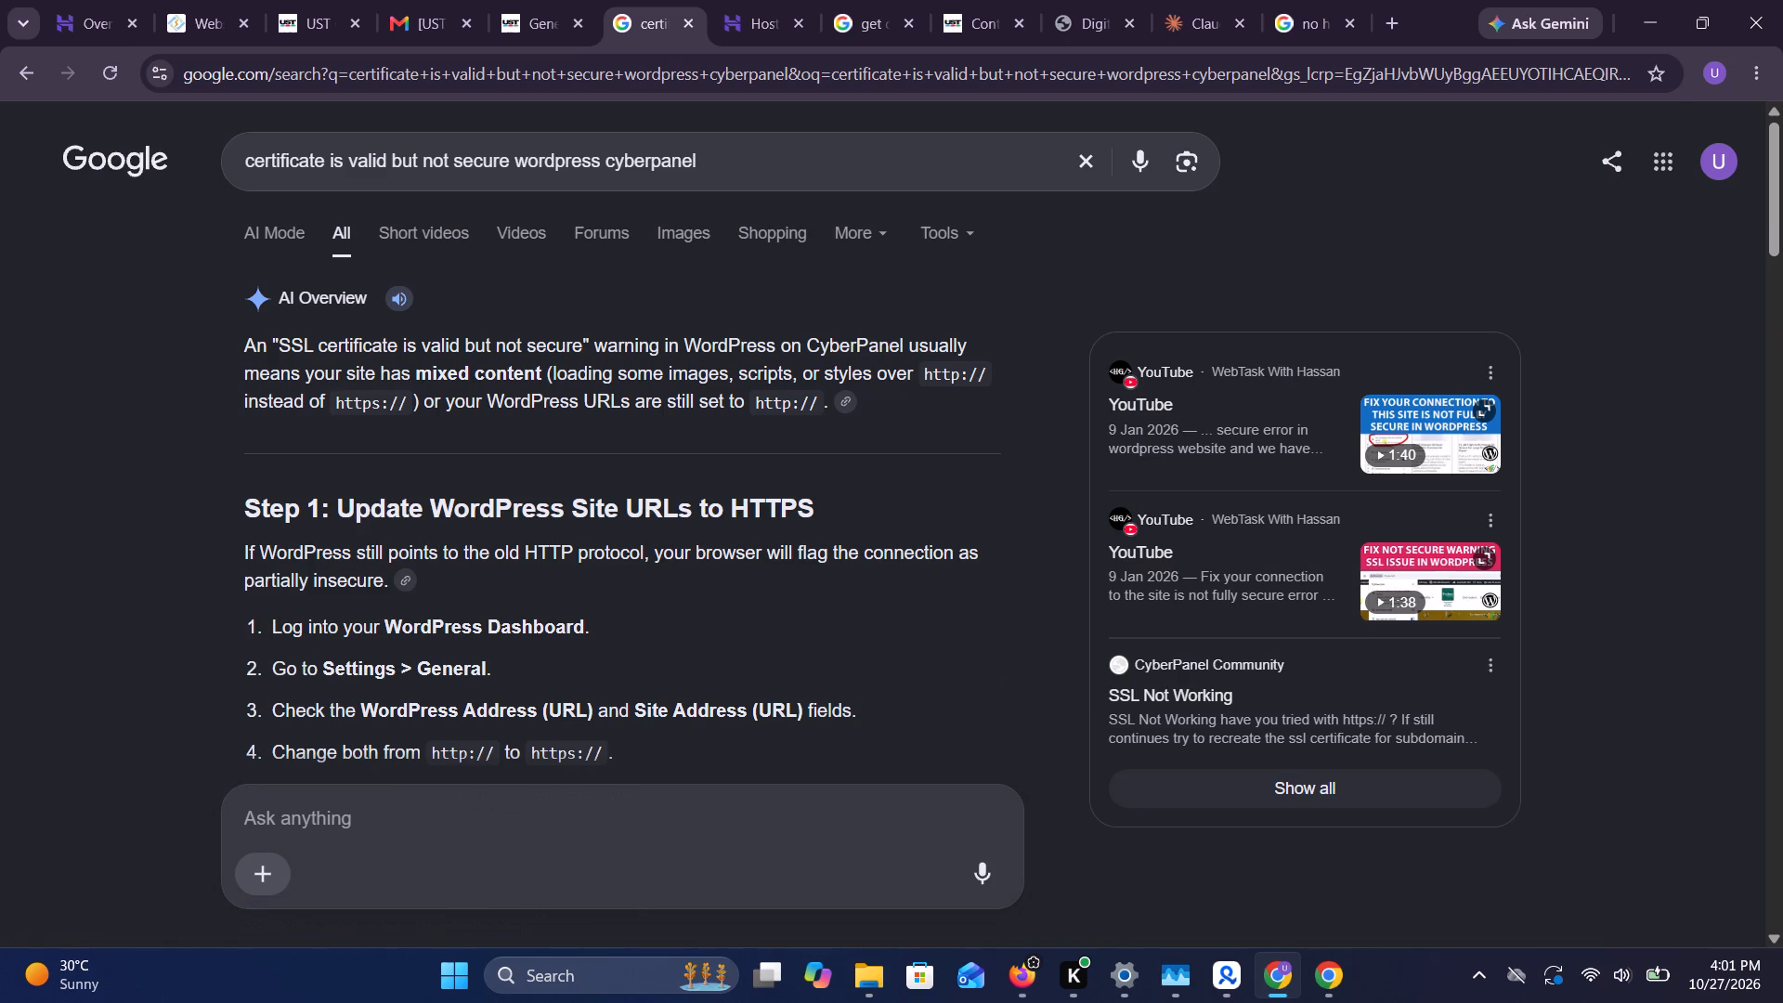
scroll(692, 497, "down", 2)
scroll(692, 497, "up", 1)
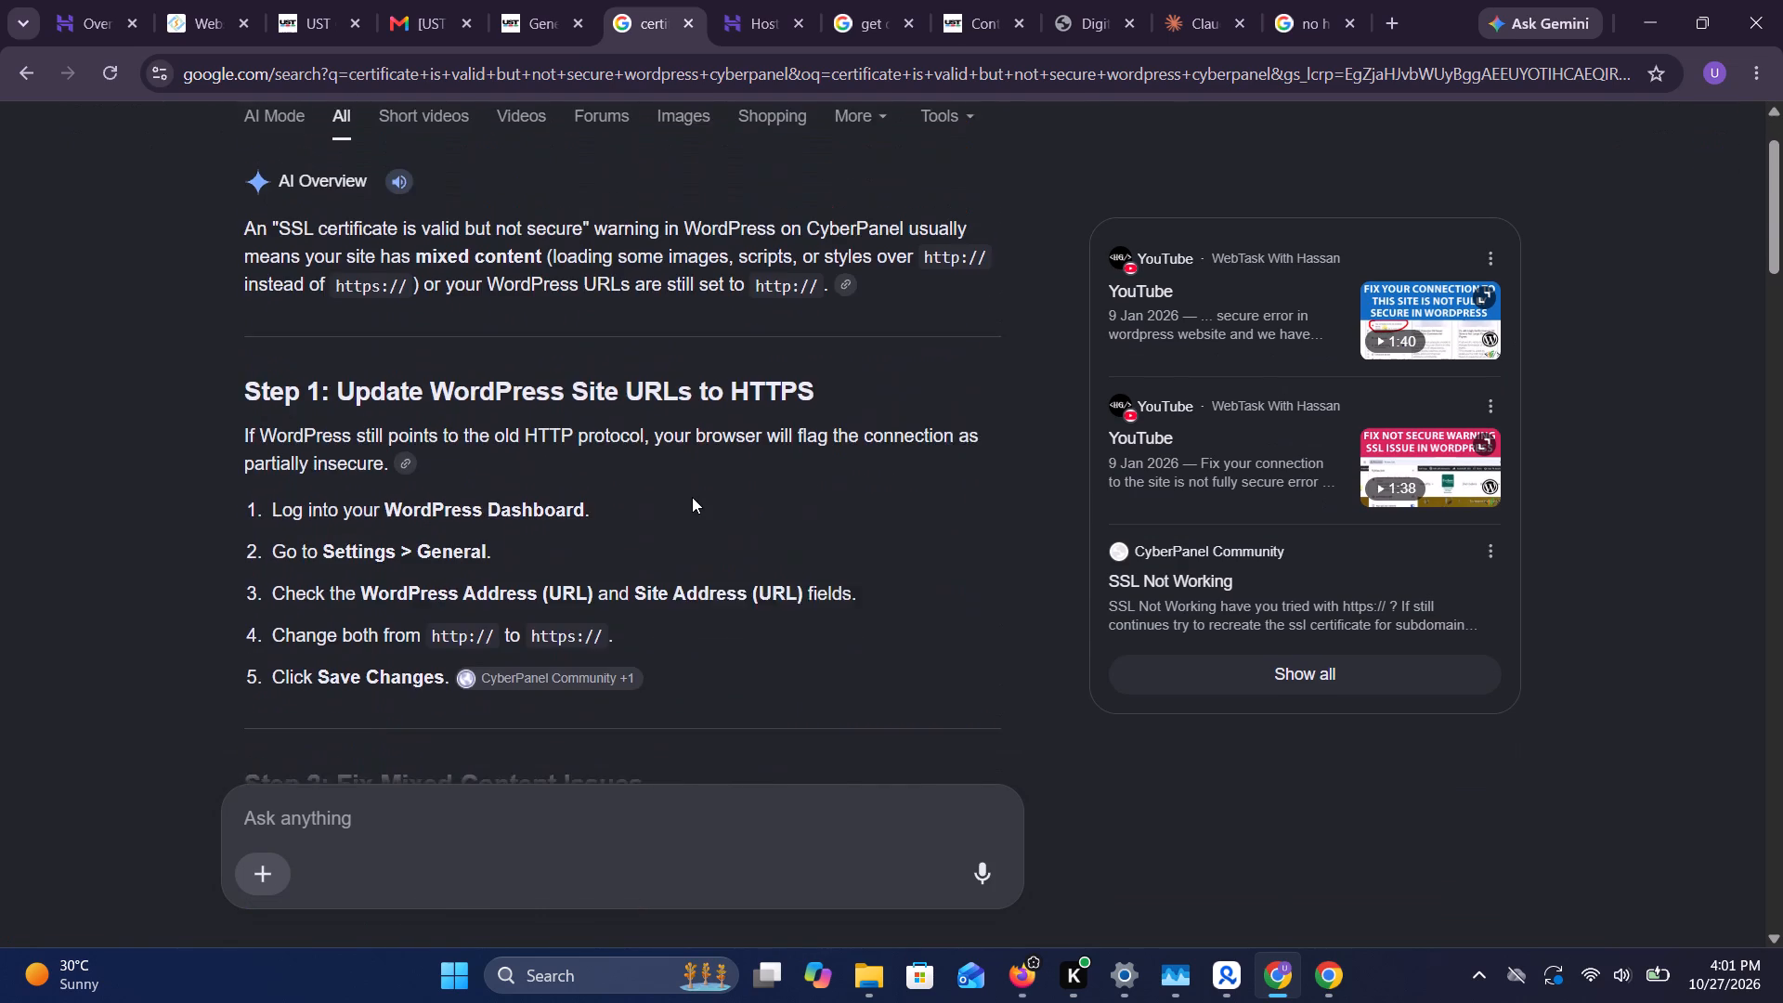
scroll(692, 497, "down", 3)
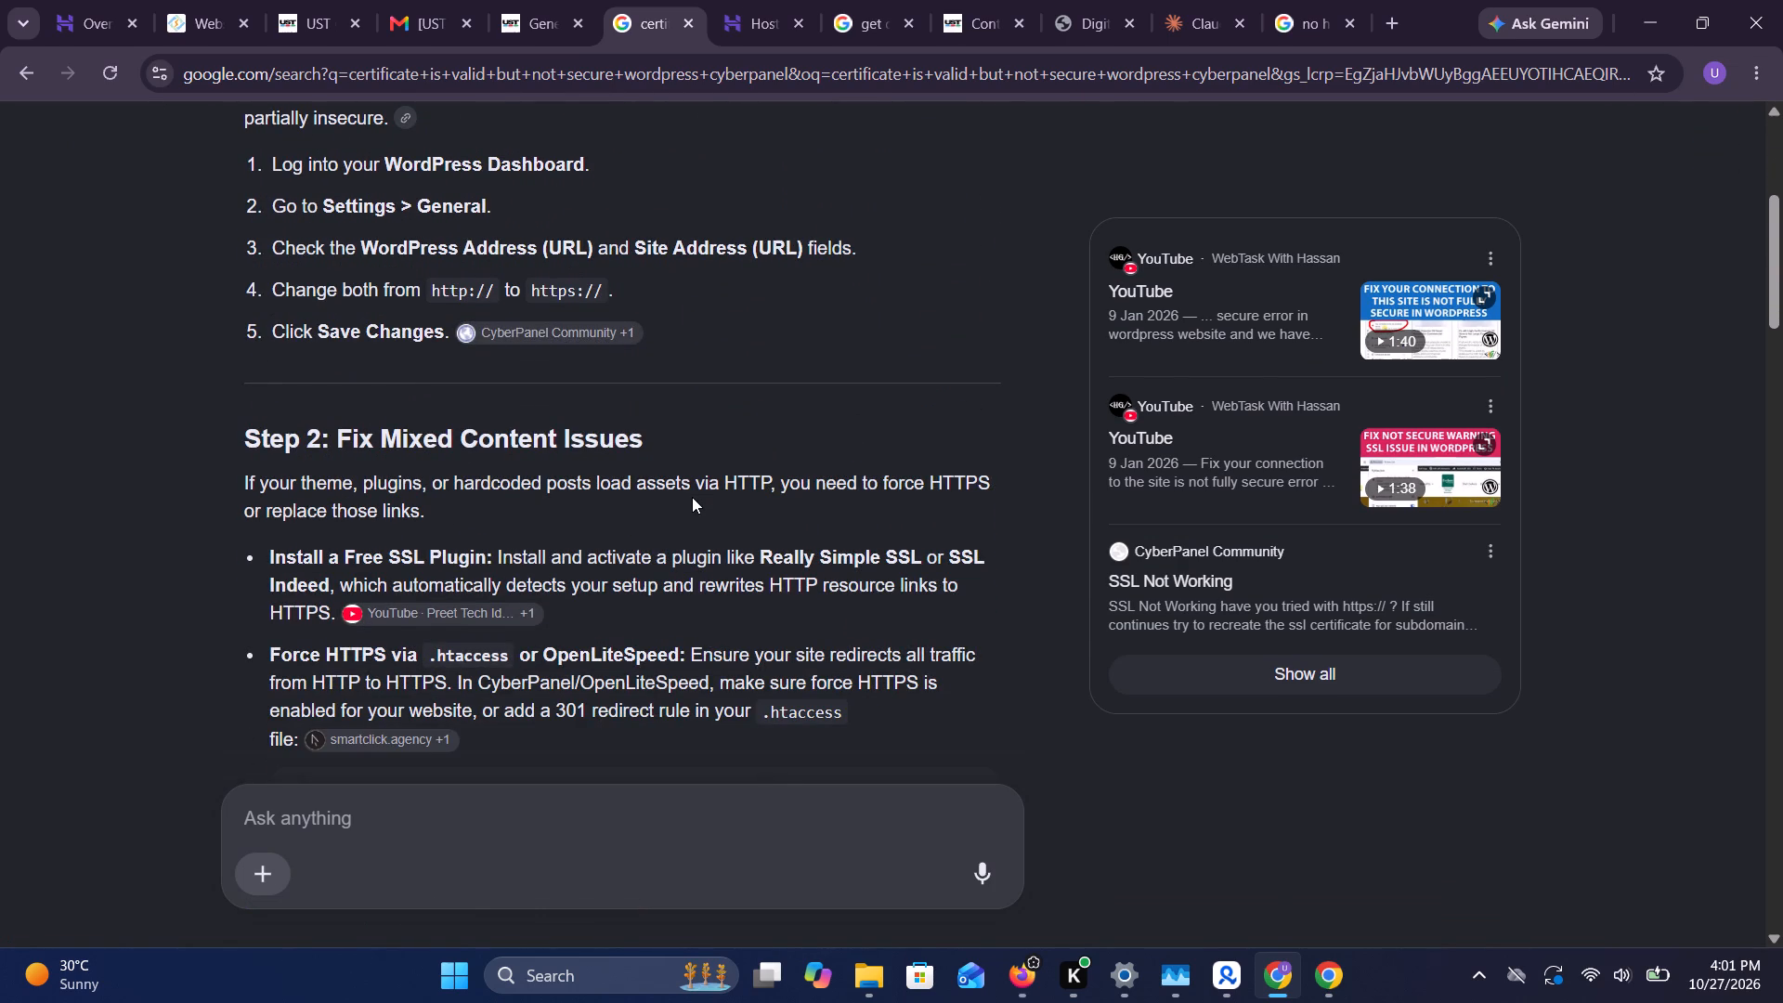
left_click_drag(482, 484, 564, 484)
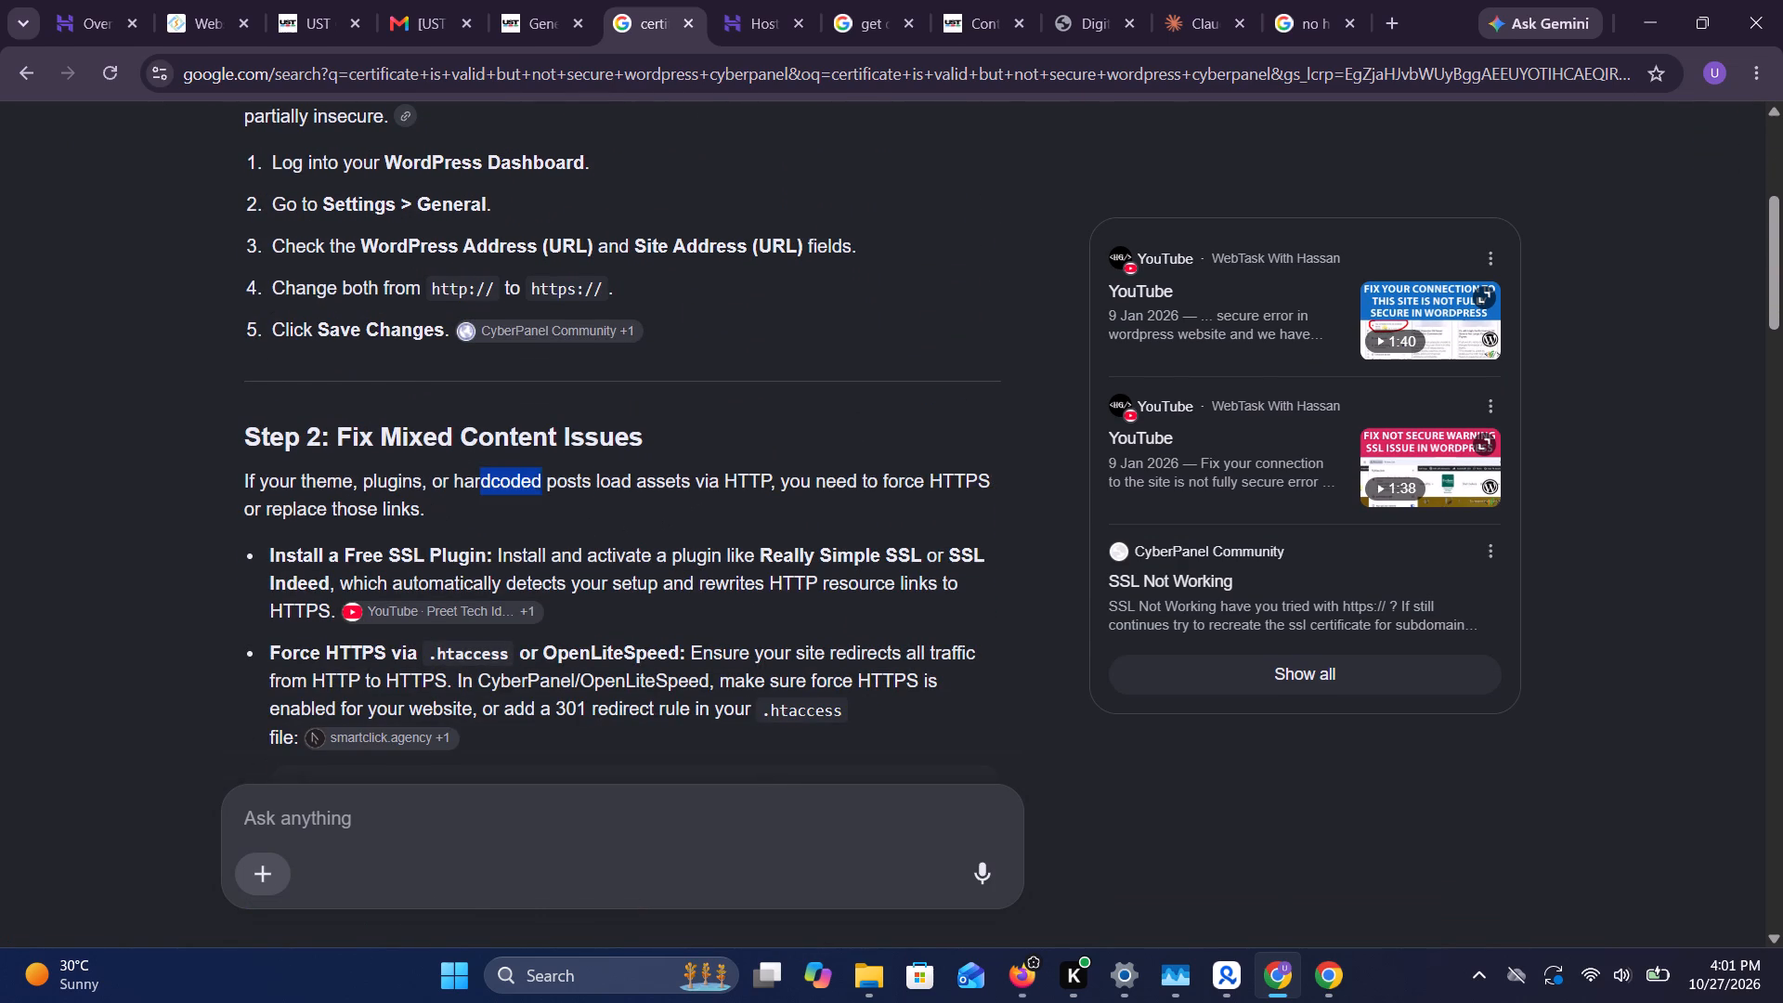
left_click_drag(564, 484, 738, 481)
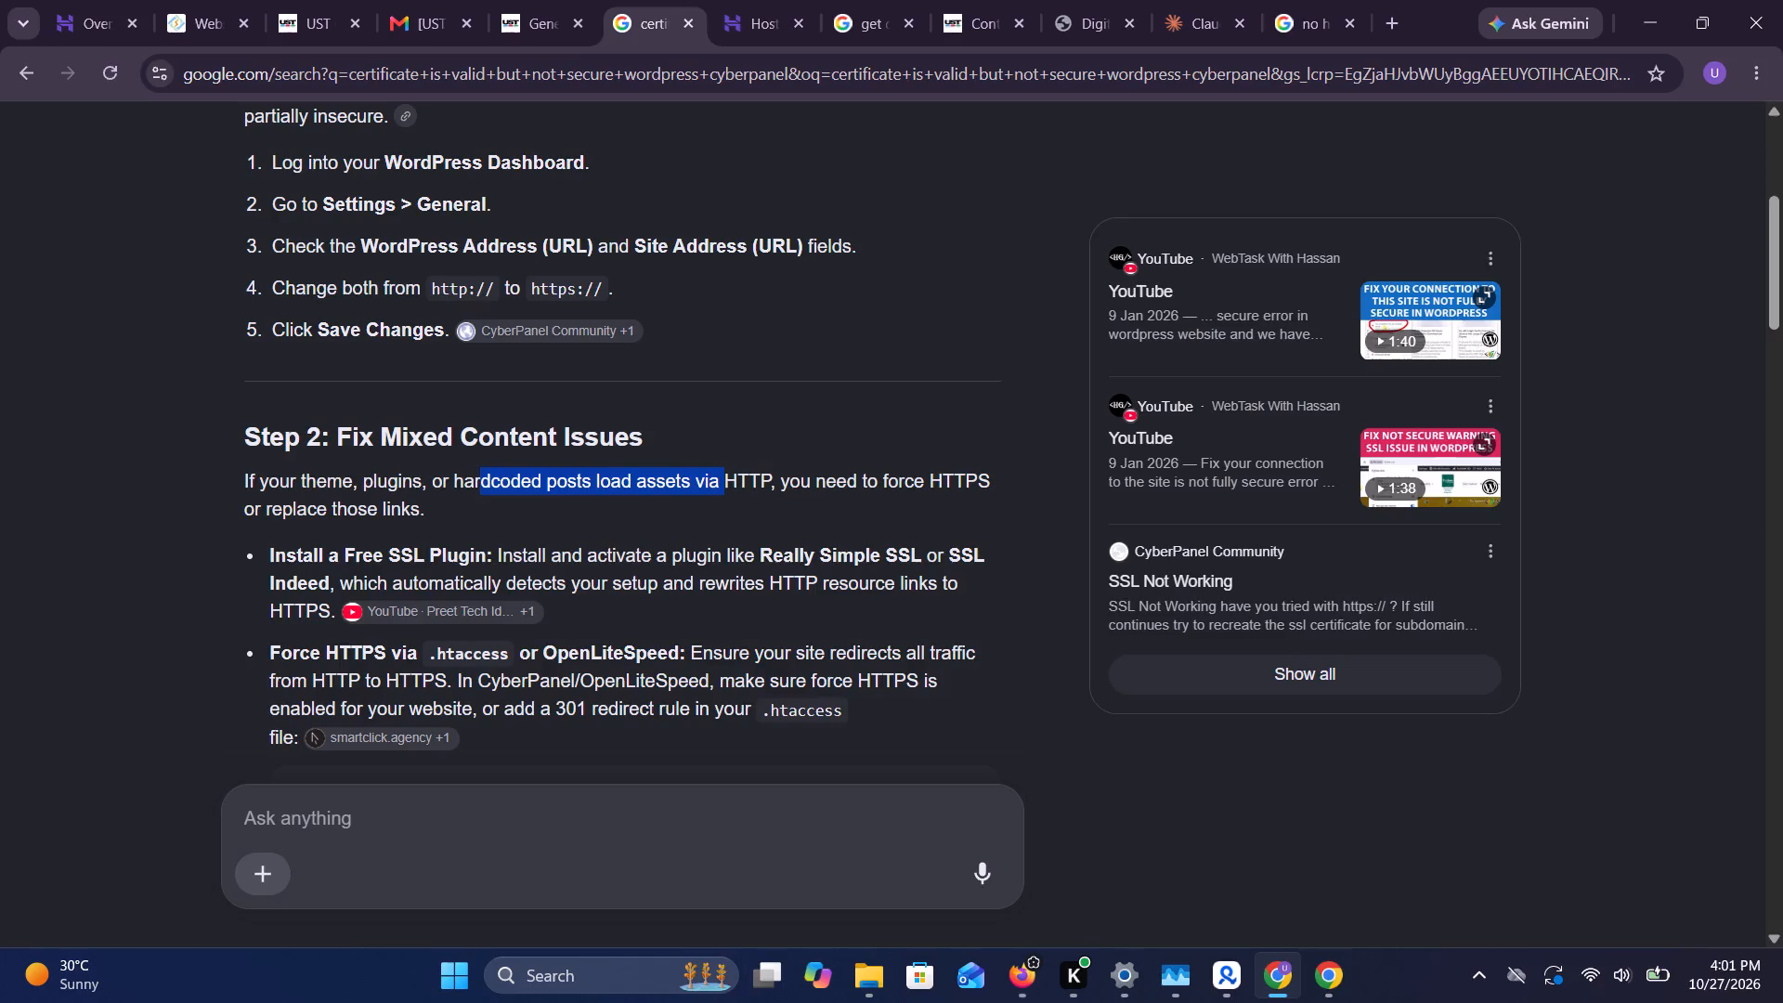
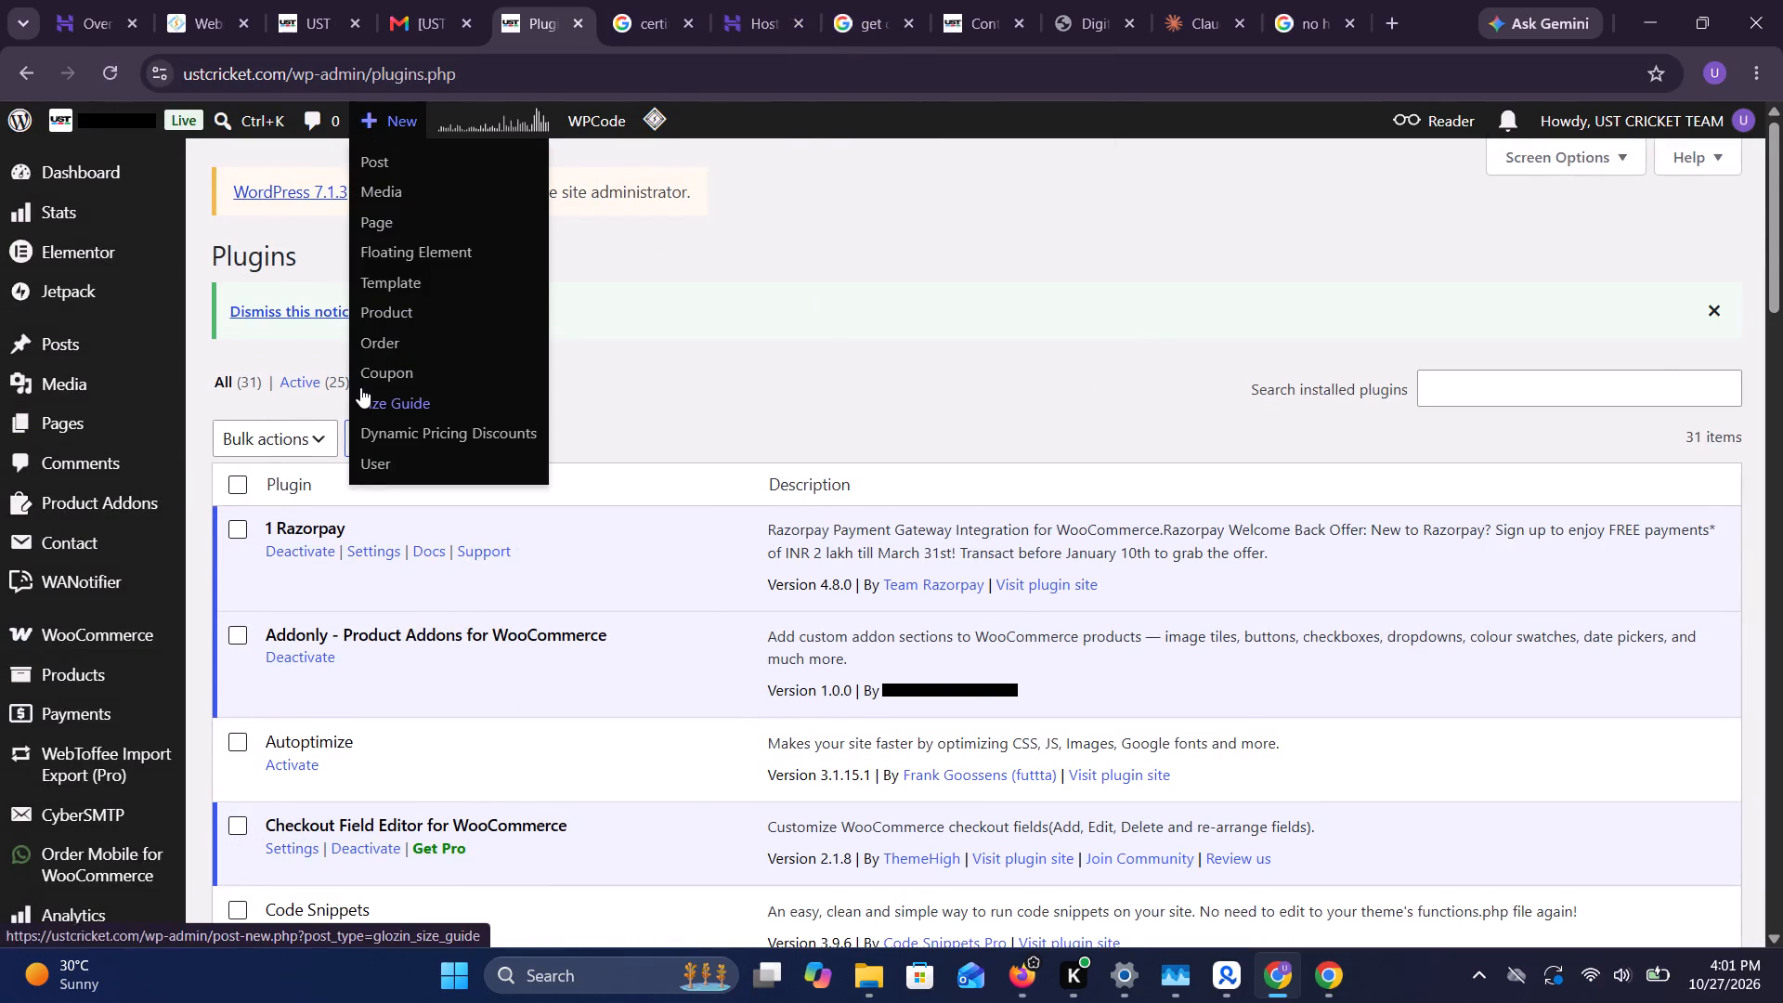
Examine the list of installed WordPress plugins, reloading the Plugins page along the way.
scroll(1268, 324, "down", 17)
scroll(1269, 324, "down", 5)
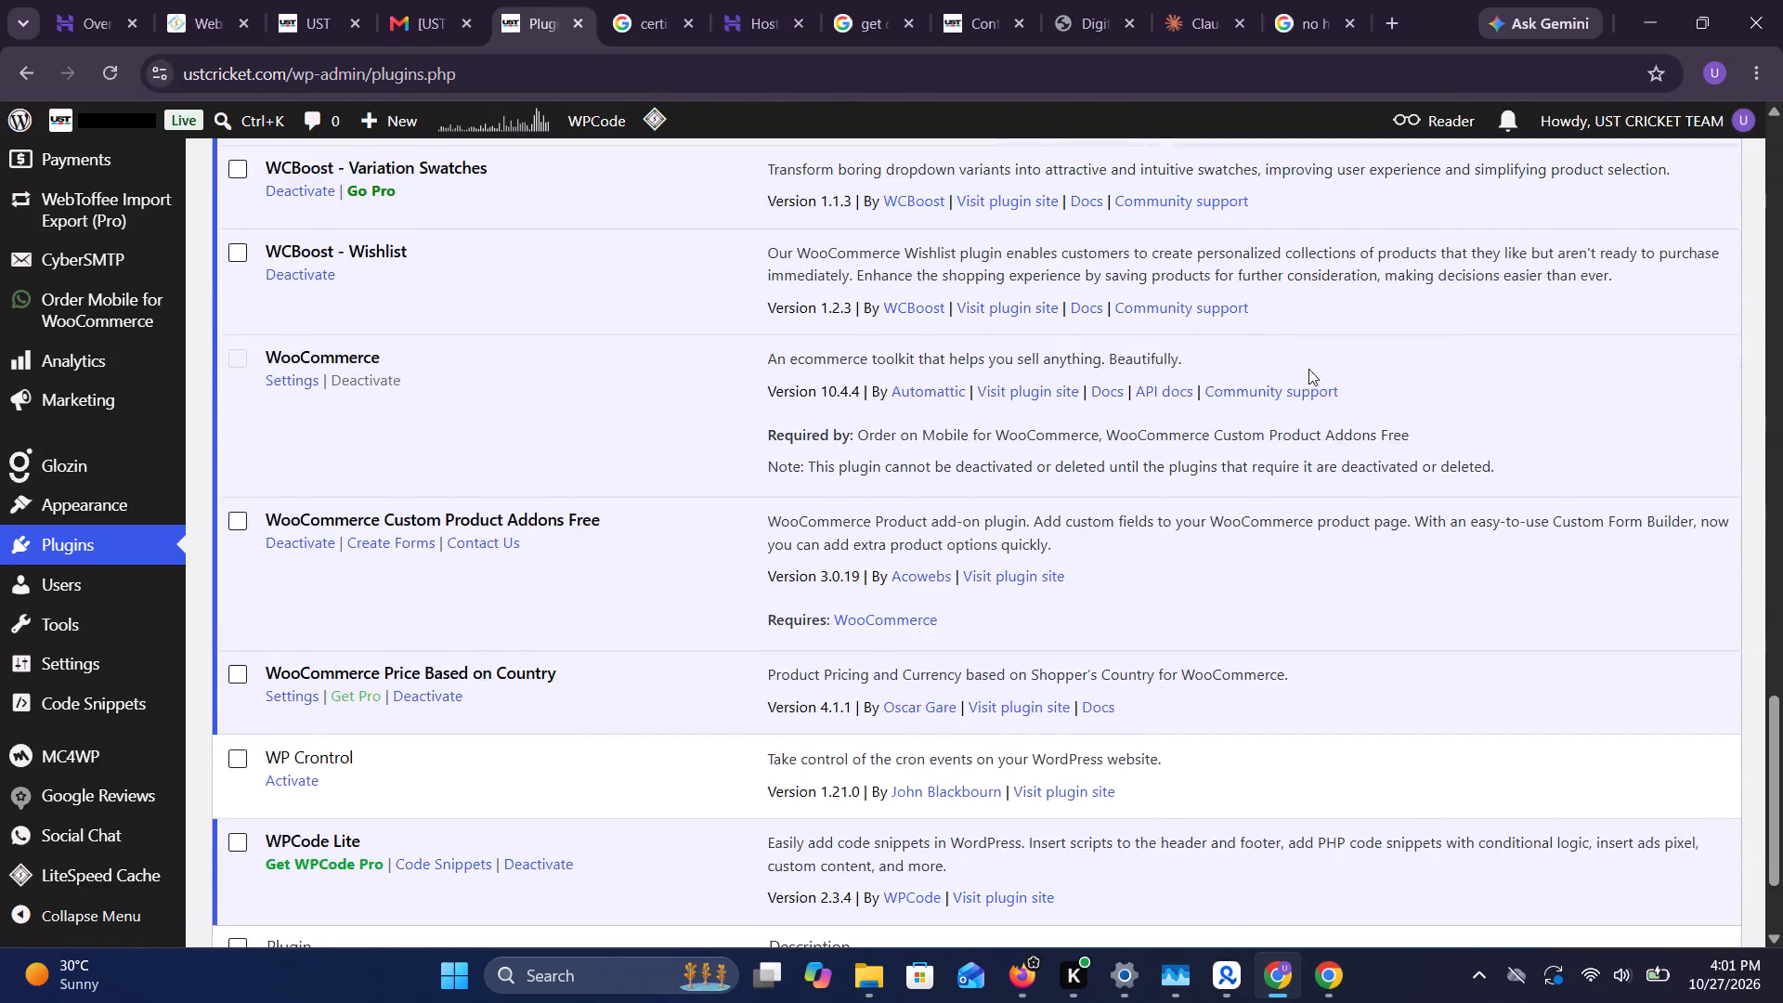
scroll(1315, 387, "down", 1)
left_click_drag(1779, 816, 1782, 0)
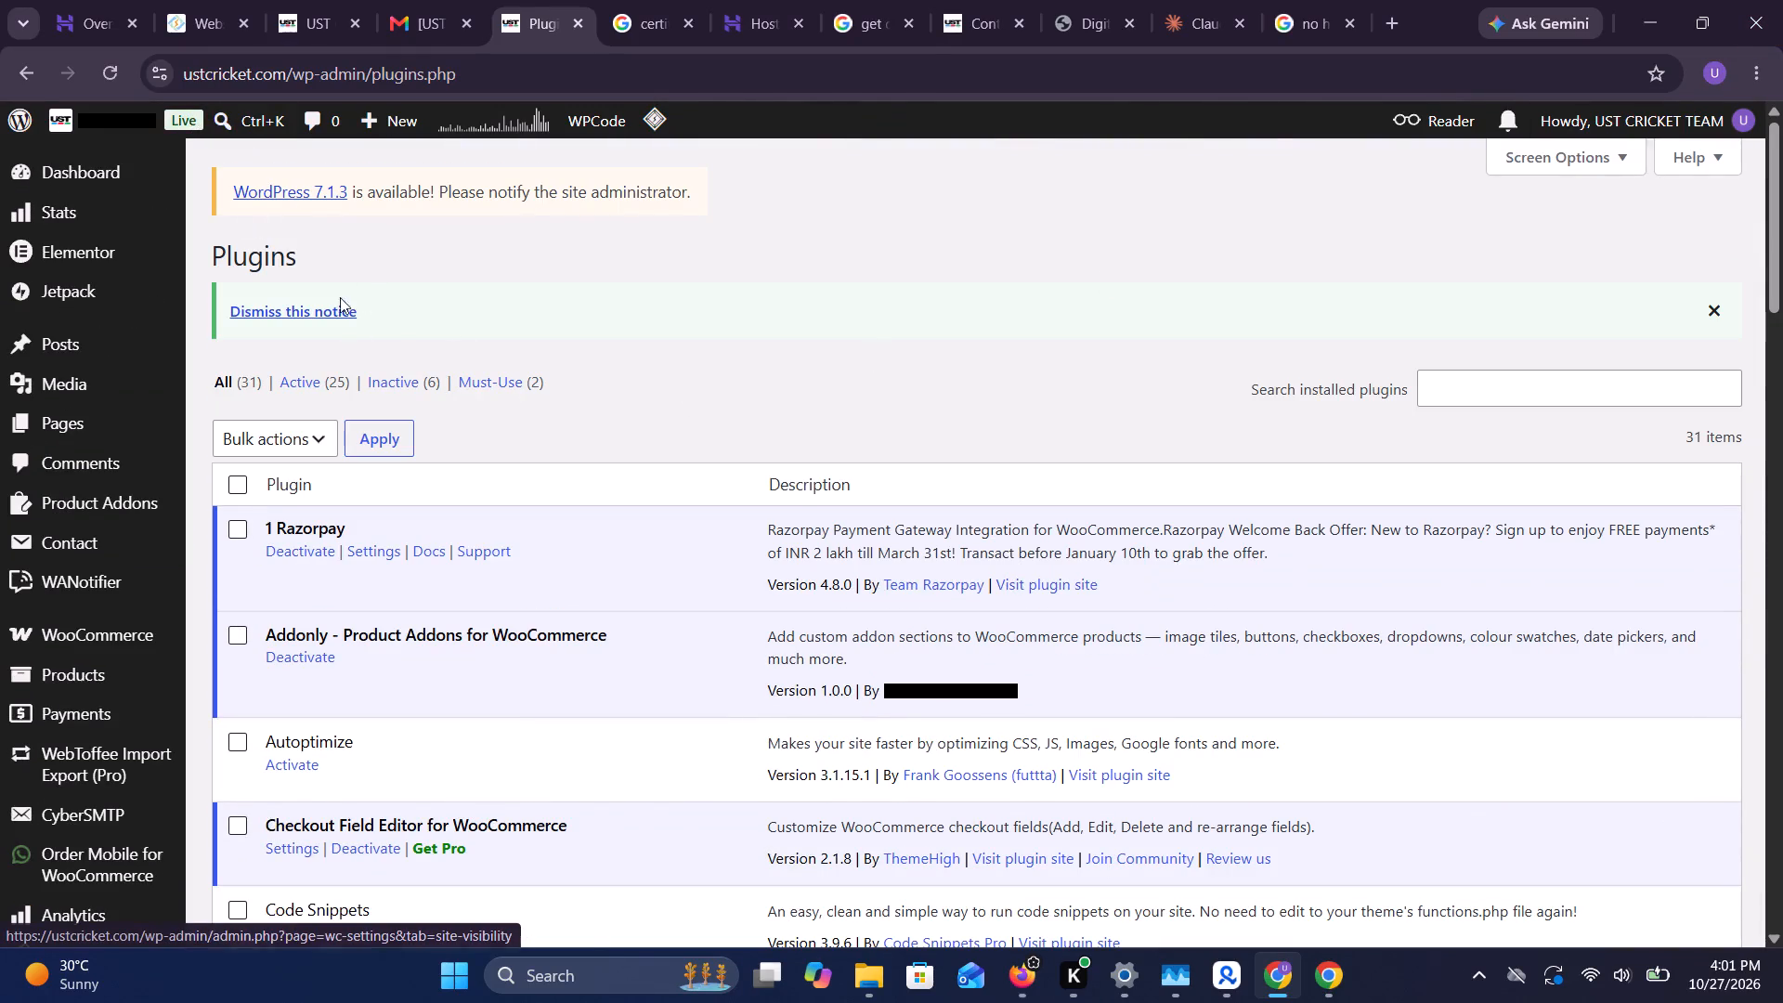
scroll(80, 696, "down", 4)
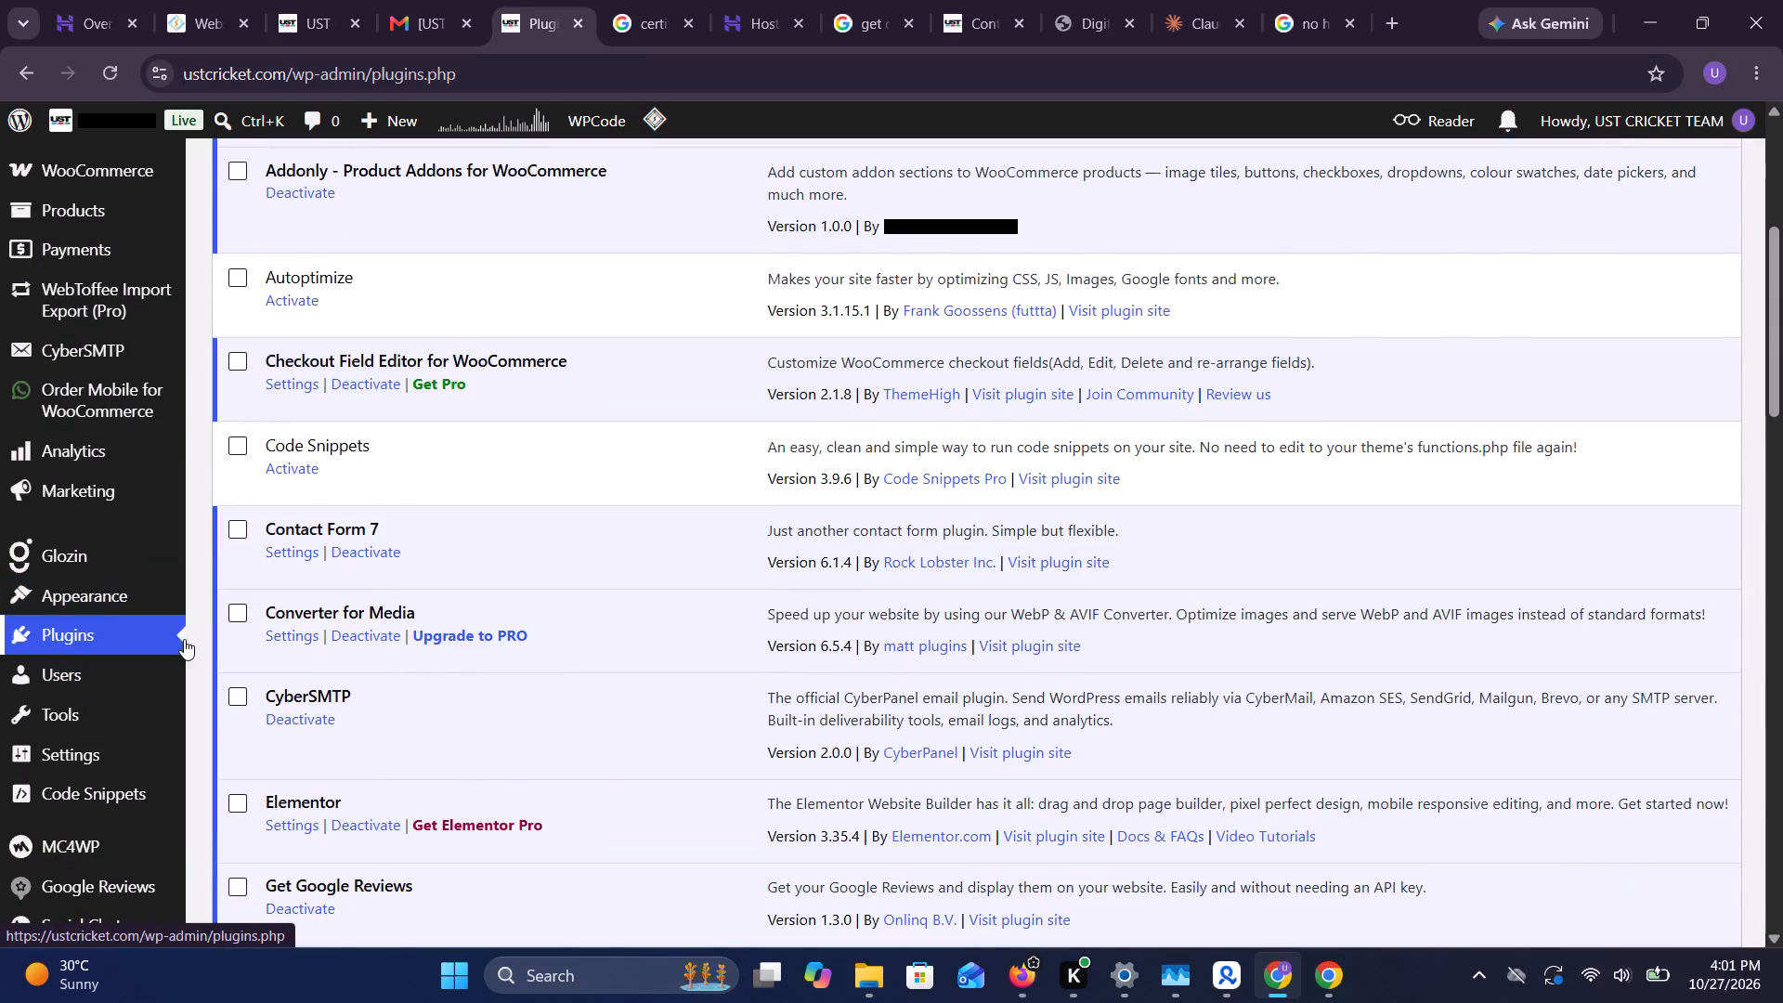
left_click(167, 636)
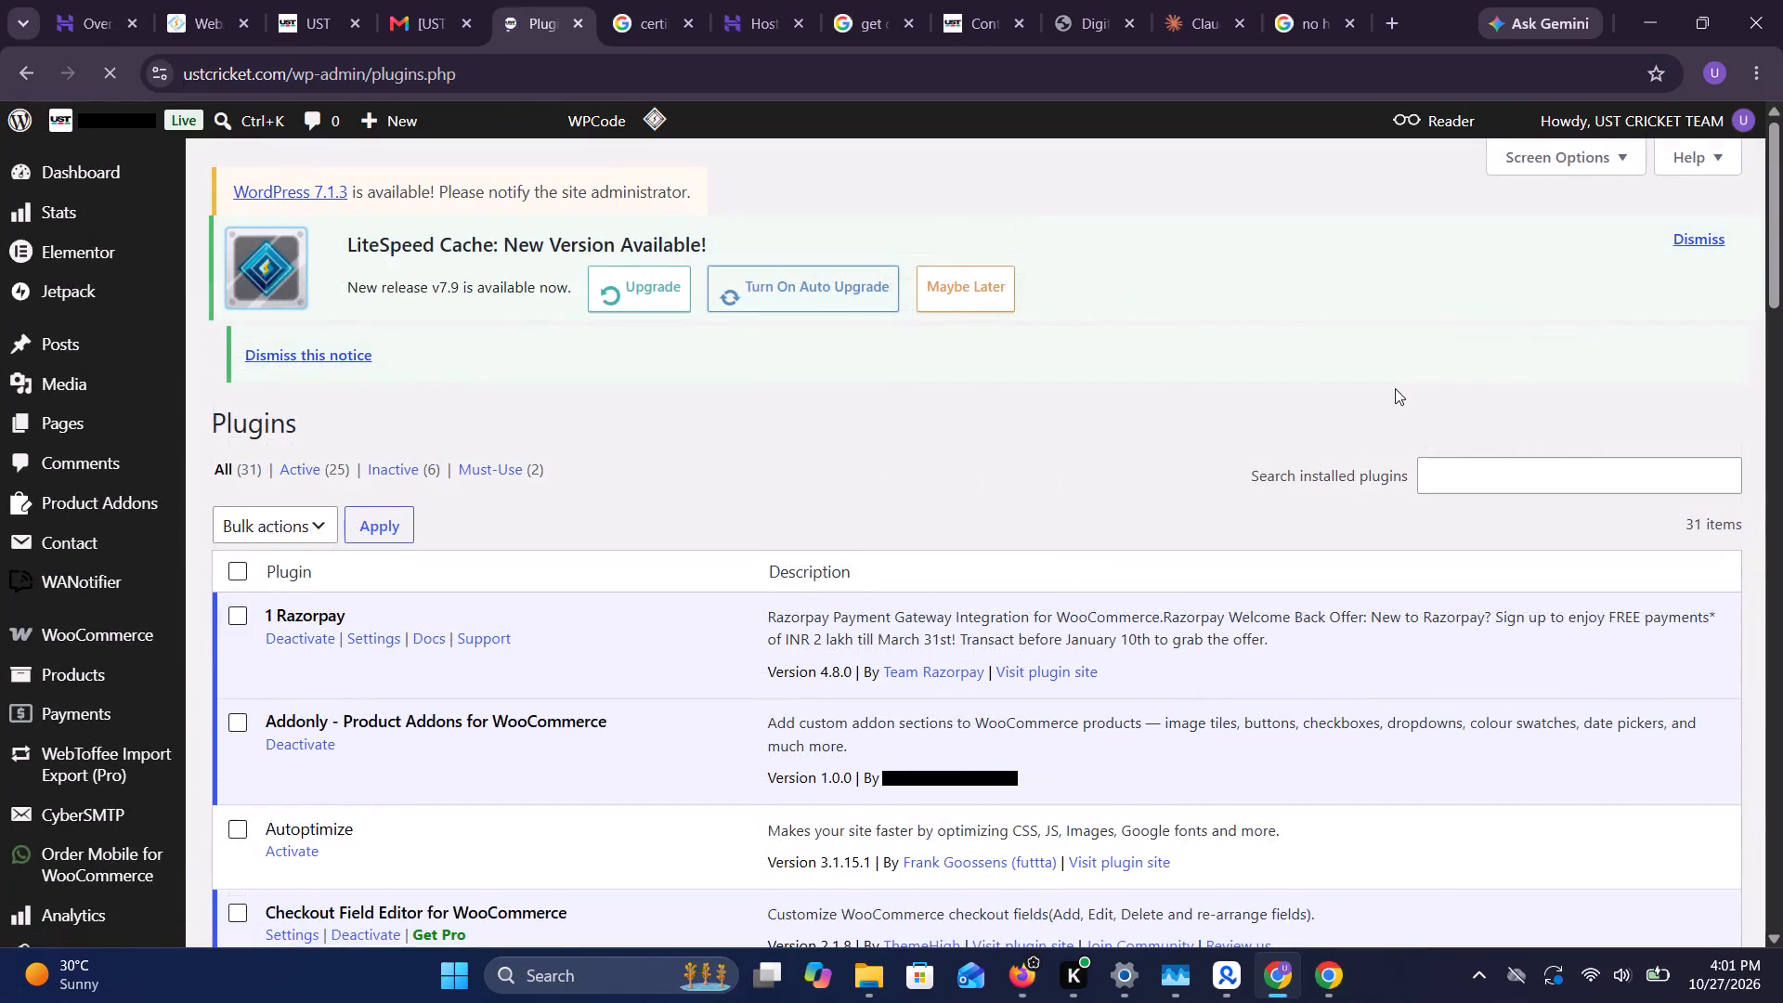
scroll(343, 576, "up", 3)
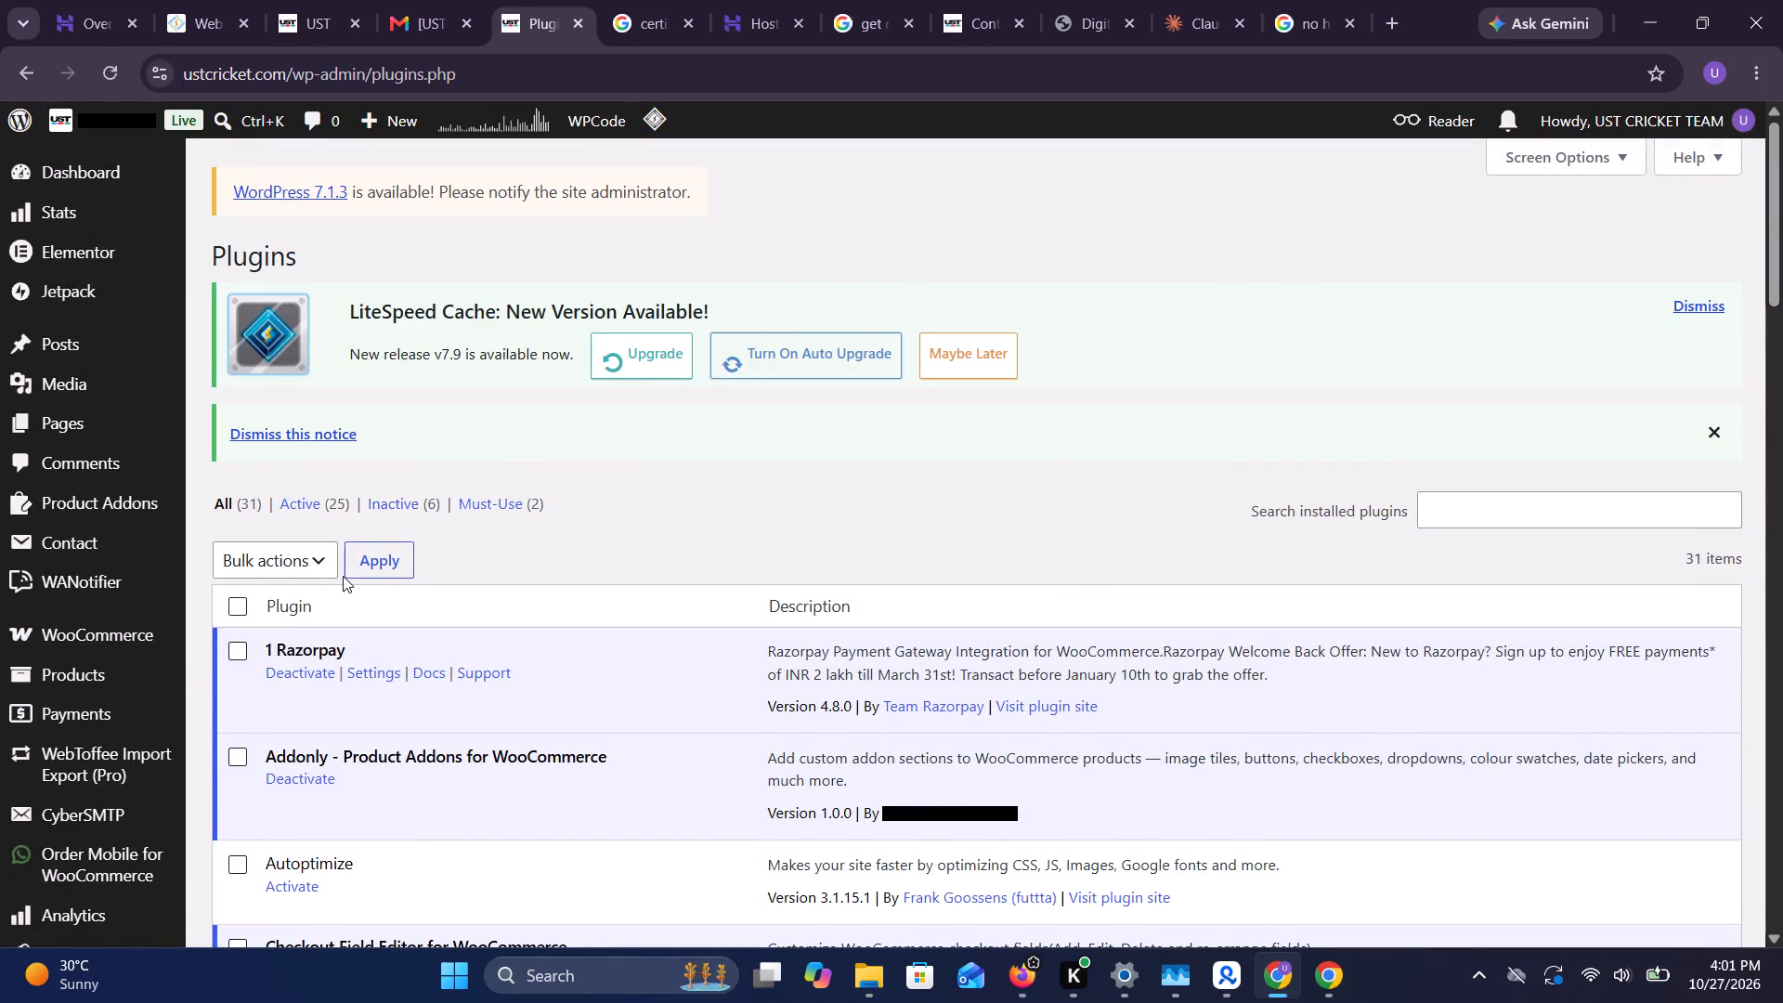
scroll(106, 695, "down", 4)
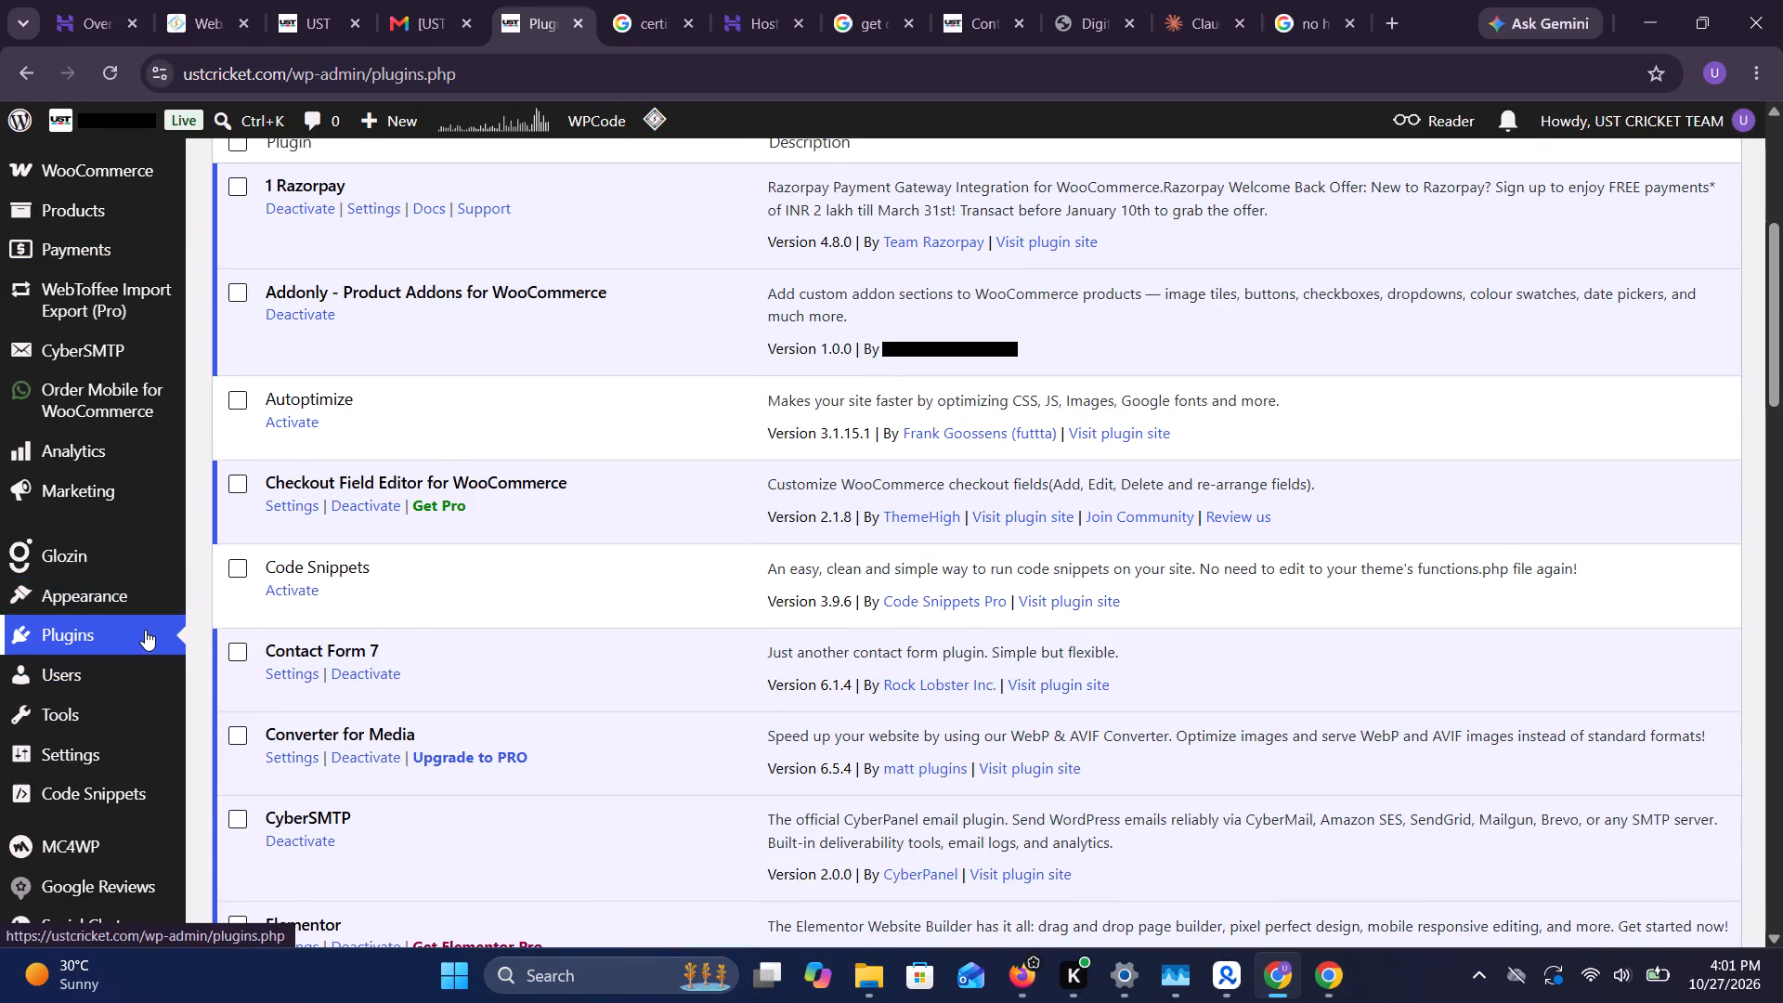
scroll(319, 629, "up", 3)
scroll(319, 629, "down", 1)
scroll(319, 629, "up", 6)
scroll(319, 629, "down", 2)
scroll(319, 629, "up", 3)
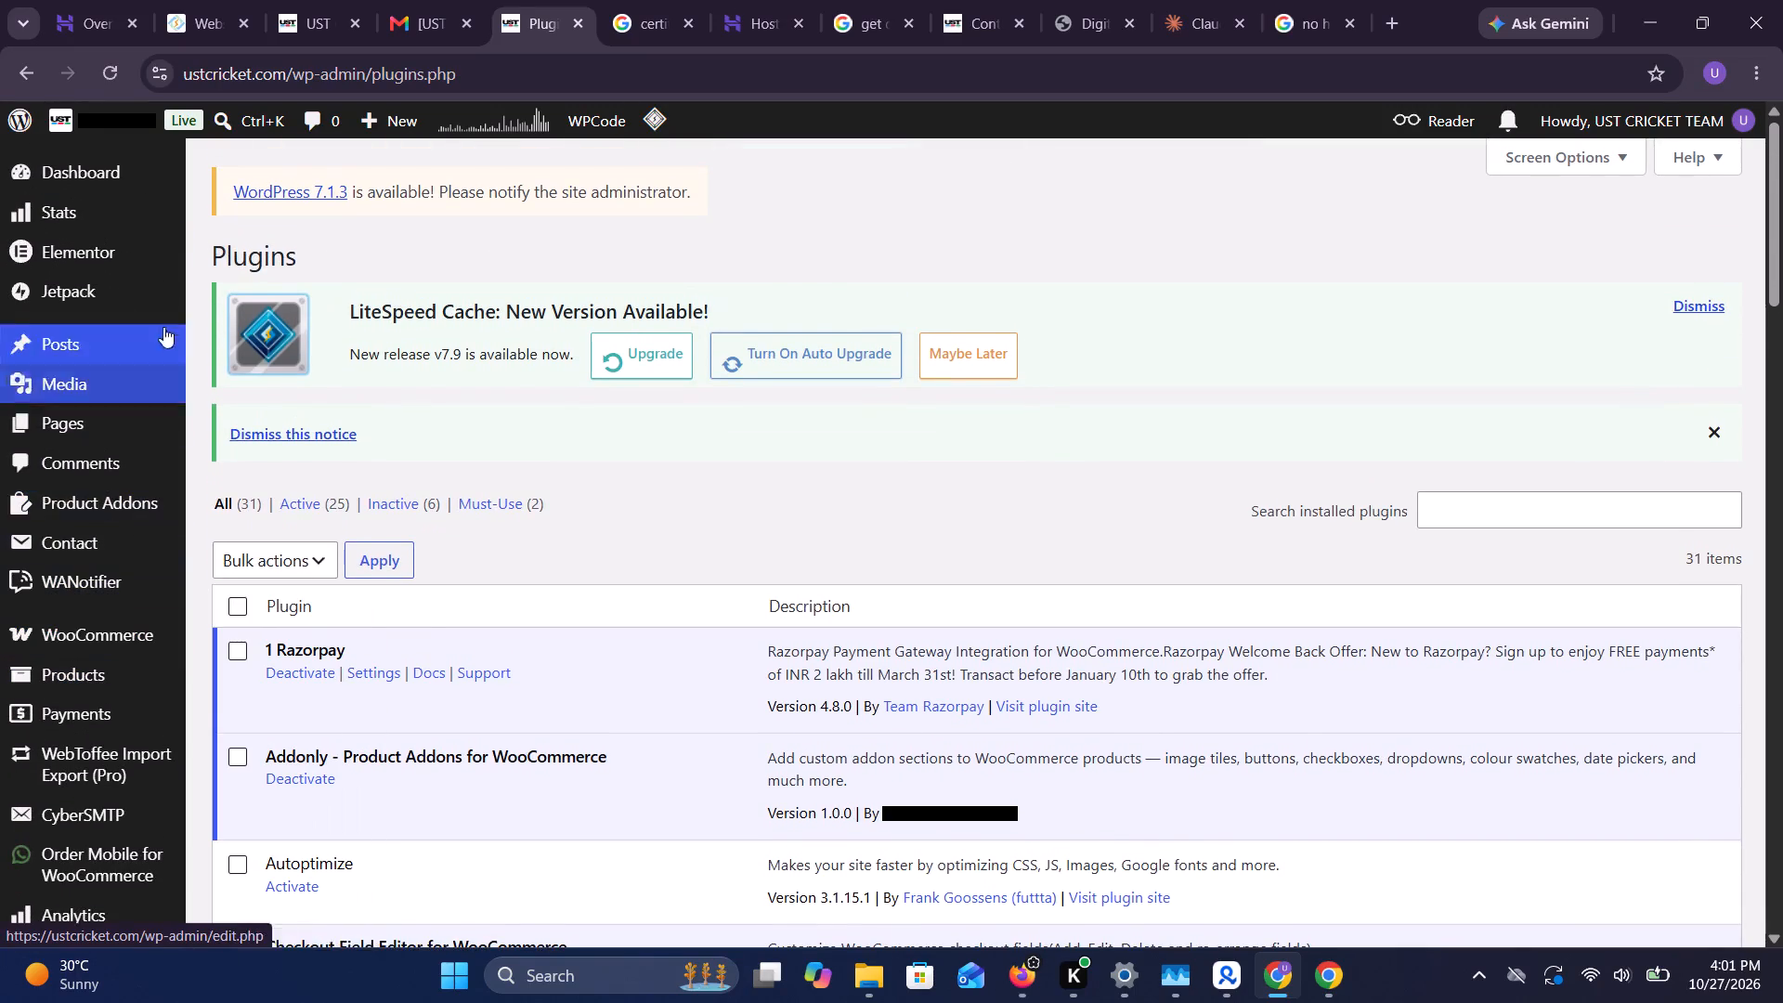
Open the WordPress users list and review the accounts on its first page.
scroll(155, 541, "down", 10)
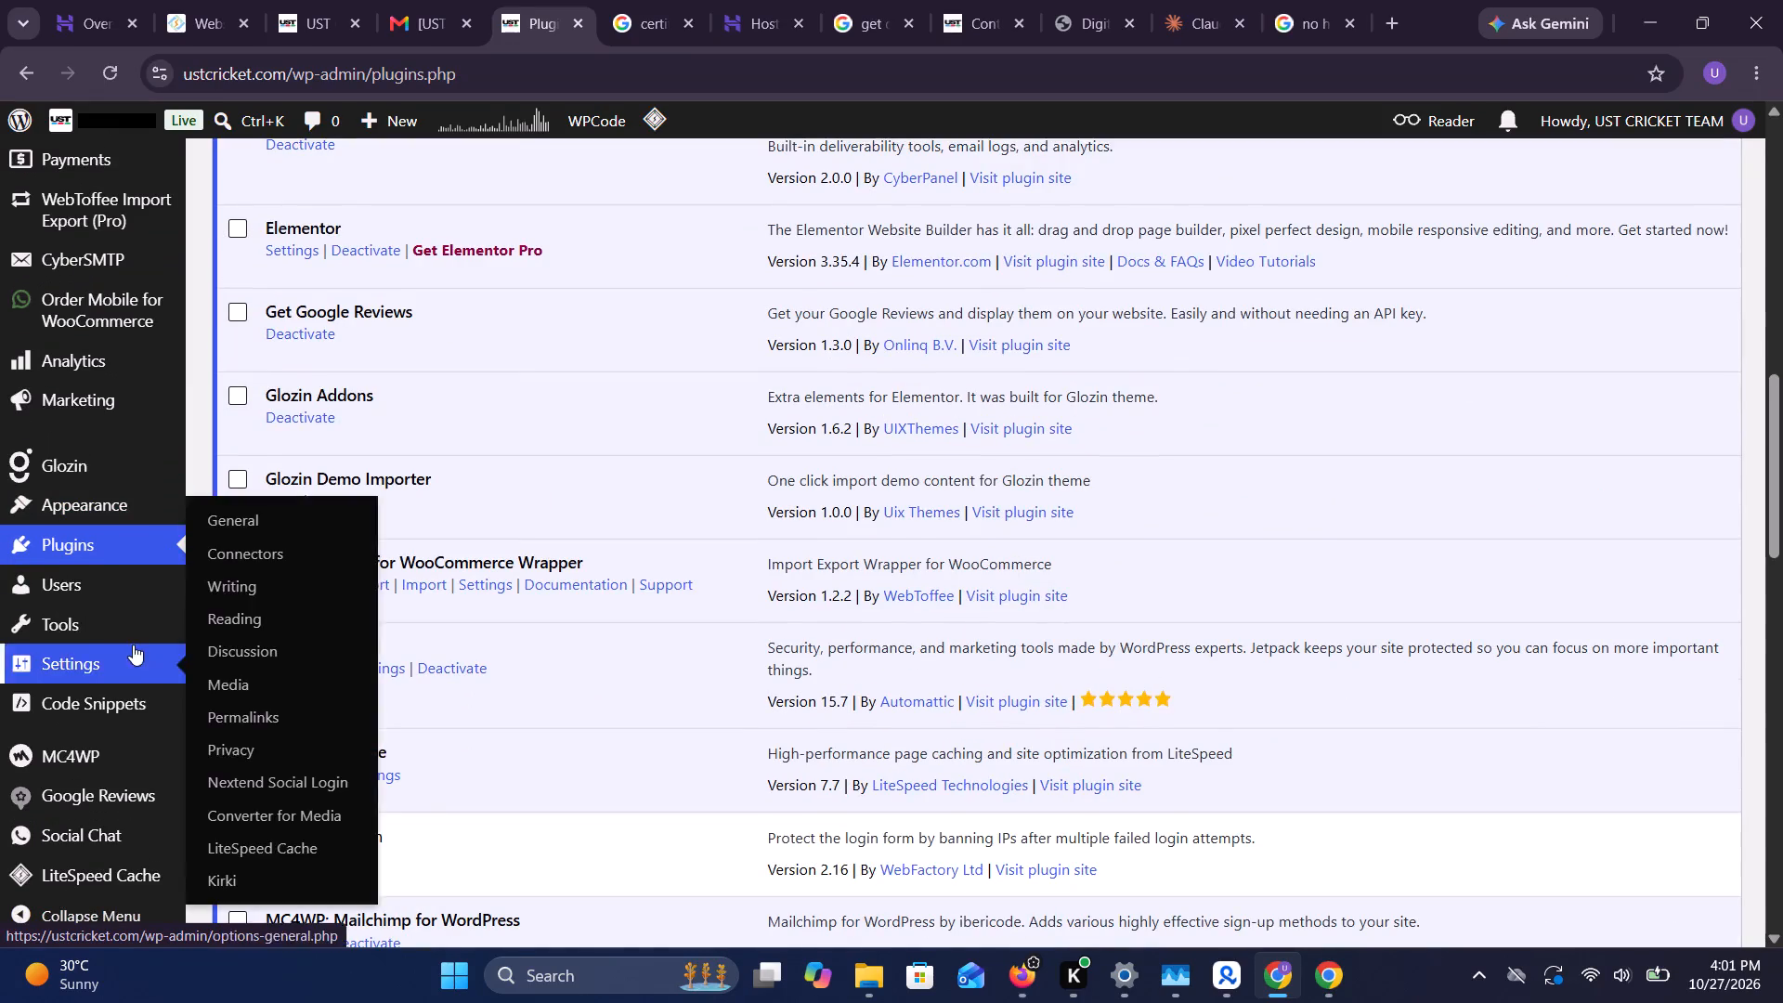
left_click(152, 580)
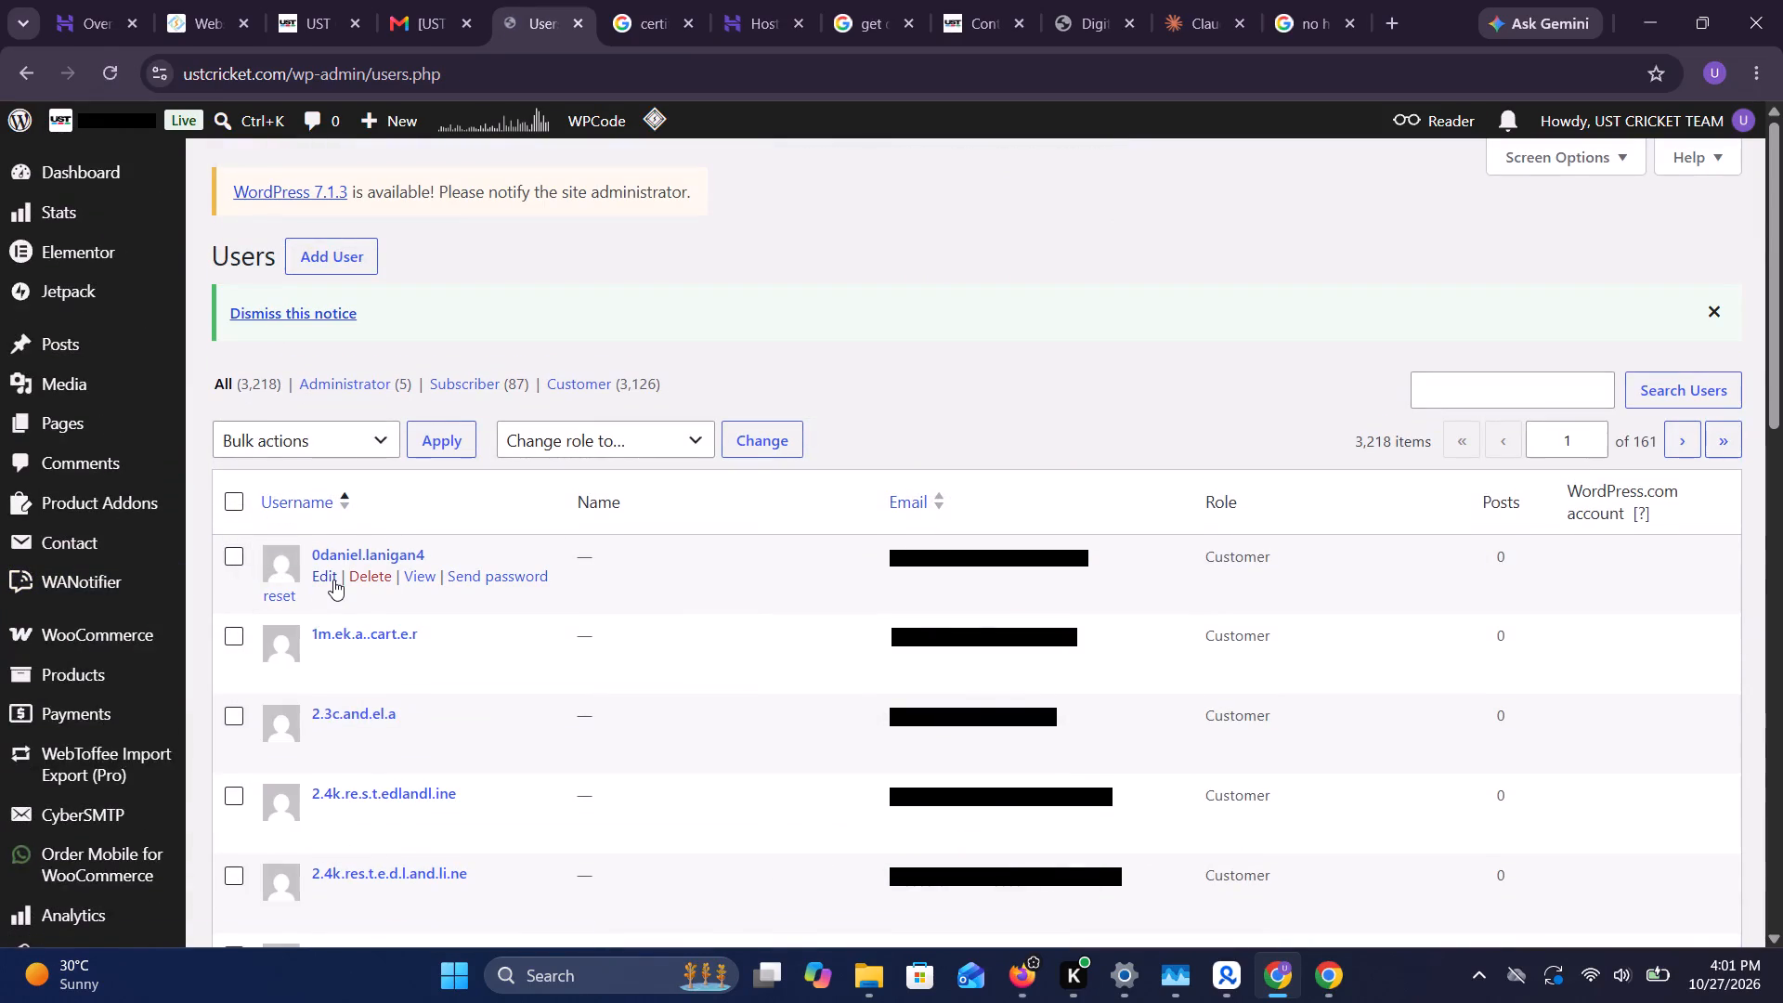
scroll(333, 580, "down", 9)
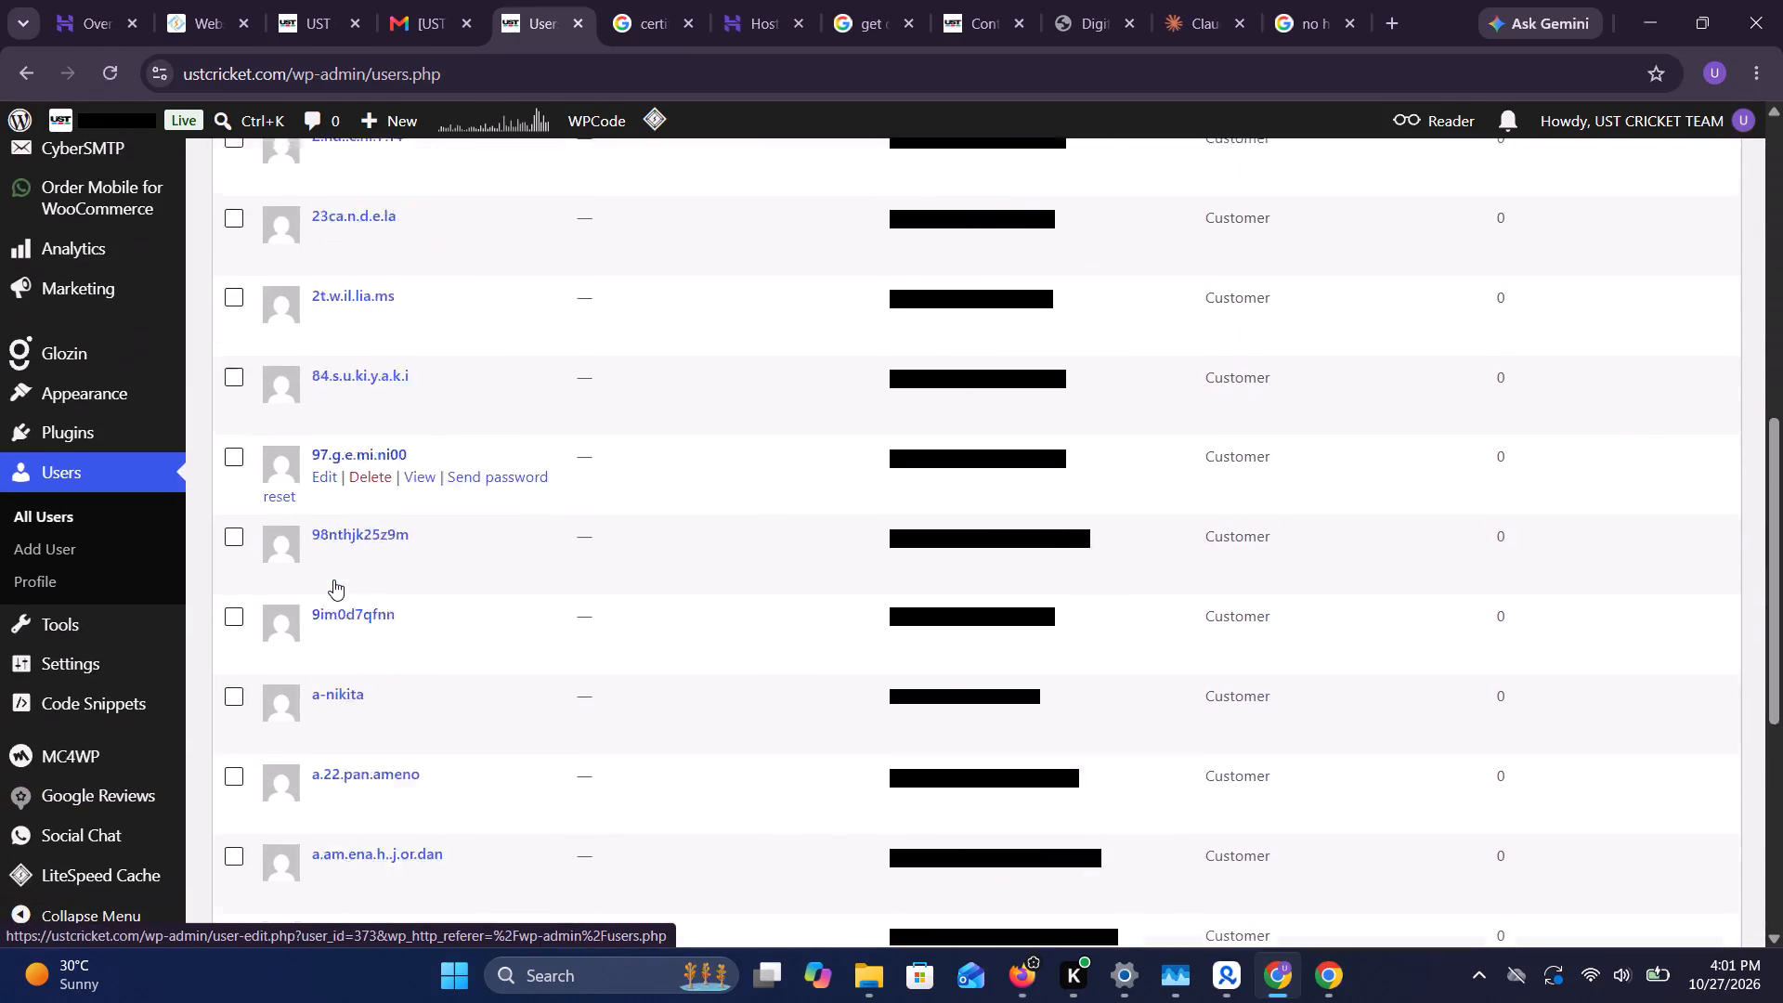
scroll(333, 580, "down", 5)
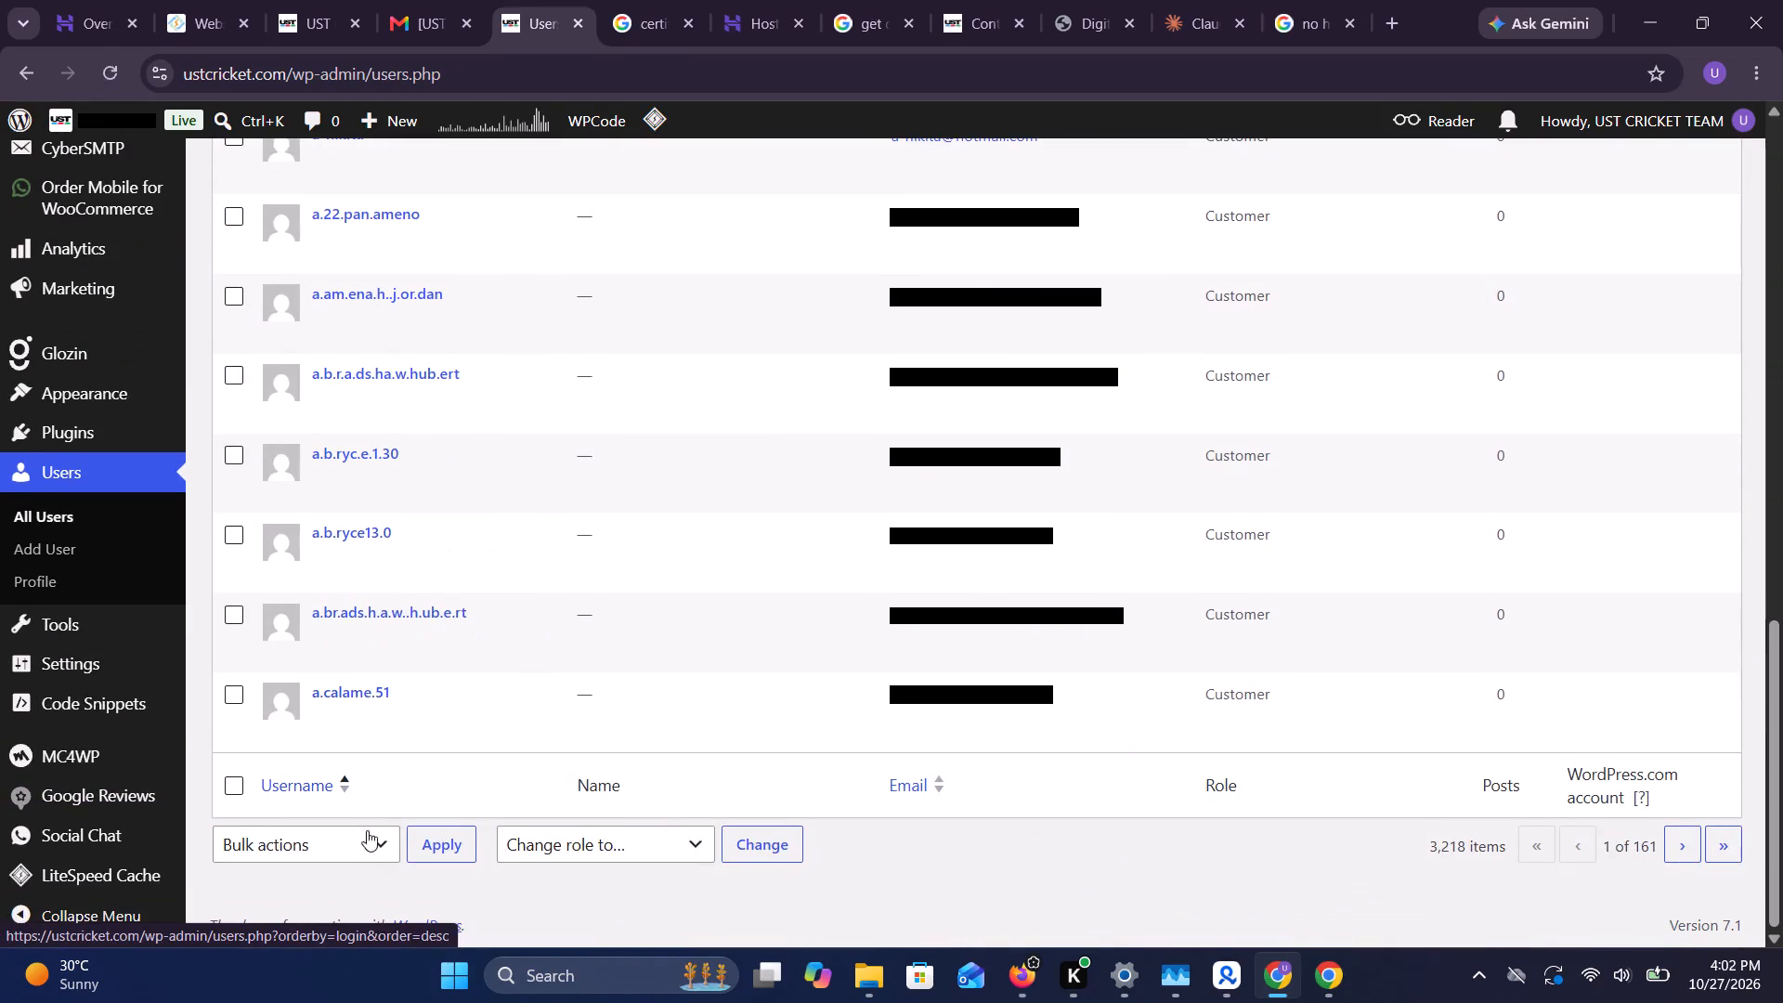
scroll(373, 821, "up", 1)
scroll(373, 821, "down", 1)
scroll(373, 821, "up", 4)
scroll(373, 821, "down", 1)
scroll(373, 821, "up", 3)
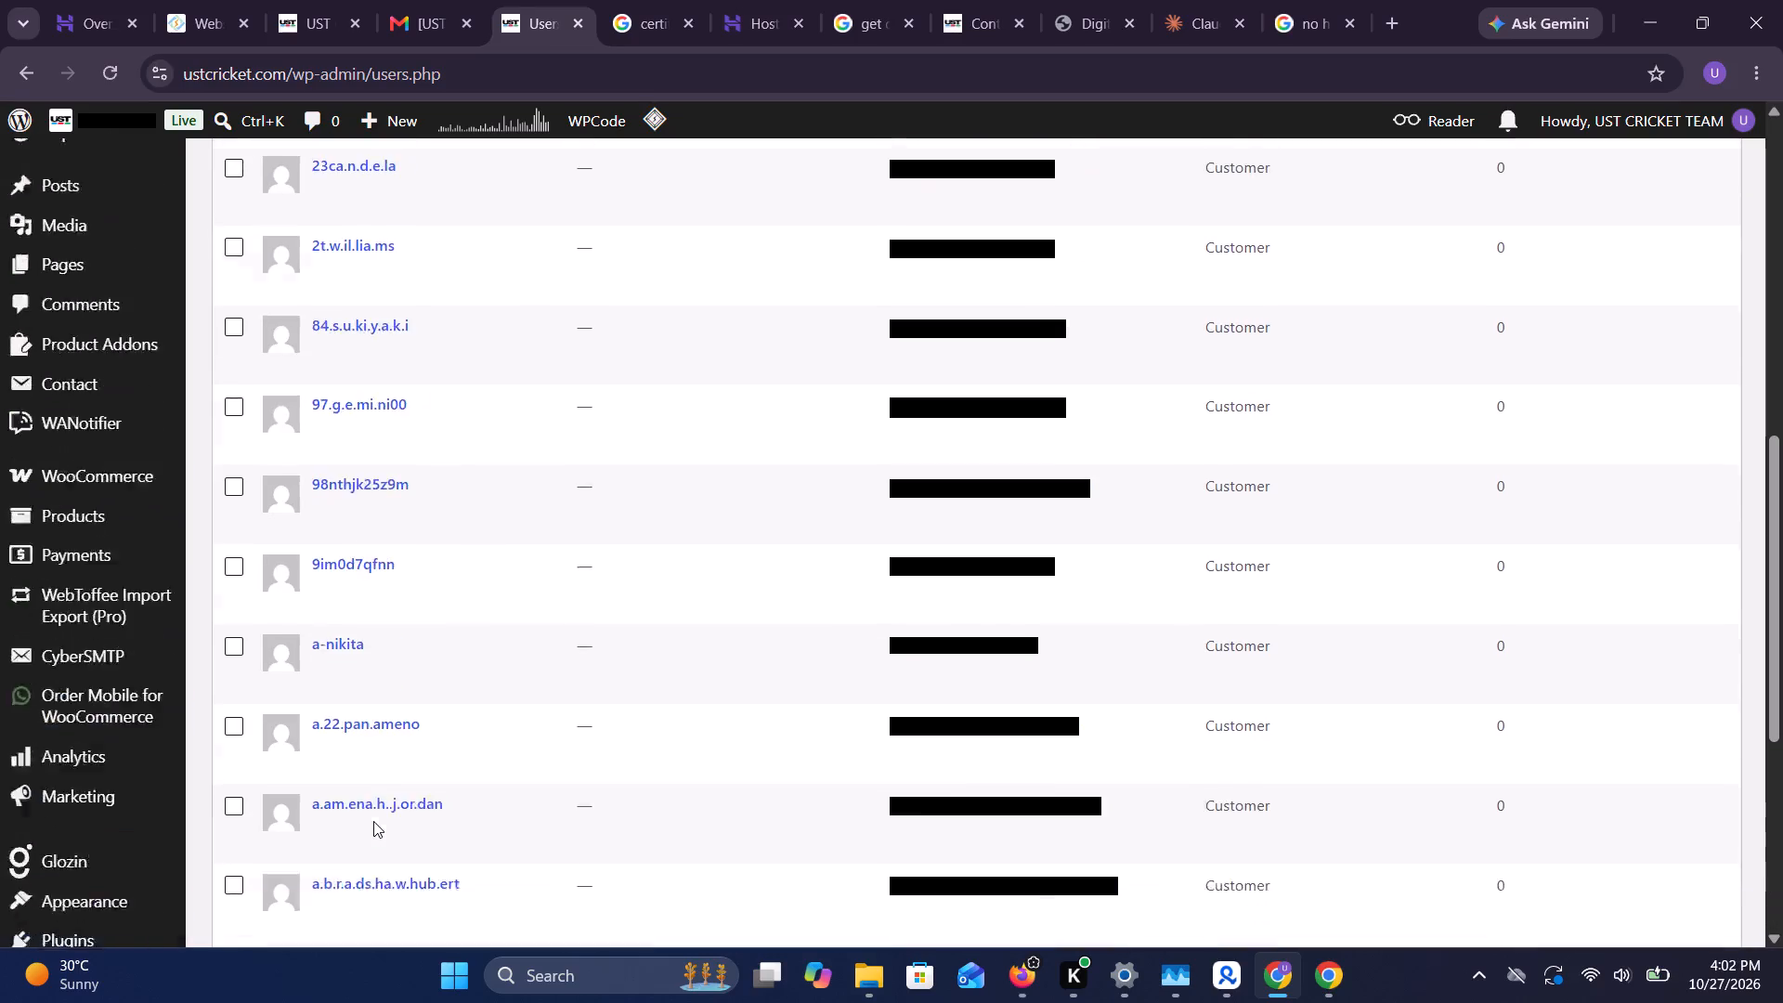
scroll(373, 821, "up", 7)
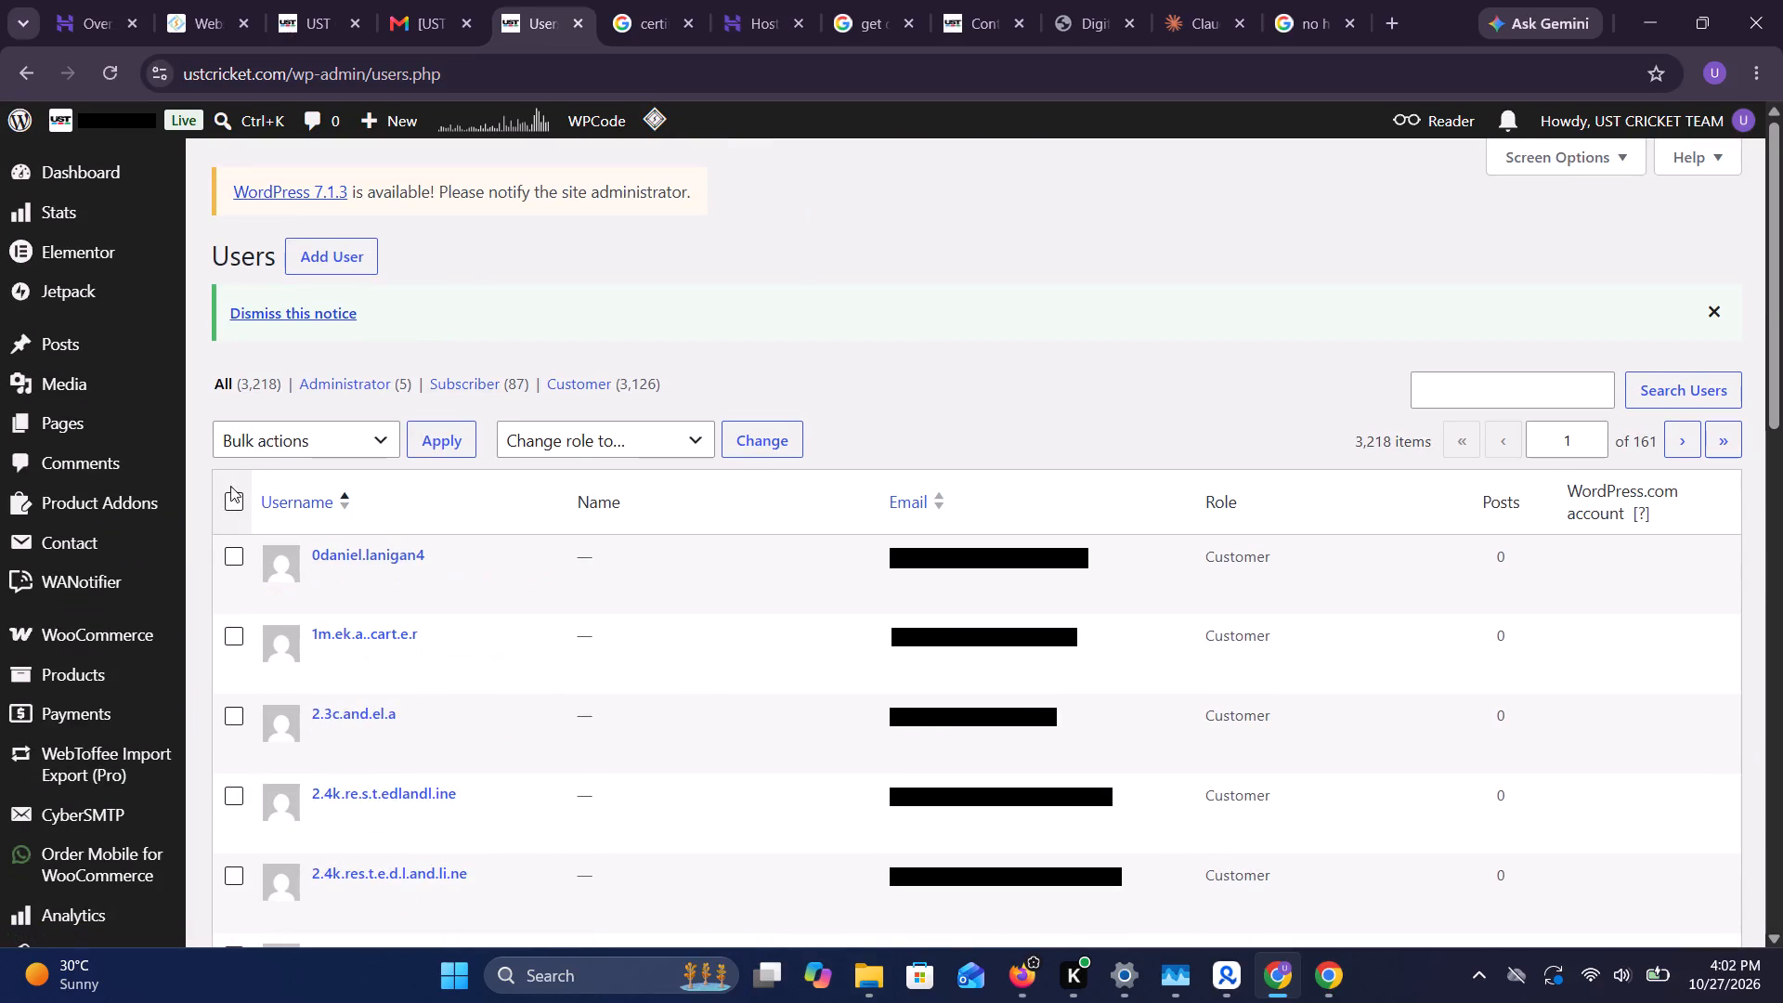
Set the users list's number of items per page to 999 and apply it.
left_click(316, 442)
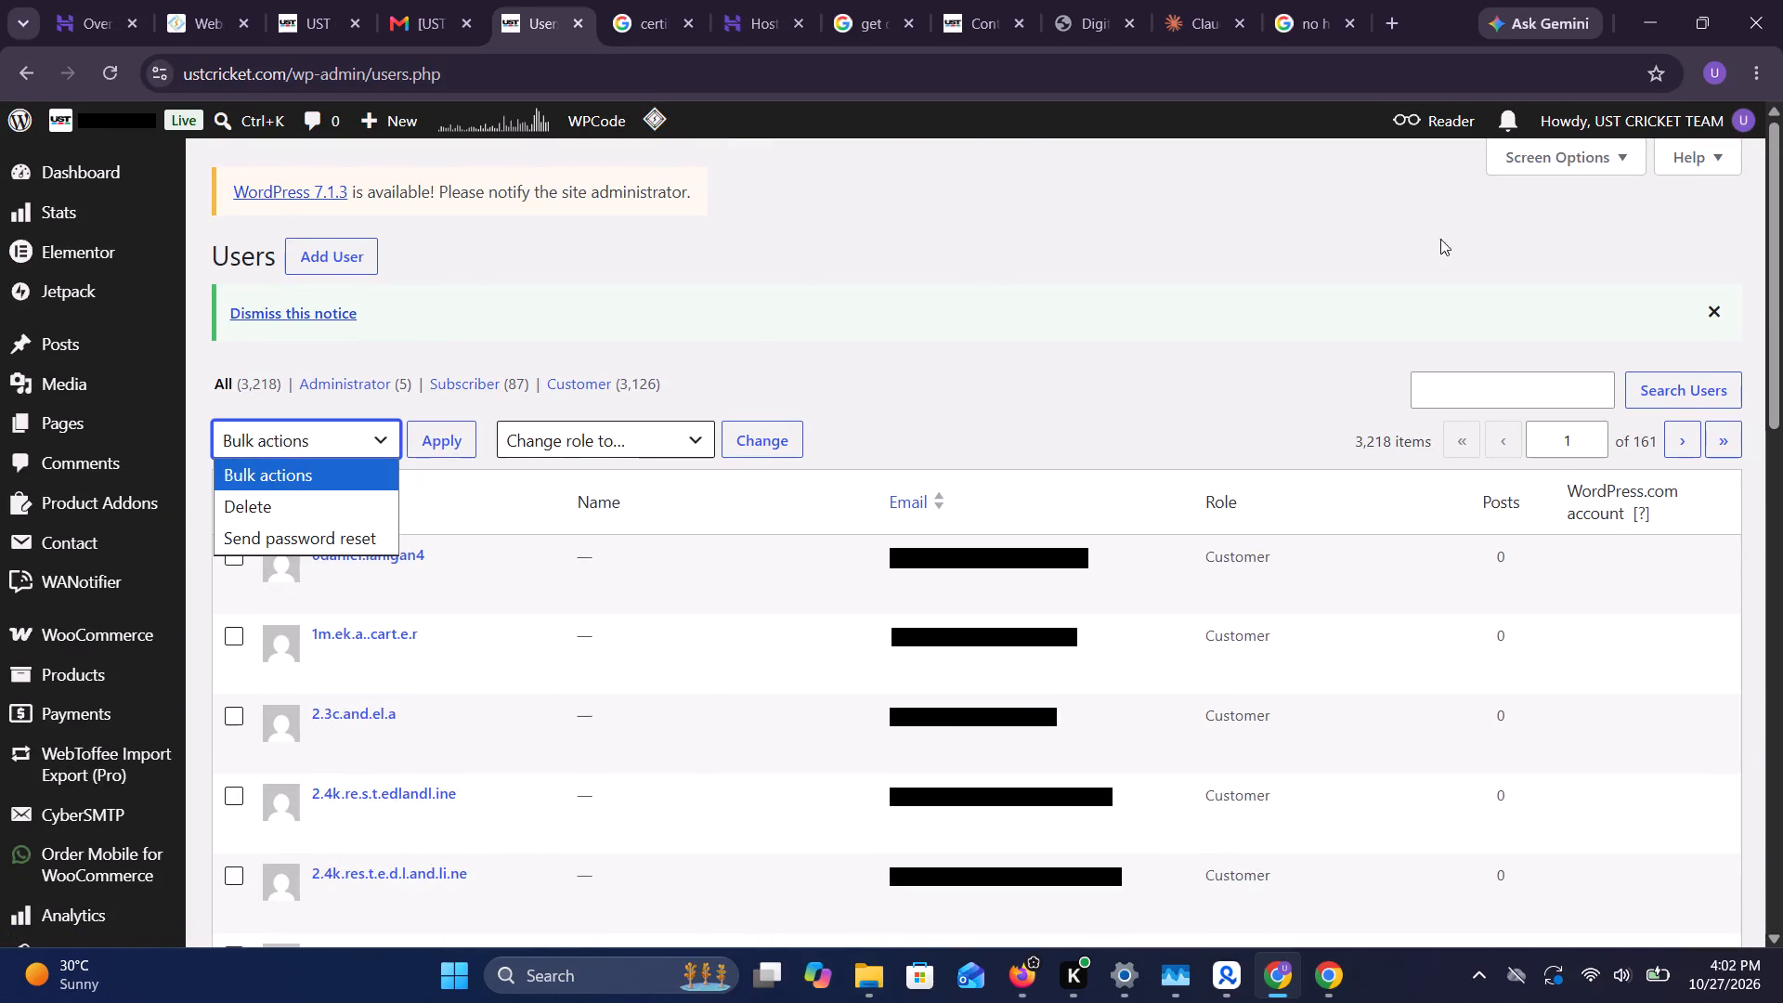
left_click(1604, 163)
double_click(462, 279)
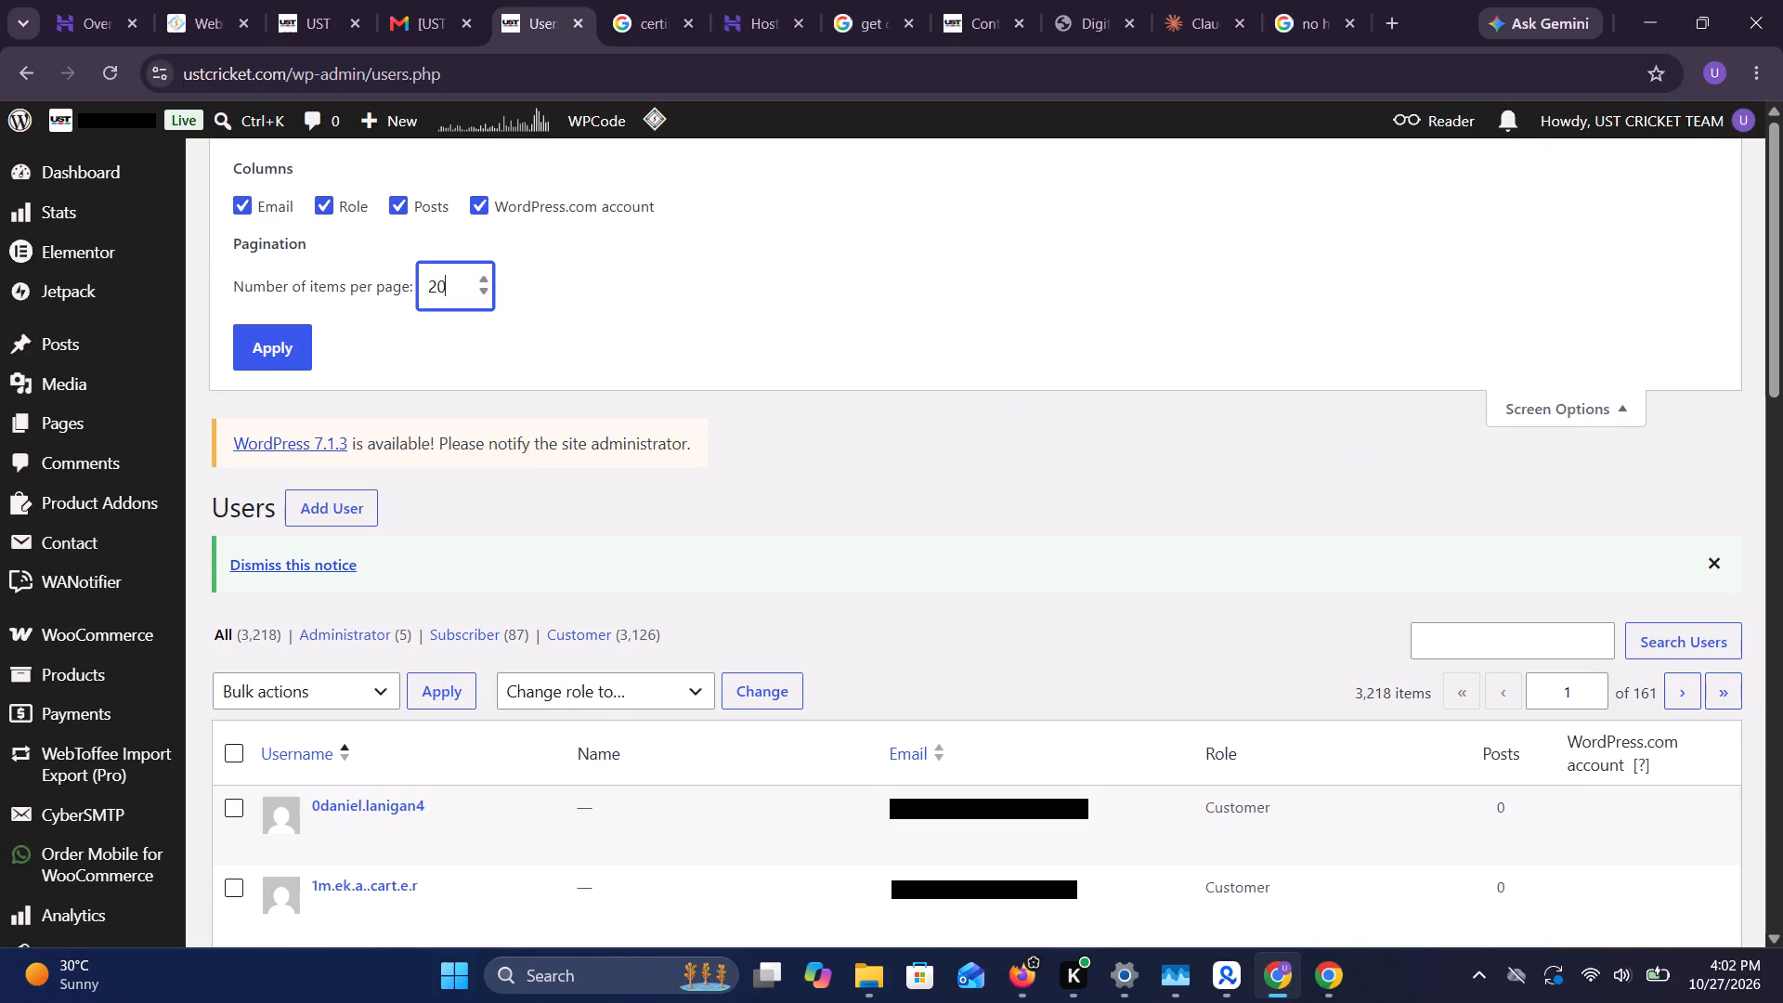
key("ctrl+a")
type("4000")
key("Return")
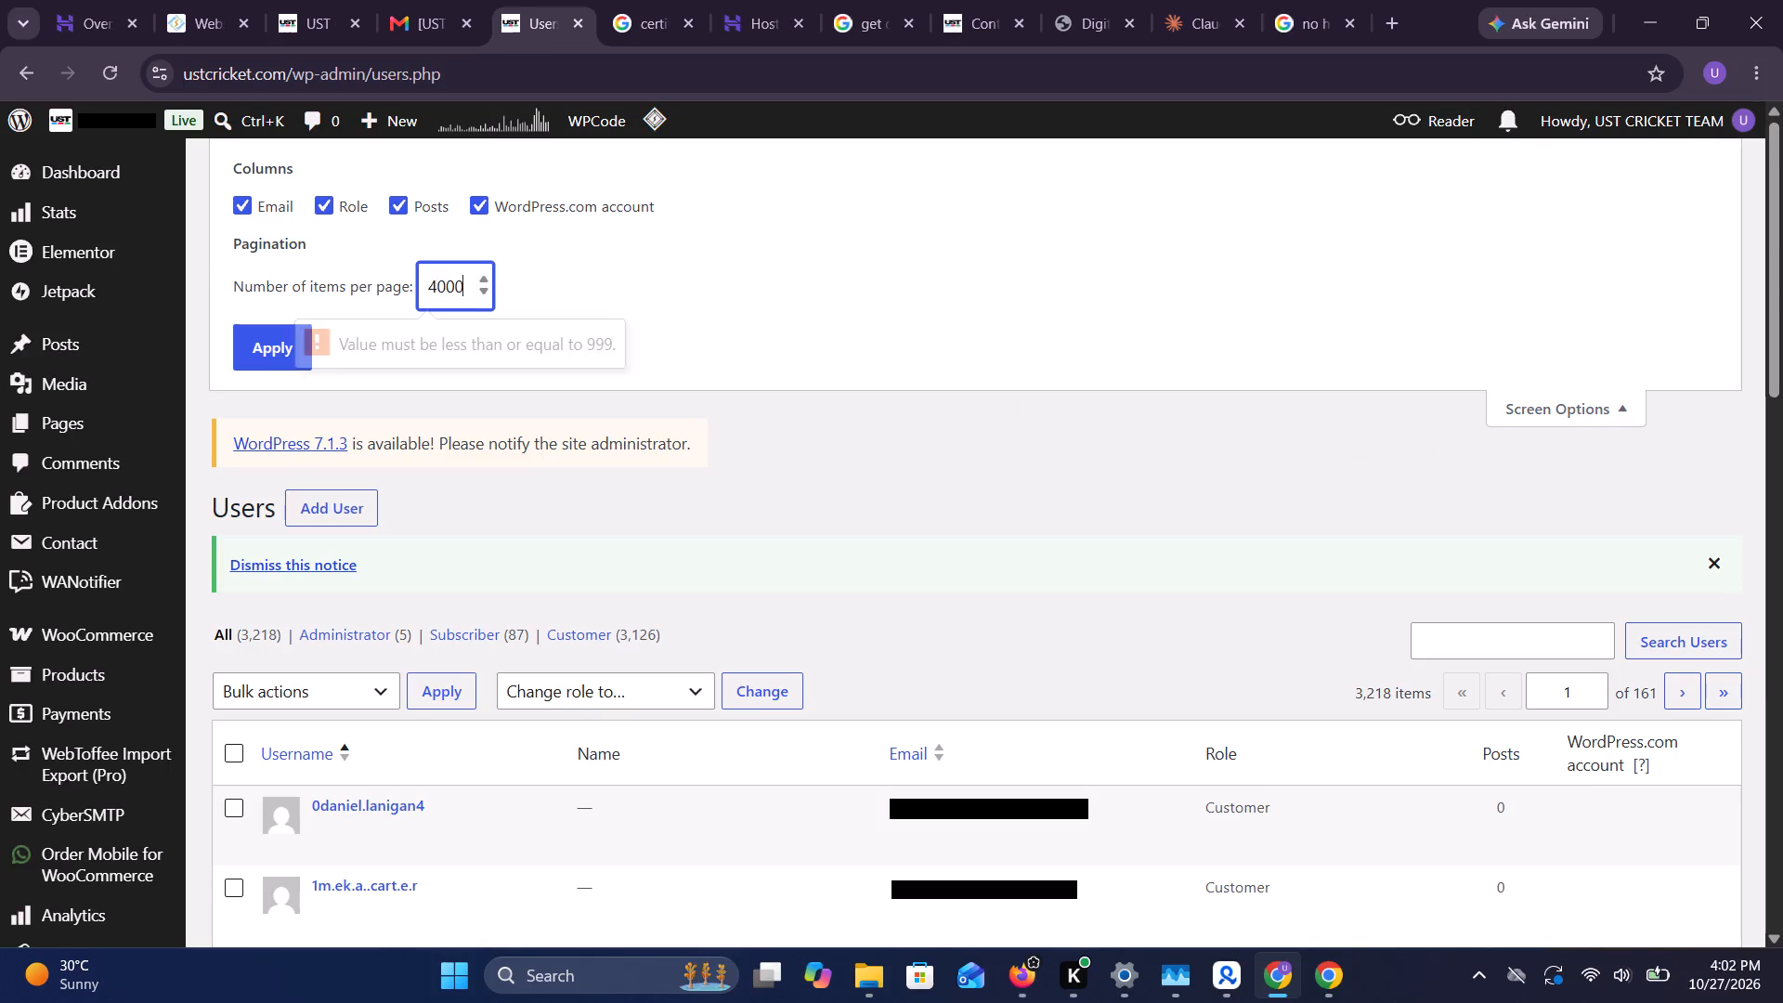
key("ctrl+a")
type("999")
key("Return")
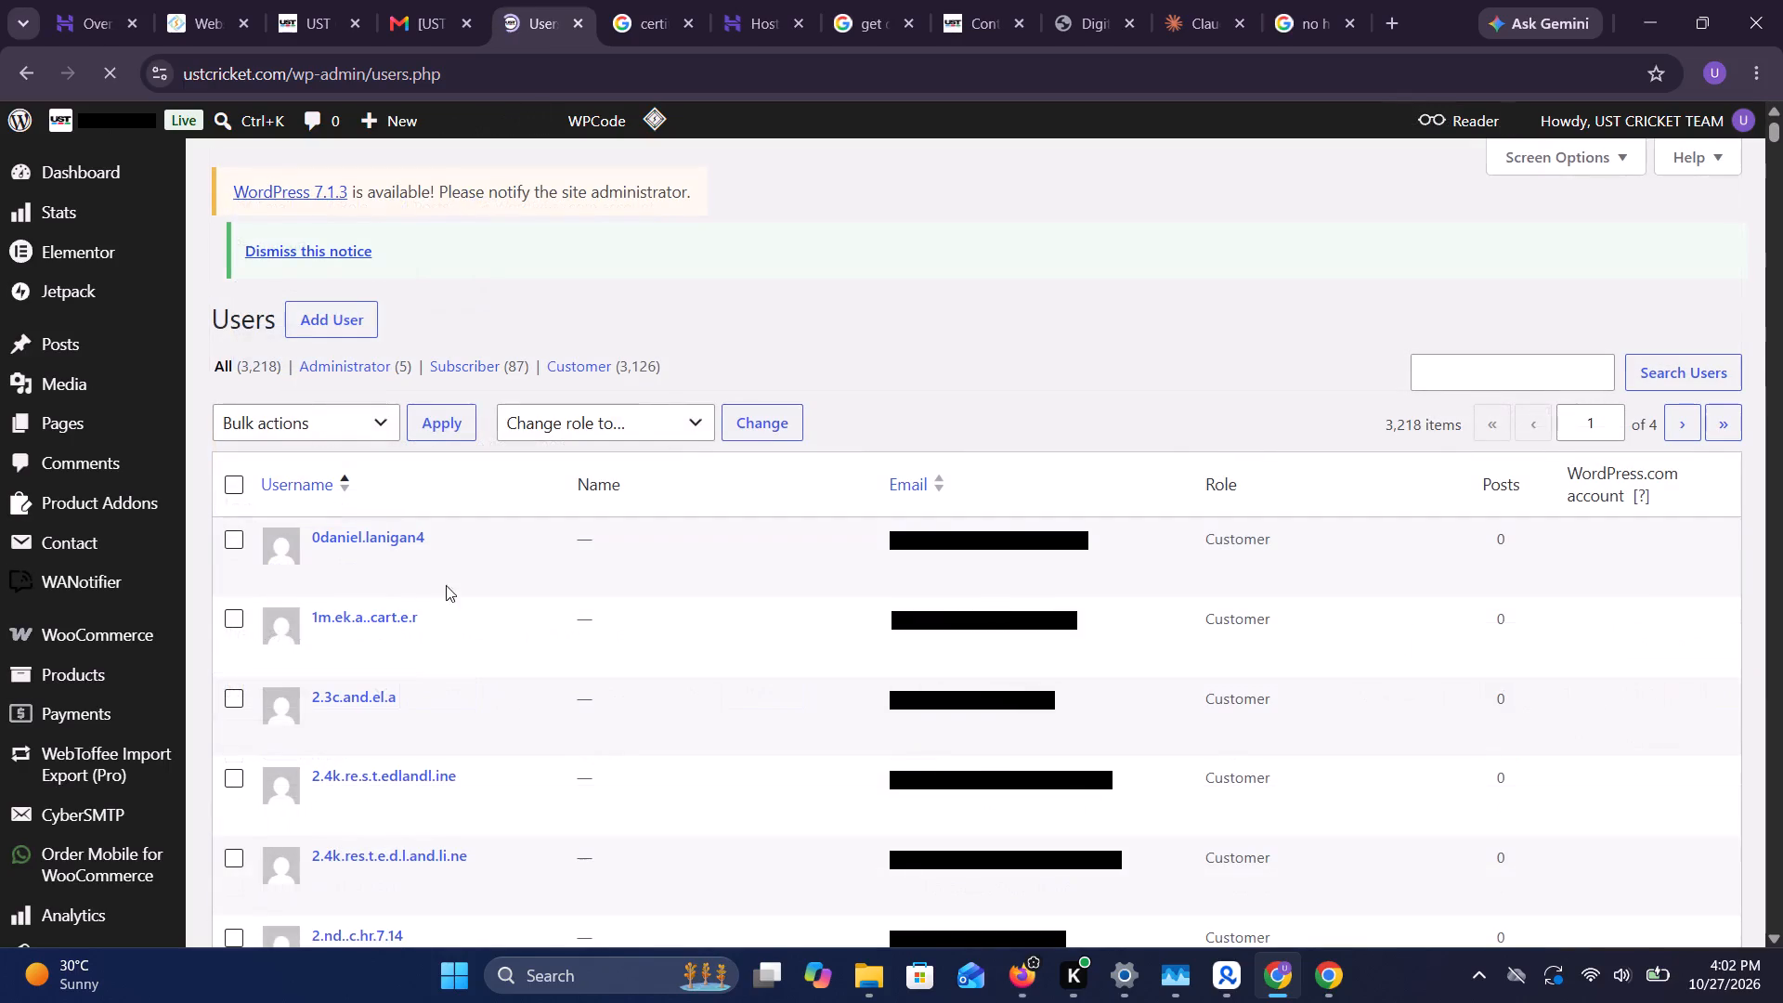
Examine the extended users list for suspicious usernames, e-mail domains and roles.
left_click(555, 363)
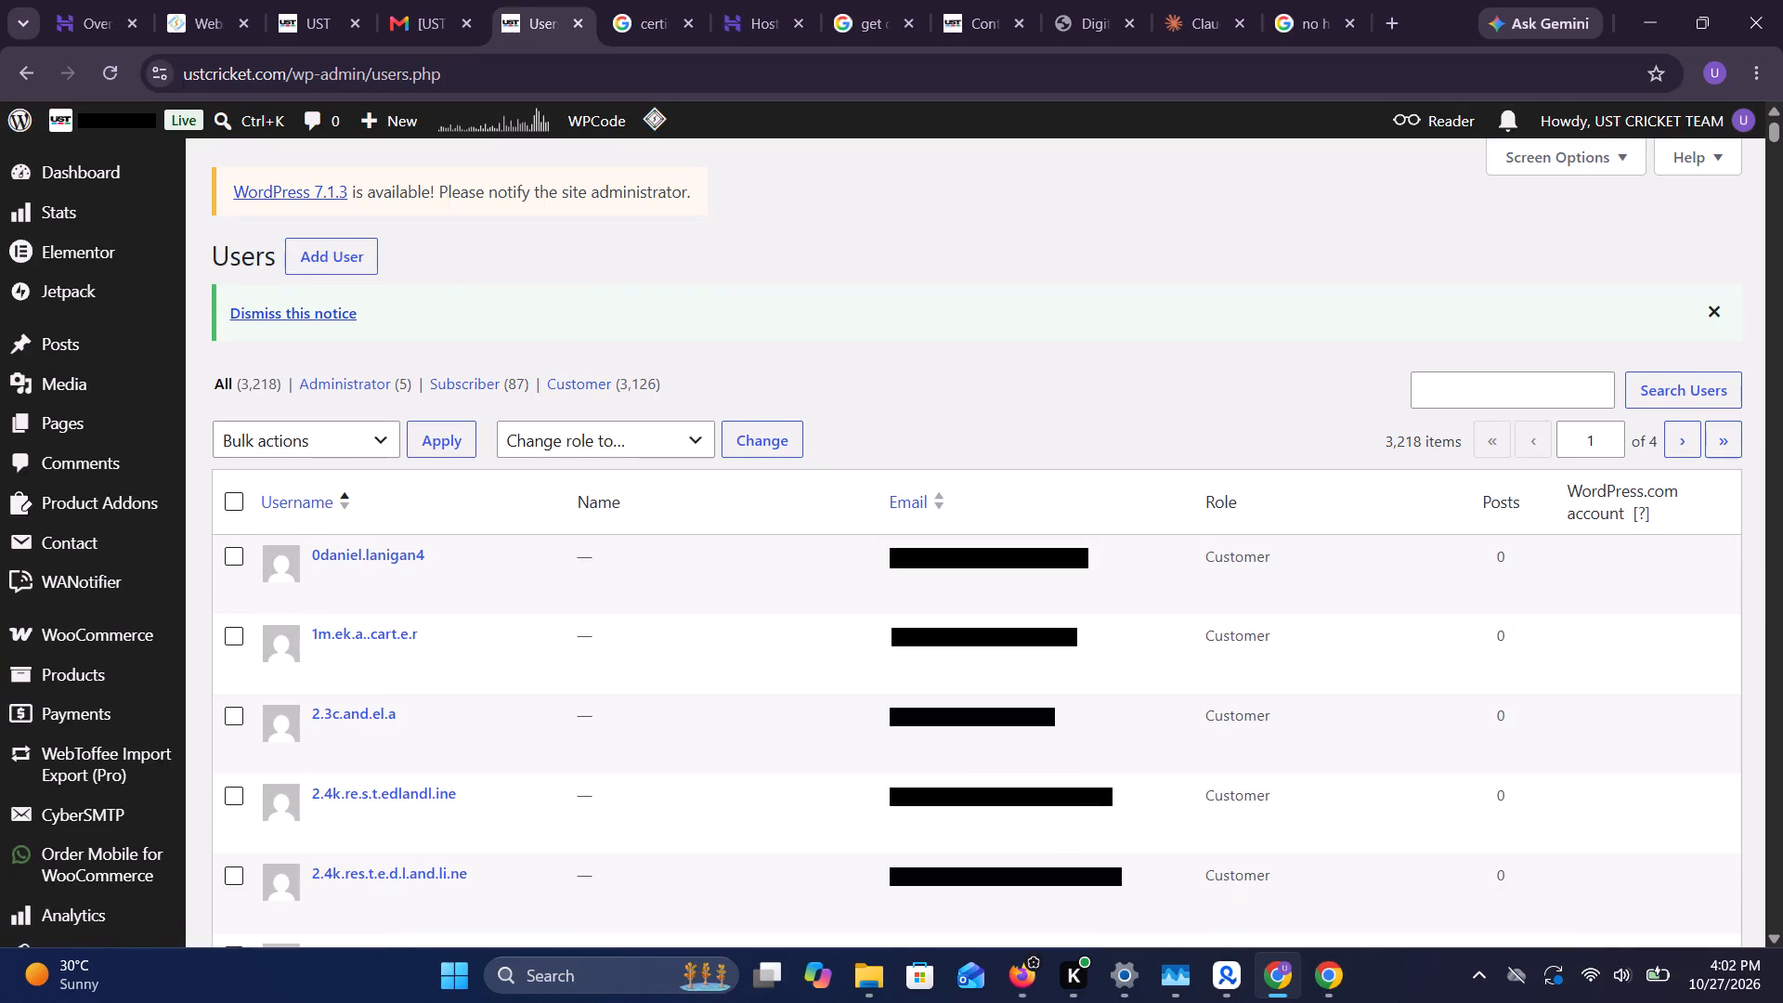
scroll(644, 581, "down", 6)
scroll(644, 583, "up", 1)
scroll(644, 583, "down", 8)
scroll(644, 583, "up", 1)
scroll(644, 583, "down", 5)
scroll(644, 583, "up", 1)
scroll(644, 583, "down", 5)
scroll(644, 583, "up", 1)
scroll(644, 583, "down", 2)
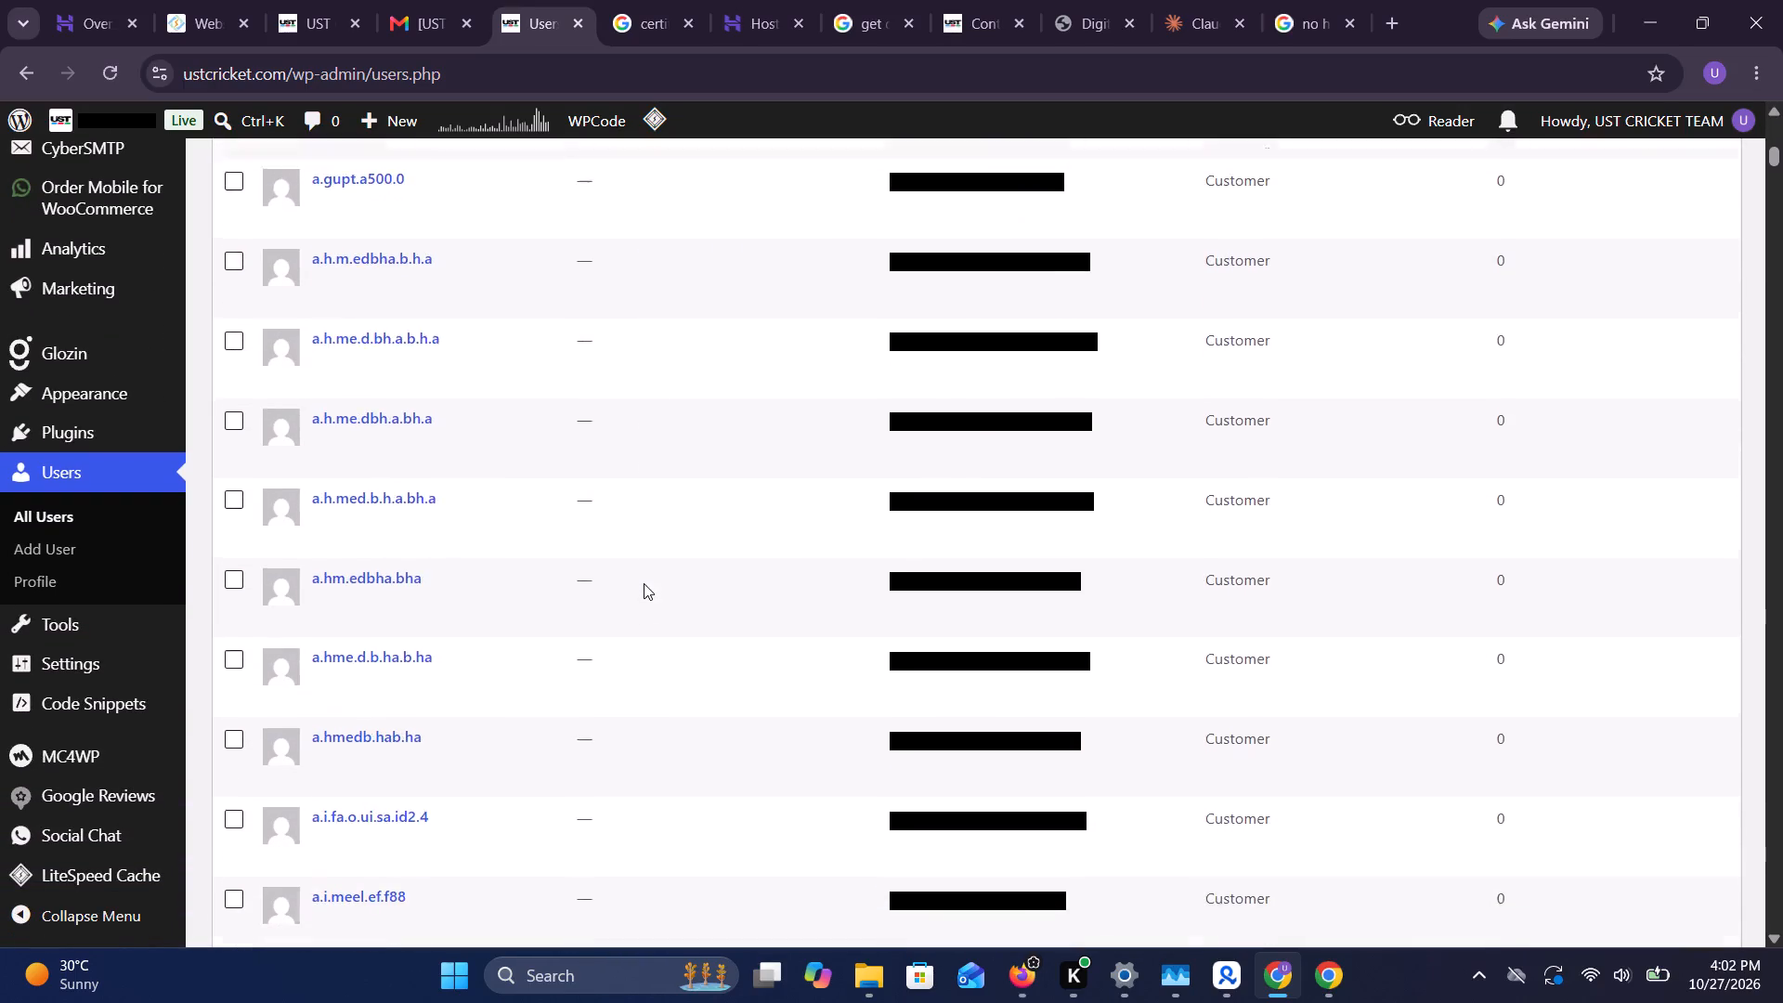
scroll(644, 583, "down", 20)
scroll(644, 583, "down", 3)
scroll(978, 645, "down", 2)
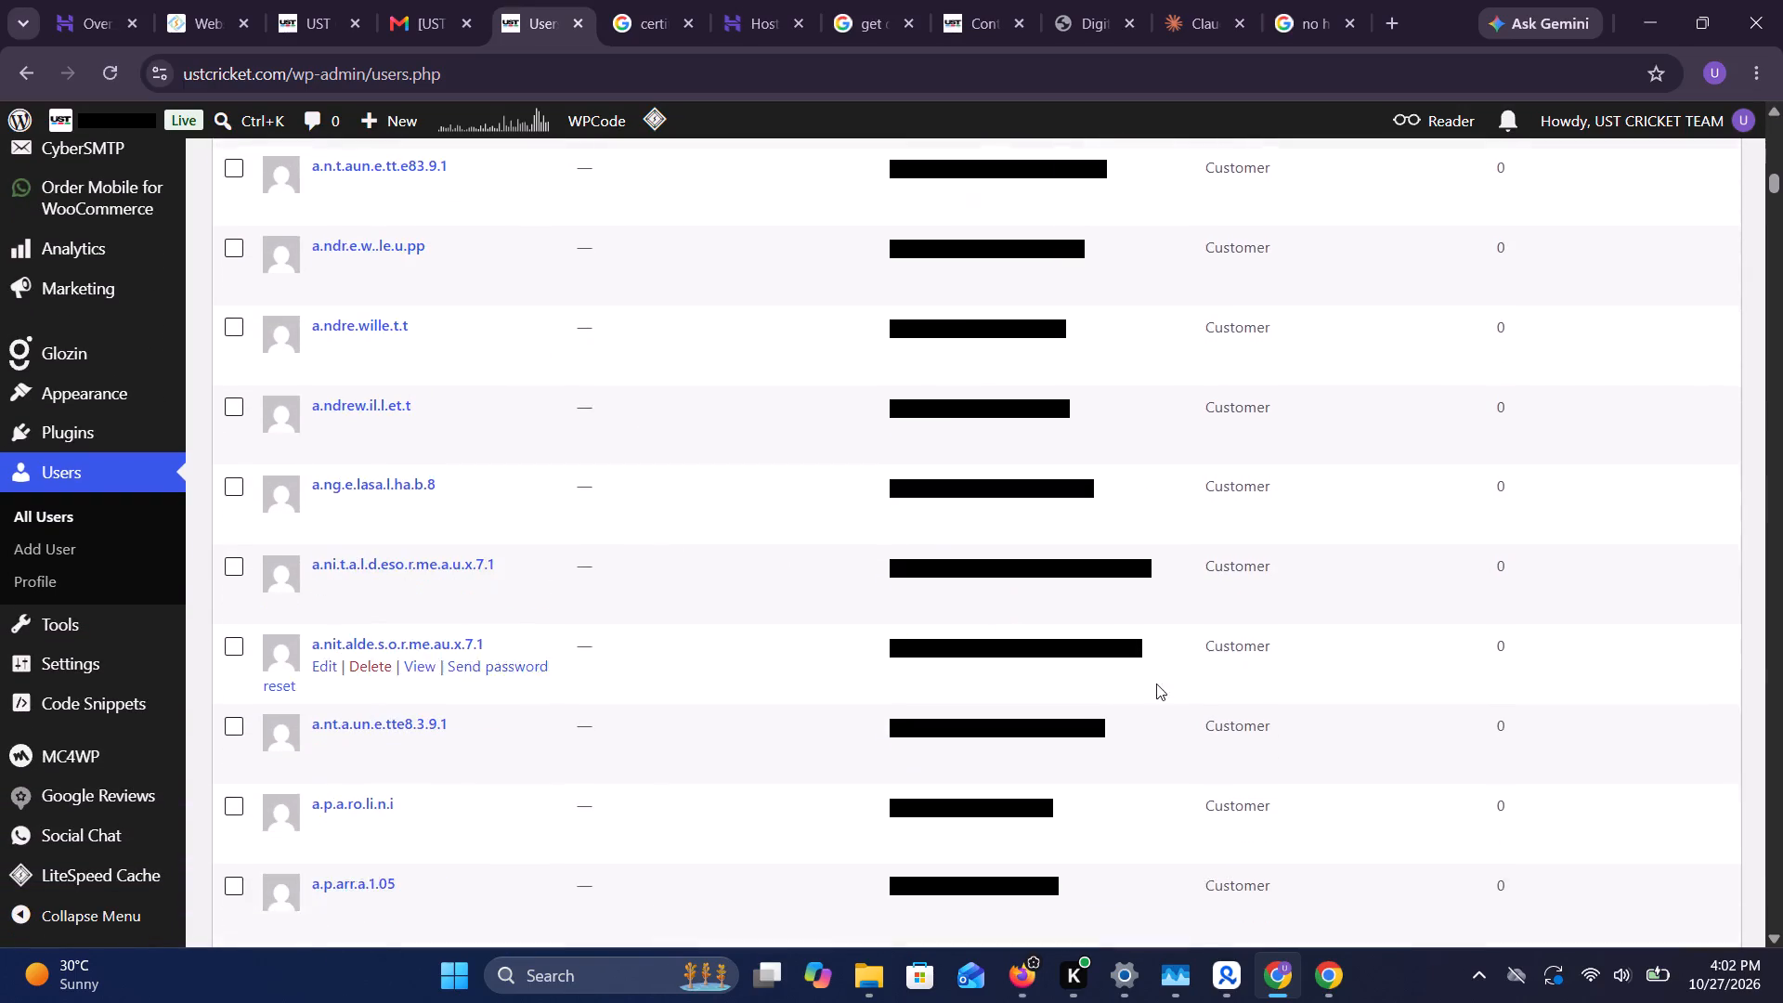
scroll(1156, 684, "down", 1)
scroll(1519, 637, "down", 2)
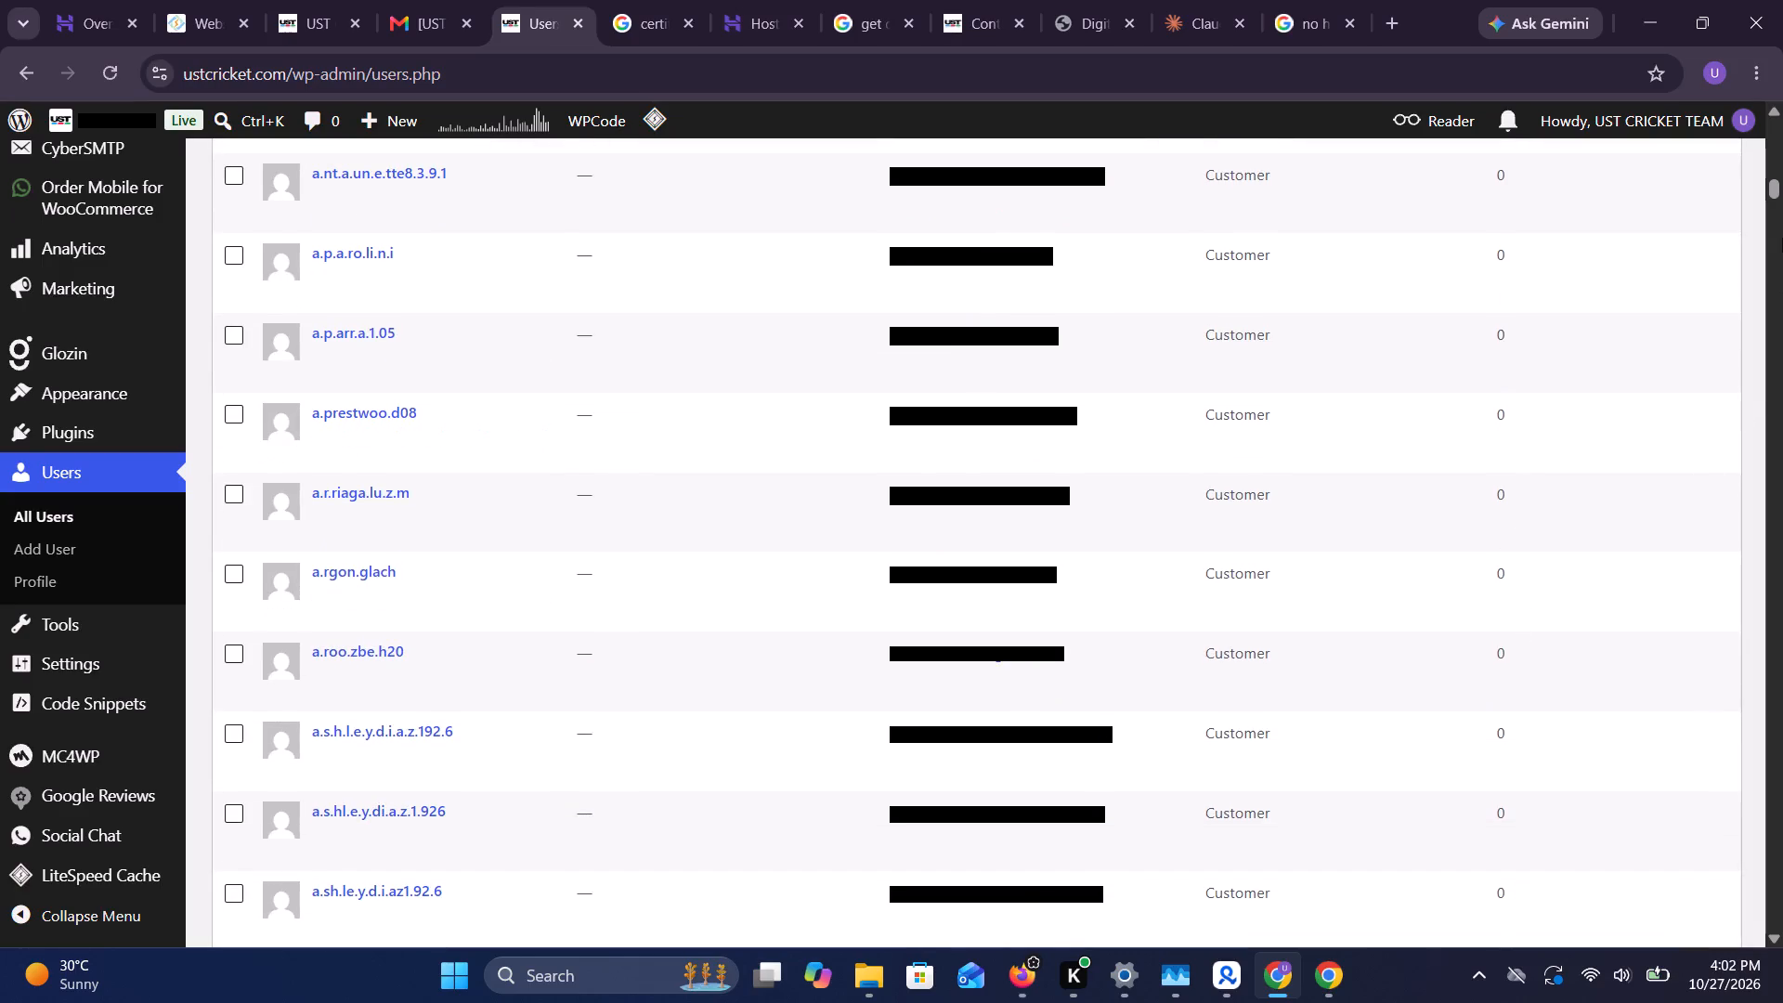
left_click_drag(1775, 189, 1742, 823)
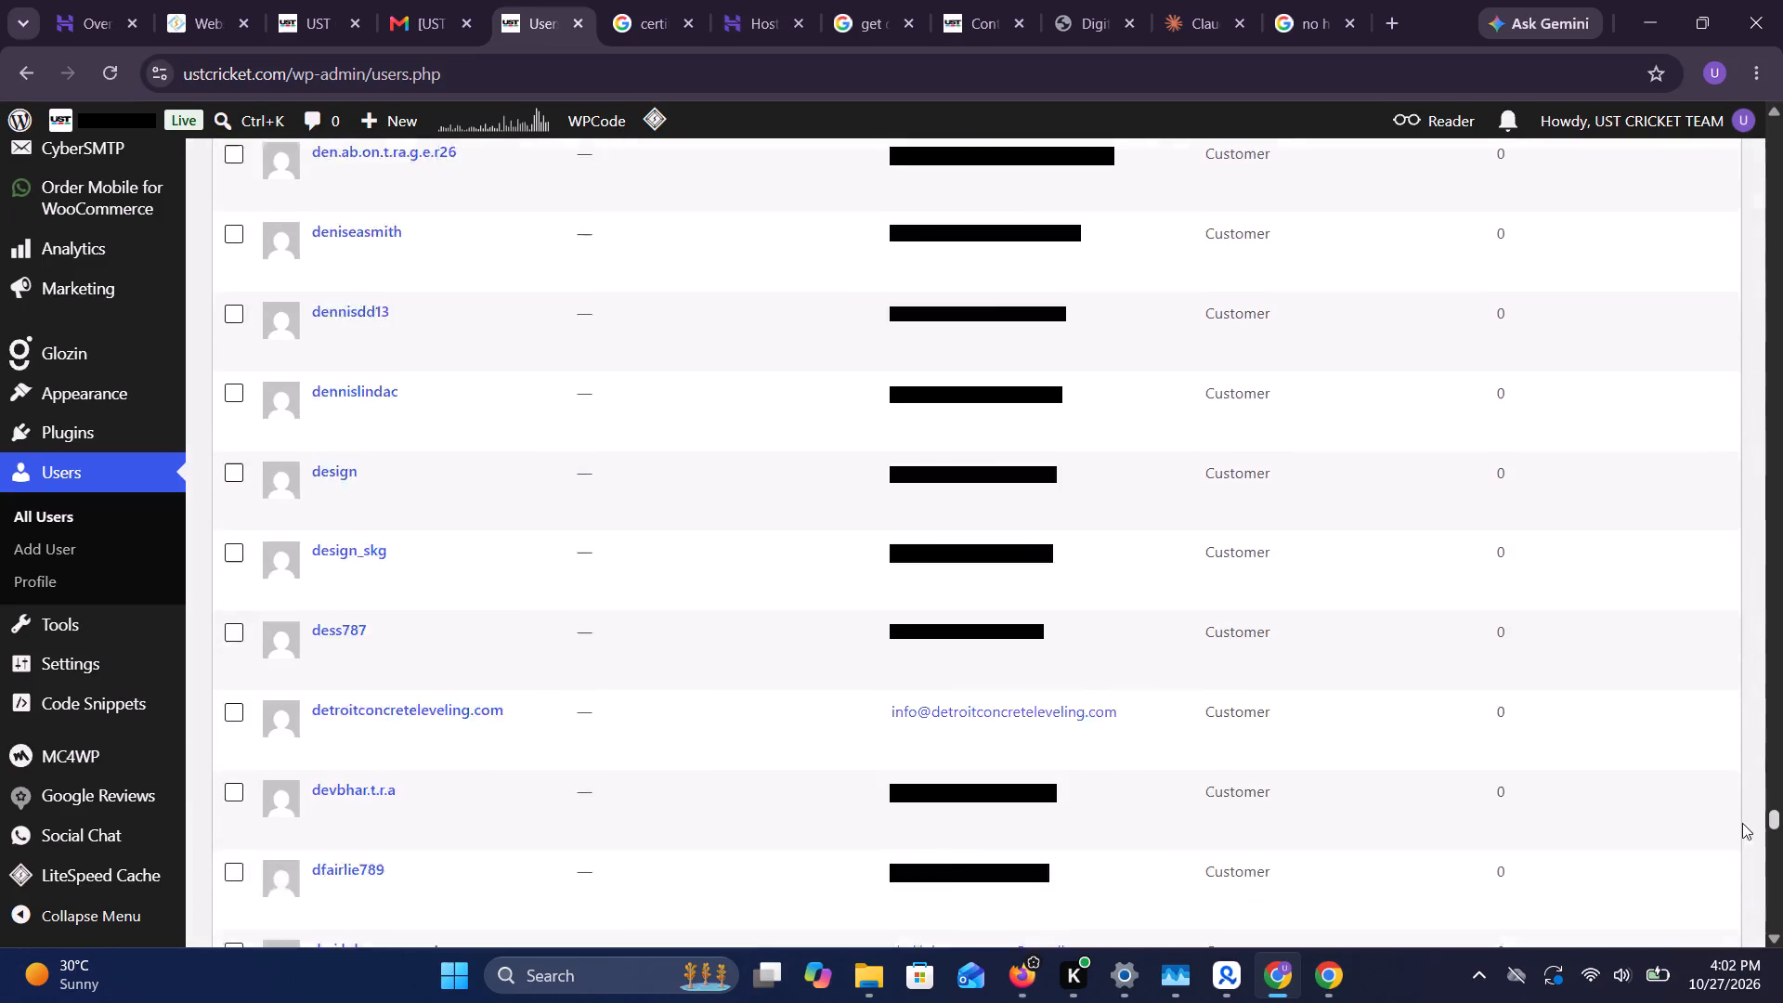
left_click_drag(1742, 823, 1751, 793)
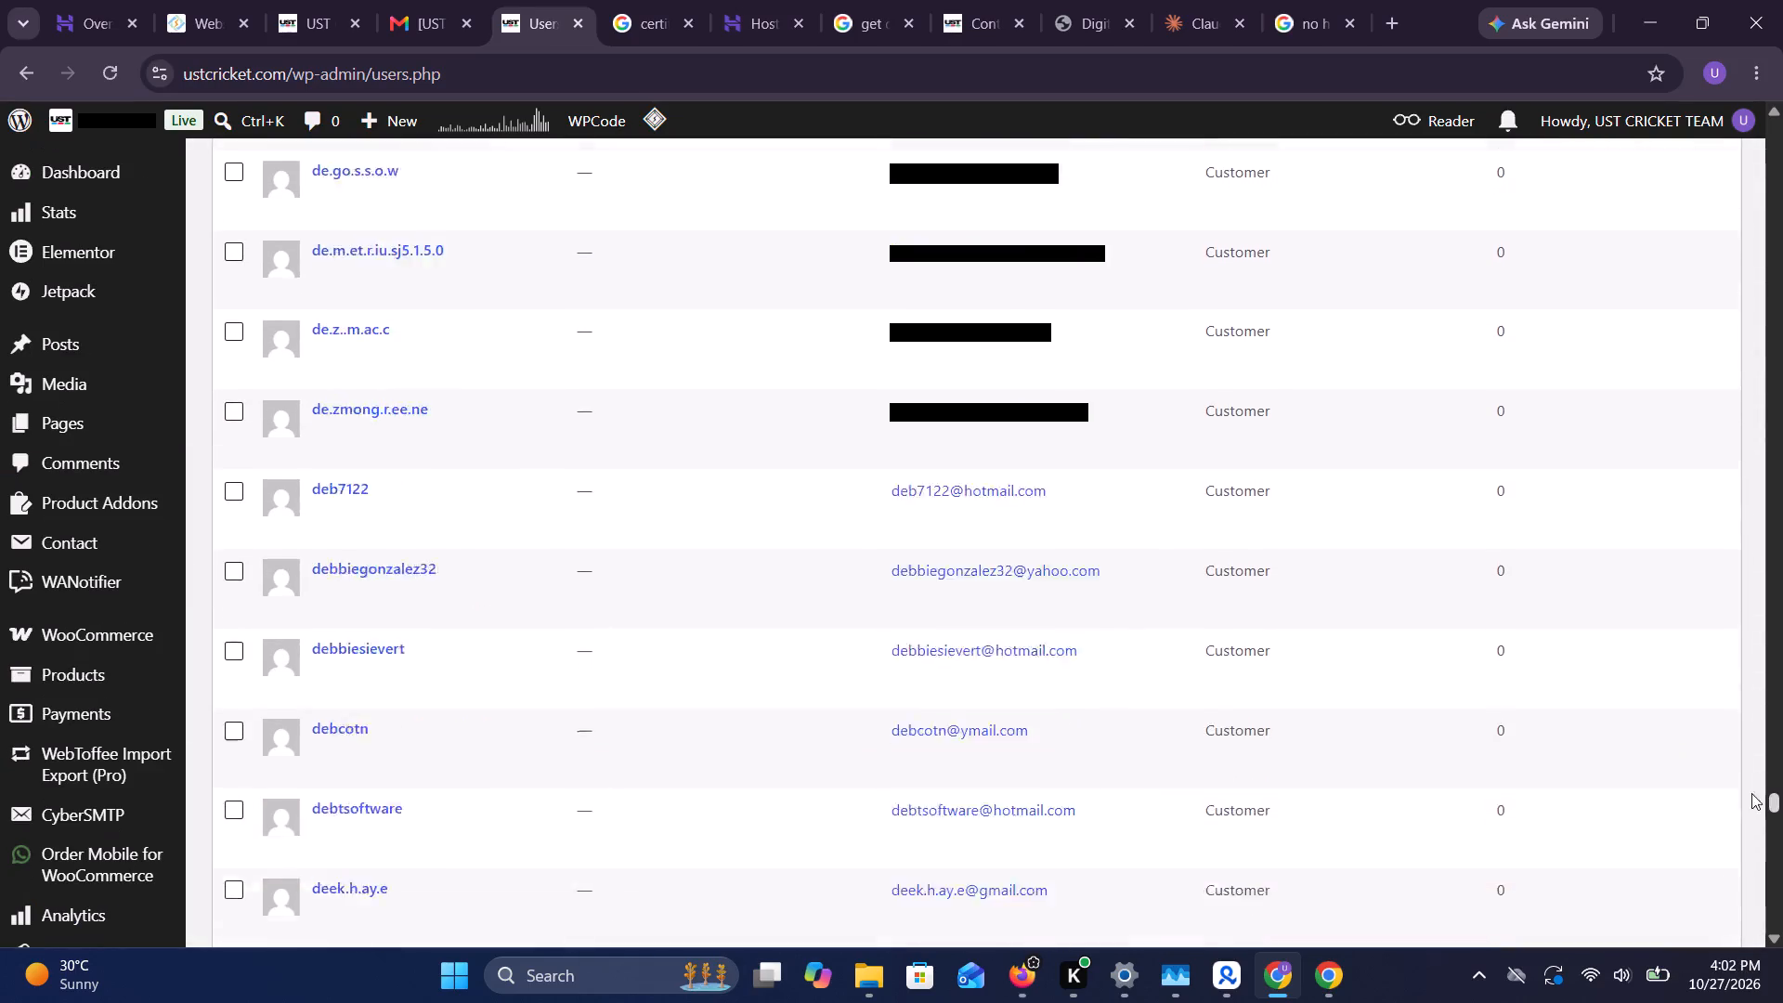
left_click_drag(1751, 793, 1775, 656)
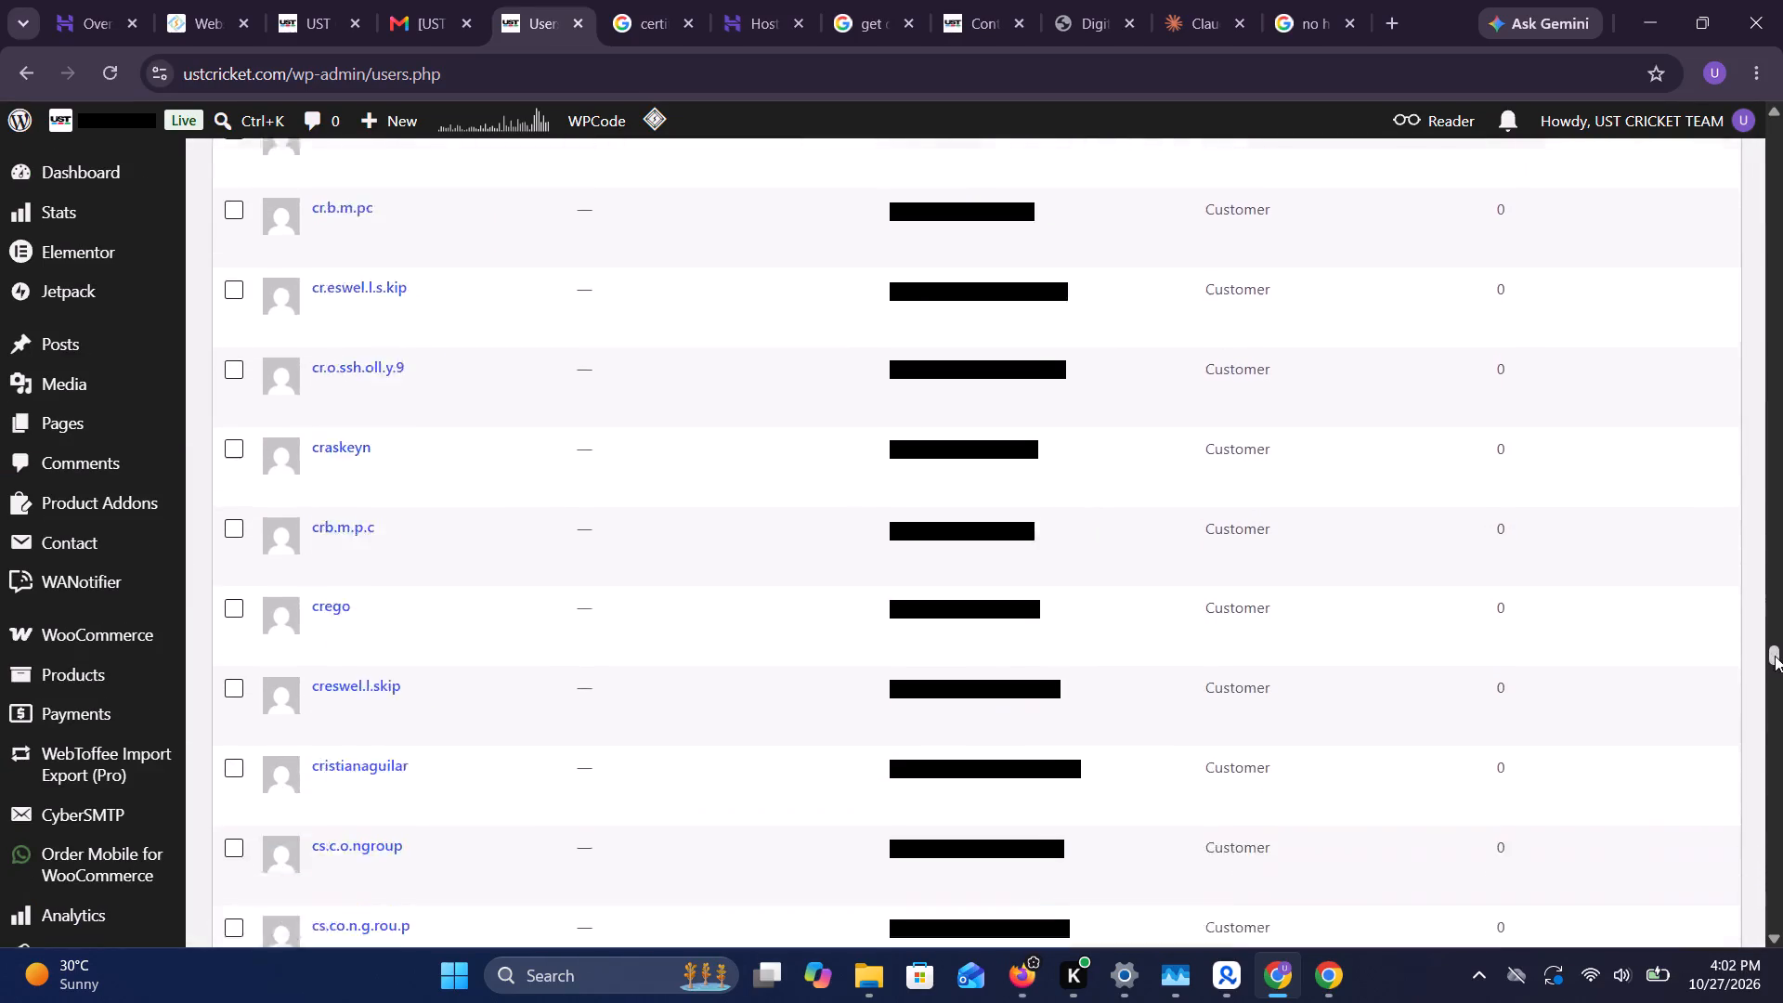
left_click_drag(1775, 656, 1780, 639)
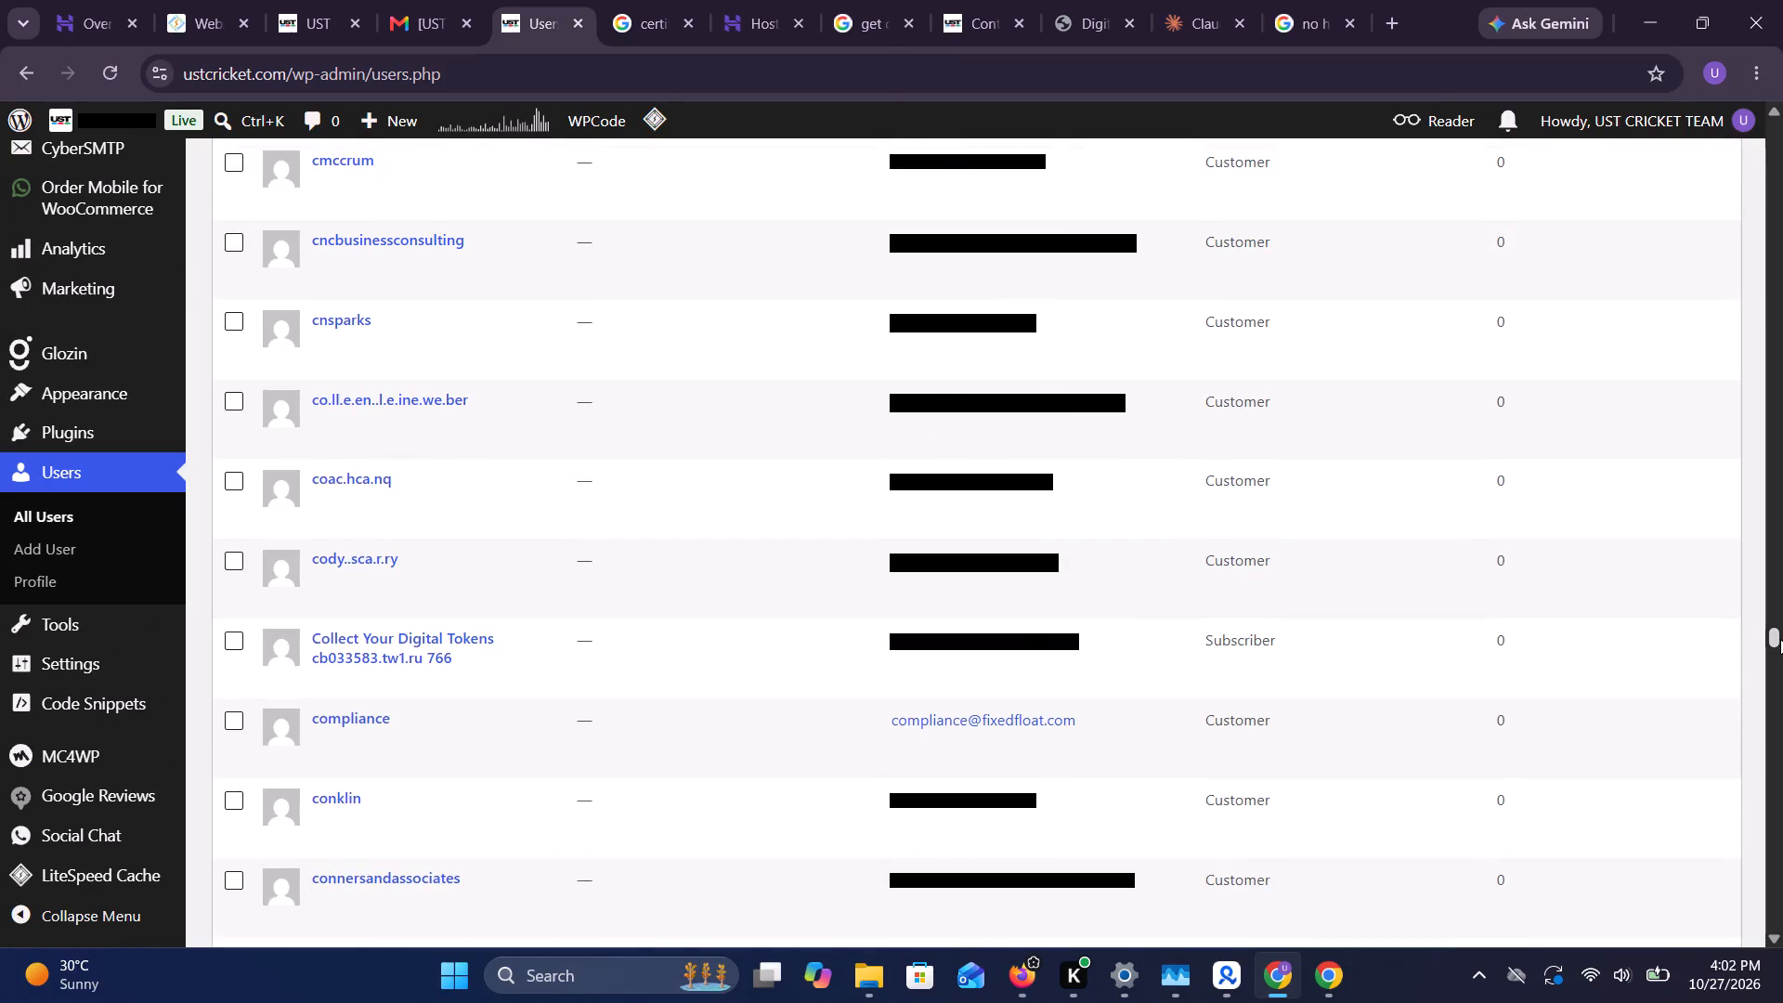
left_click_drag(1780, 639, 1776, 639)
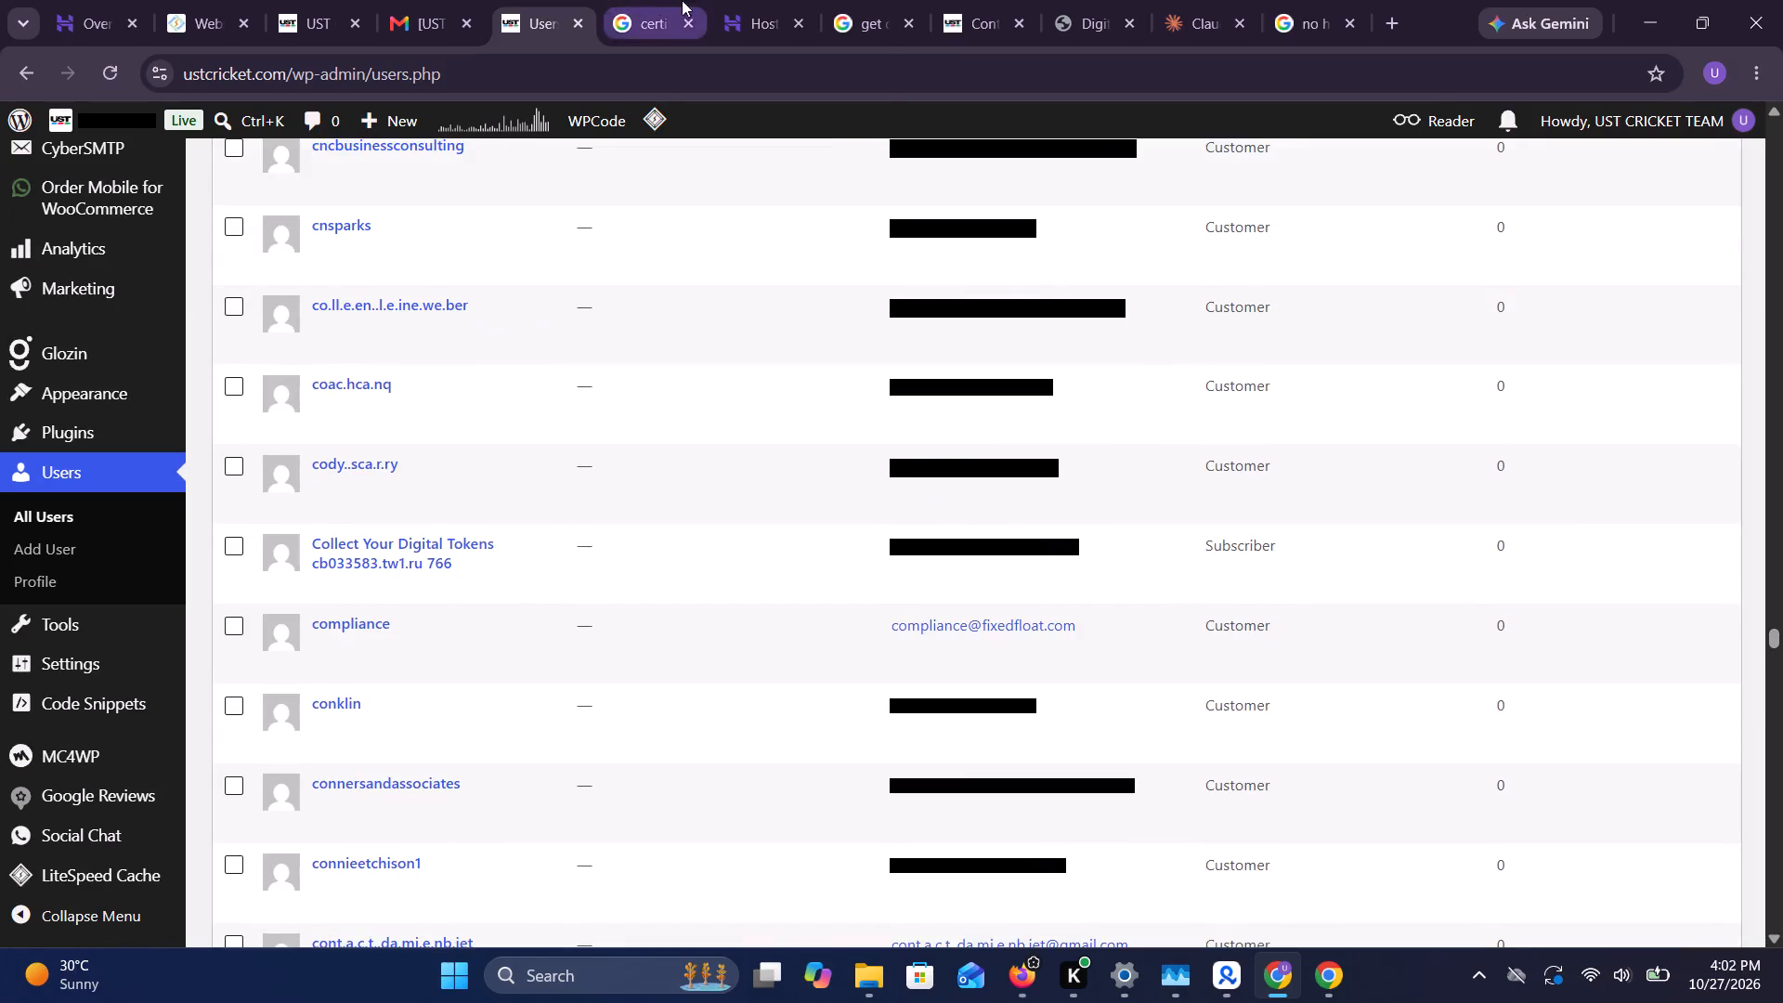
Visit fixedfloat.com in the tab holding the certificate search to check the domain of the "compliance" user.
left_click(682, 0)
left_click(686, 54)
type("fixeddl")
key("BackSpace")
key("BackSpace")
type("flow")
key("BackSpace")
type("at.com")
key("Return")
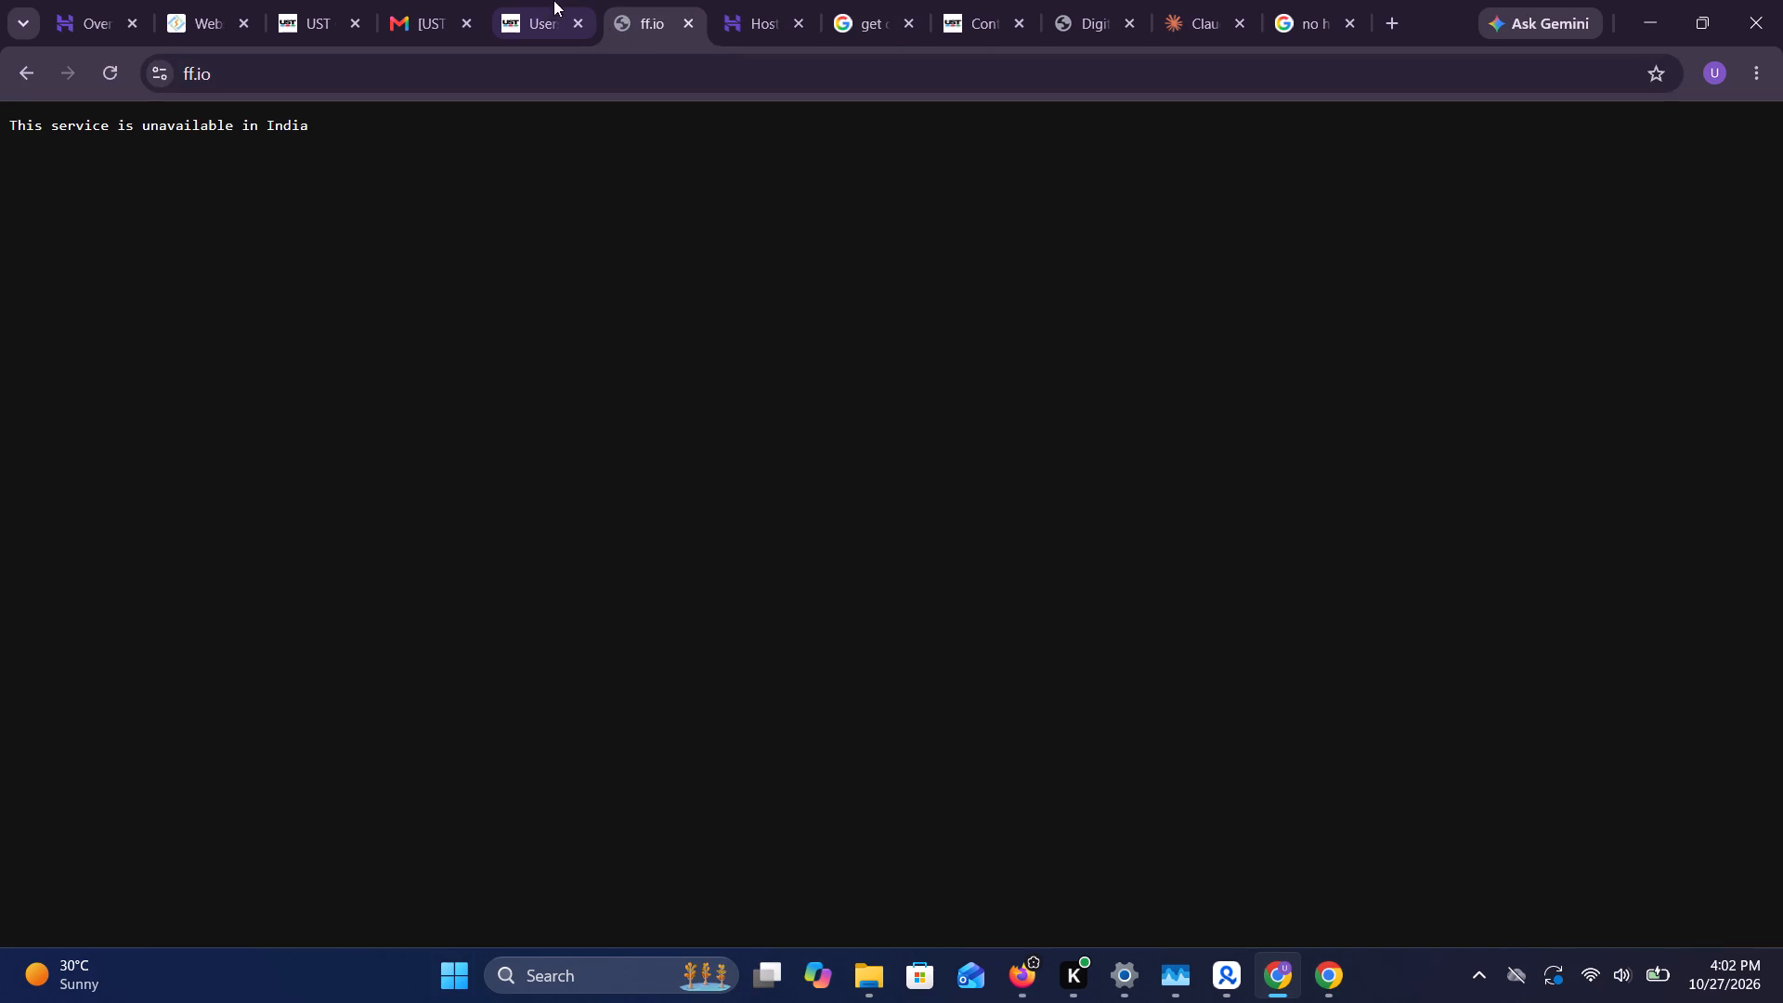
Return to the WordPress users list and examine the accounts listed before the "compliance" user.
left_click(542, 0)
scroll(636, 372, "down", 1)
scroll(636, 372, "up", 20)
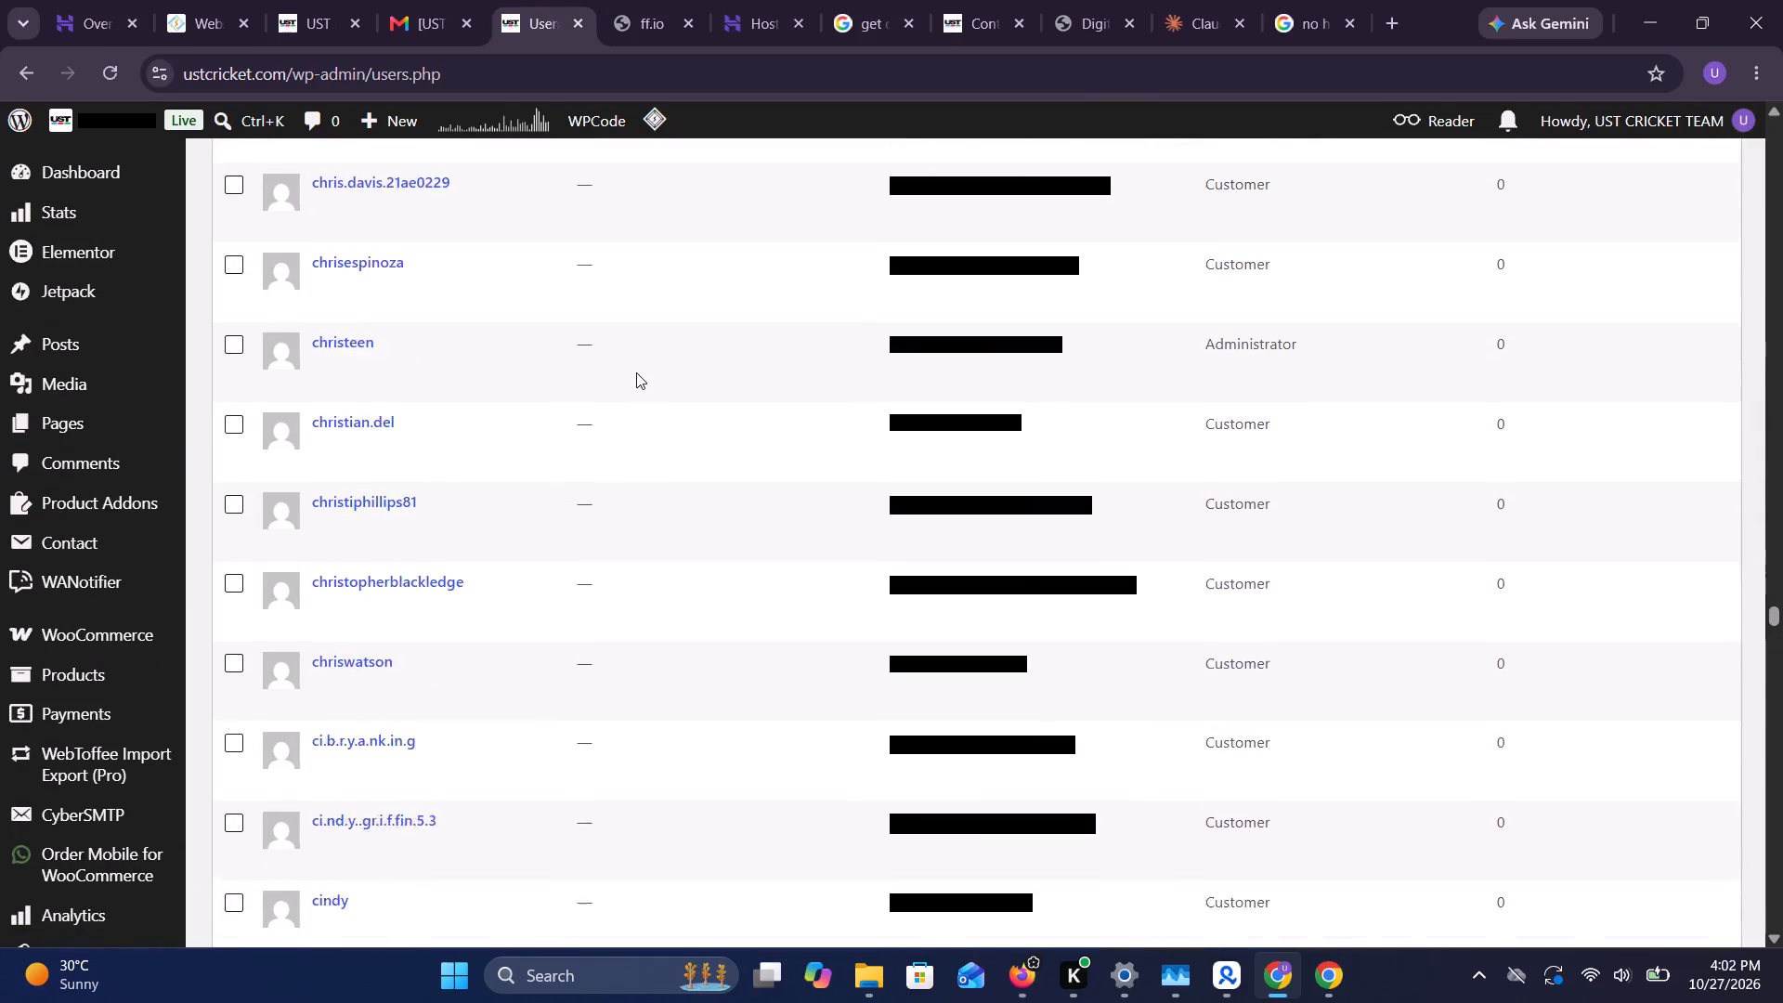
scroll(636, 372, "up", 6)
scroll(636, 372, "down", 1)
scroll(636, 372, "up", 3)
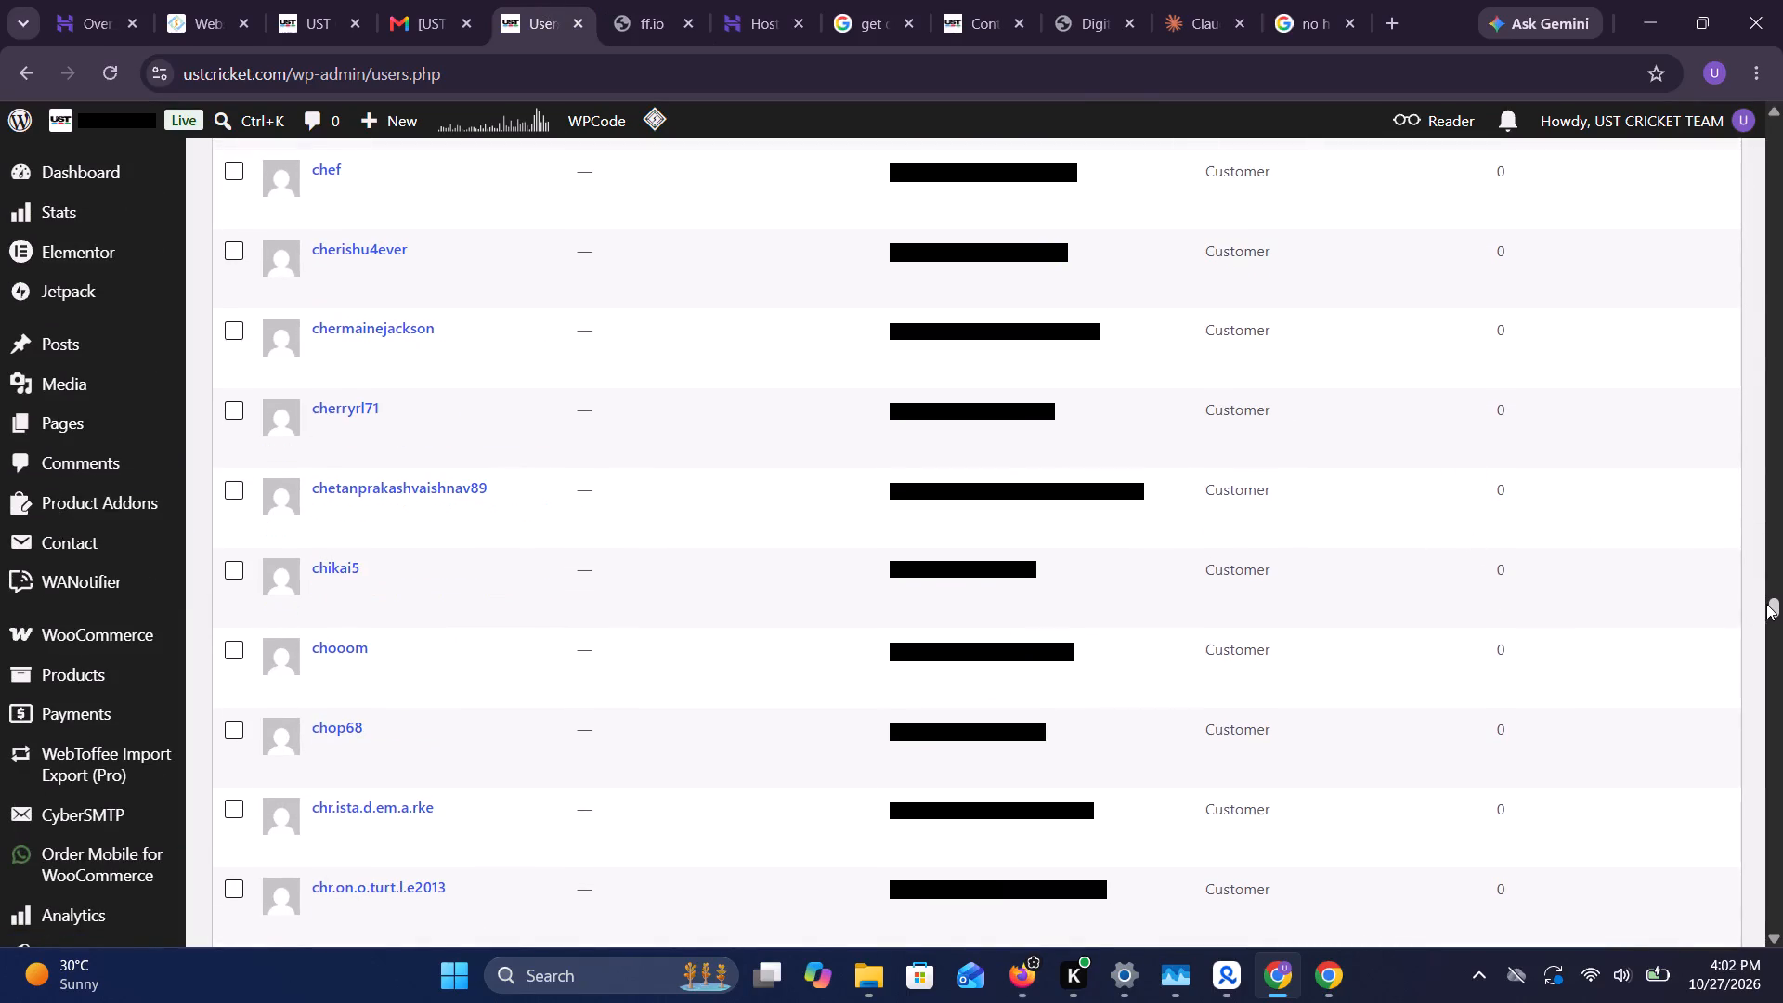
Filter the users list to the Administrator role and review the accounts shown.
left_click_drag(1767, 604, 1782, 104)
left_click(342, 397)
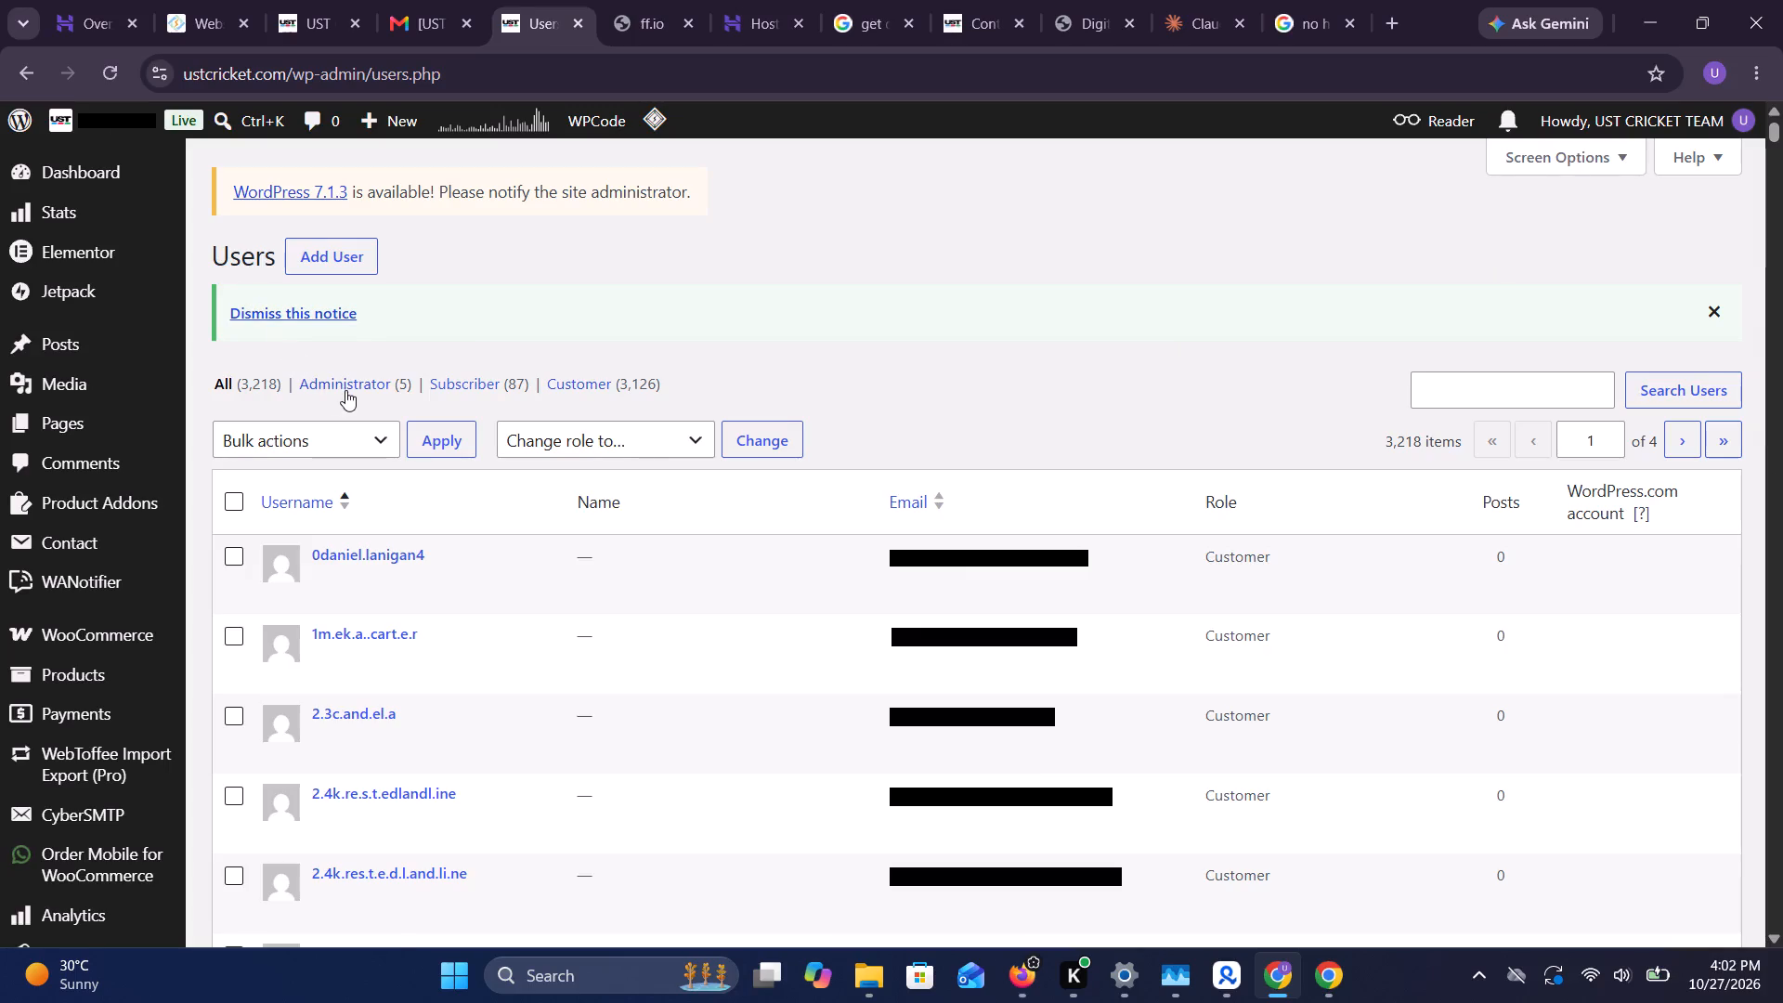
left_click(345, 389)
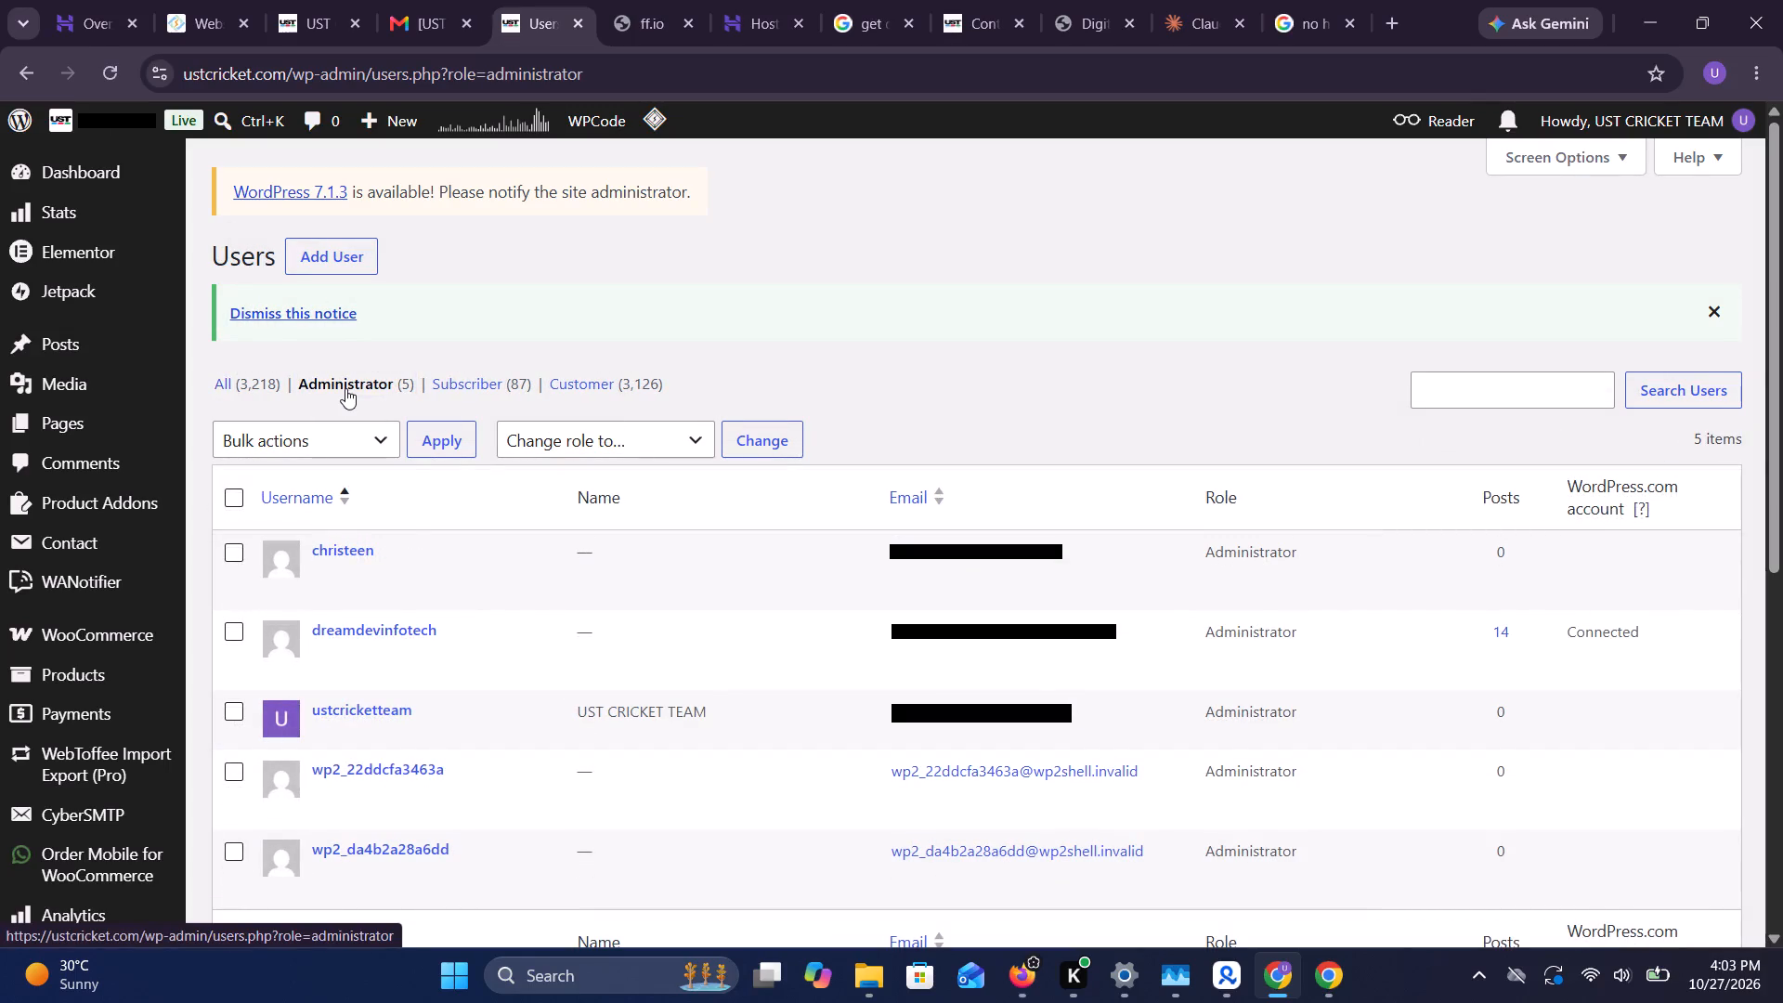
scroll(414, 400, "down", 2)
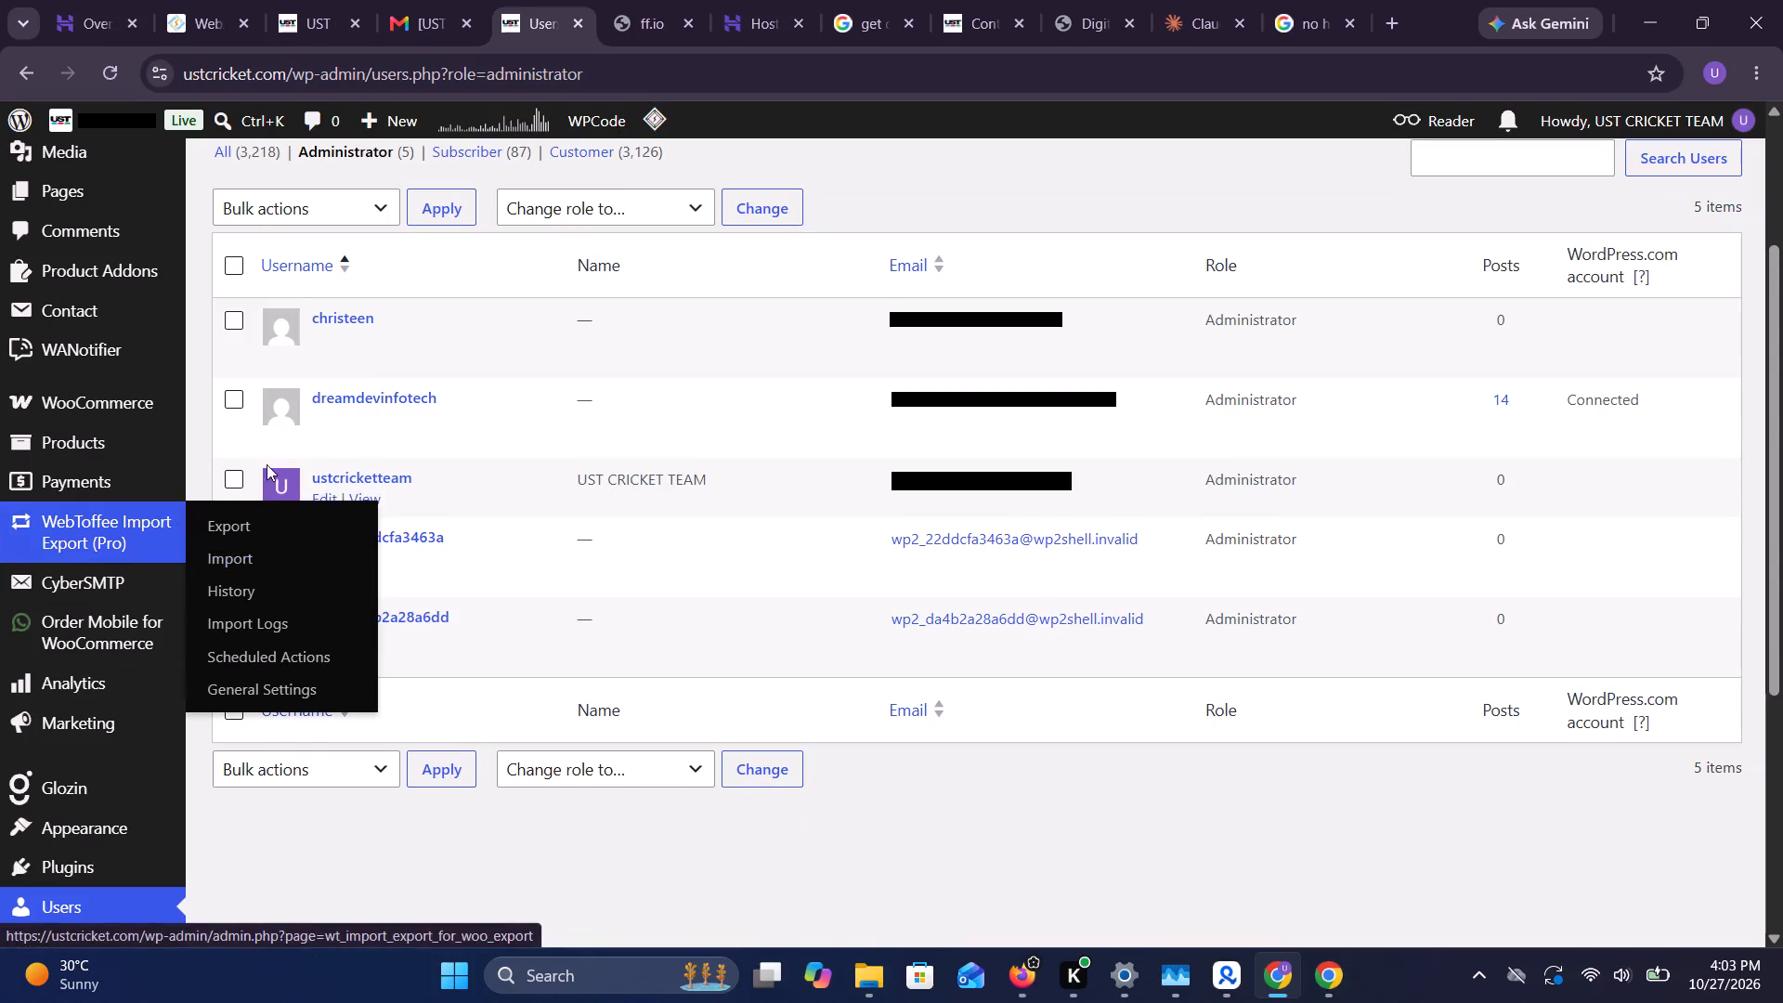
left_click_drag(200, 535, 1079, 657)
left_click(1382, 650)
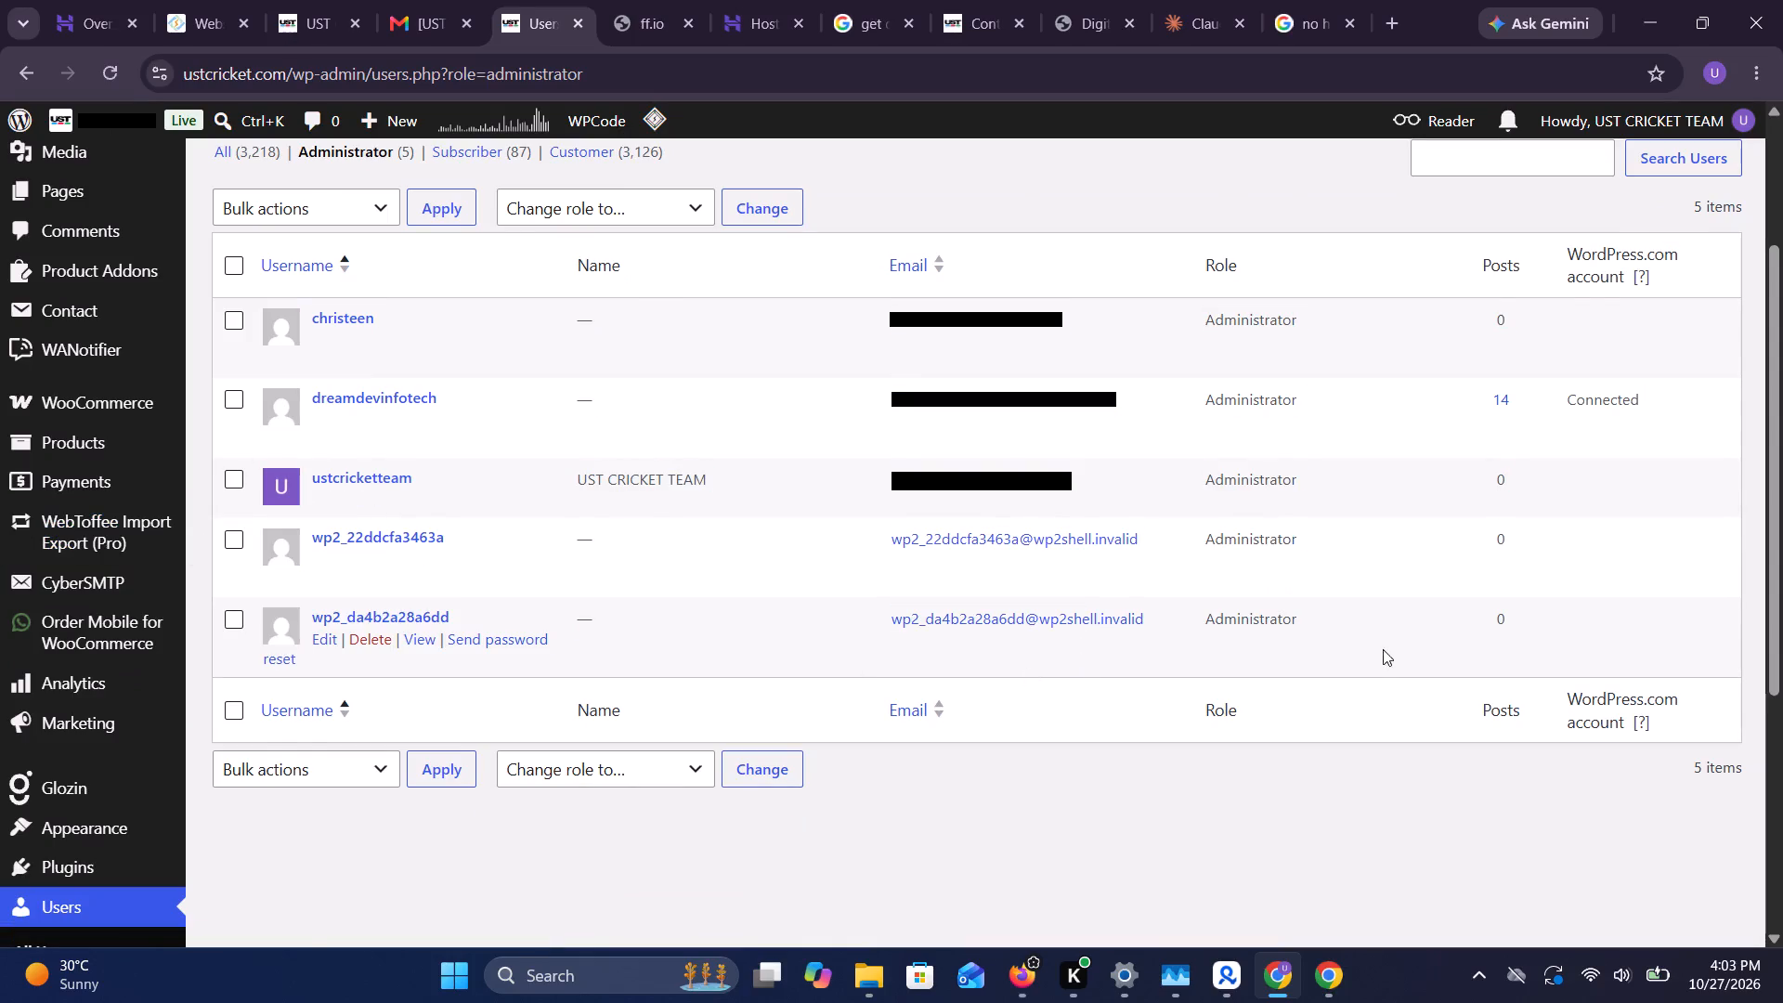
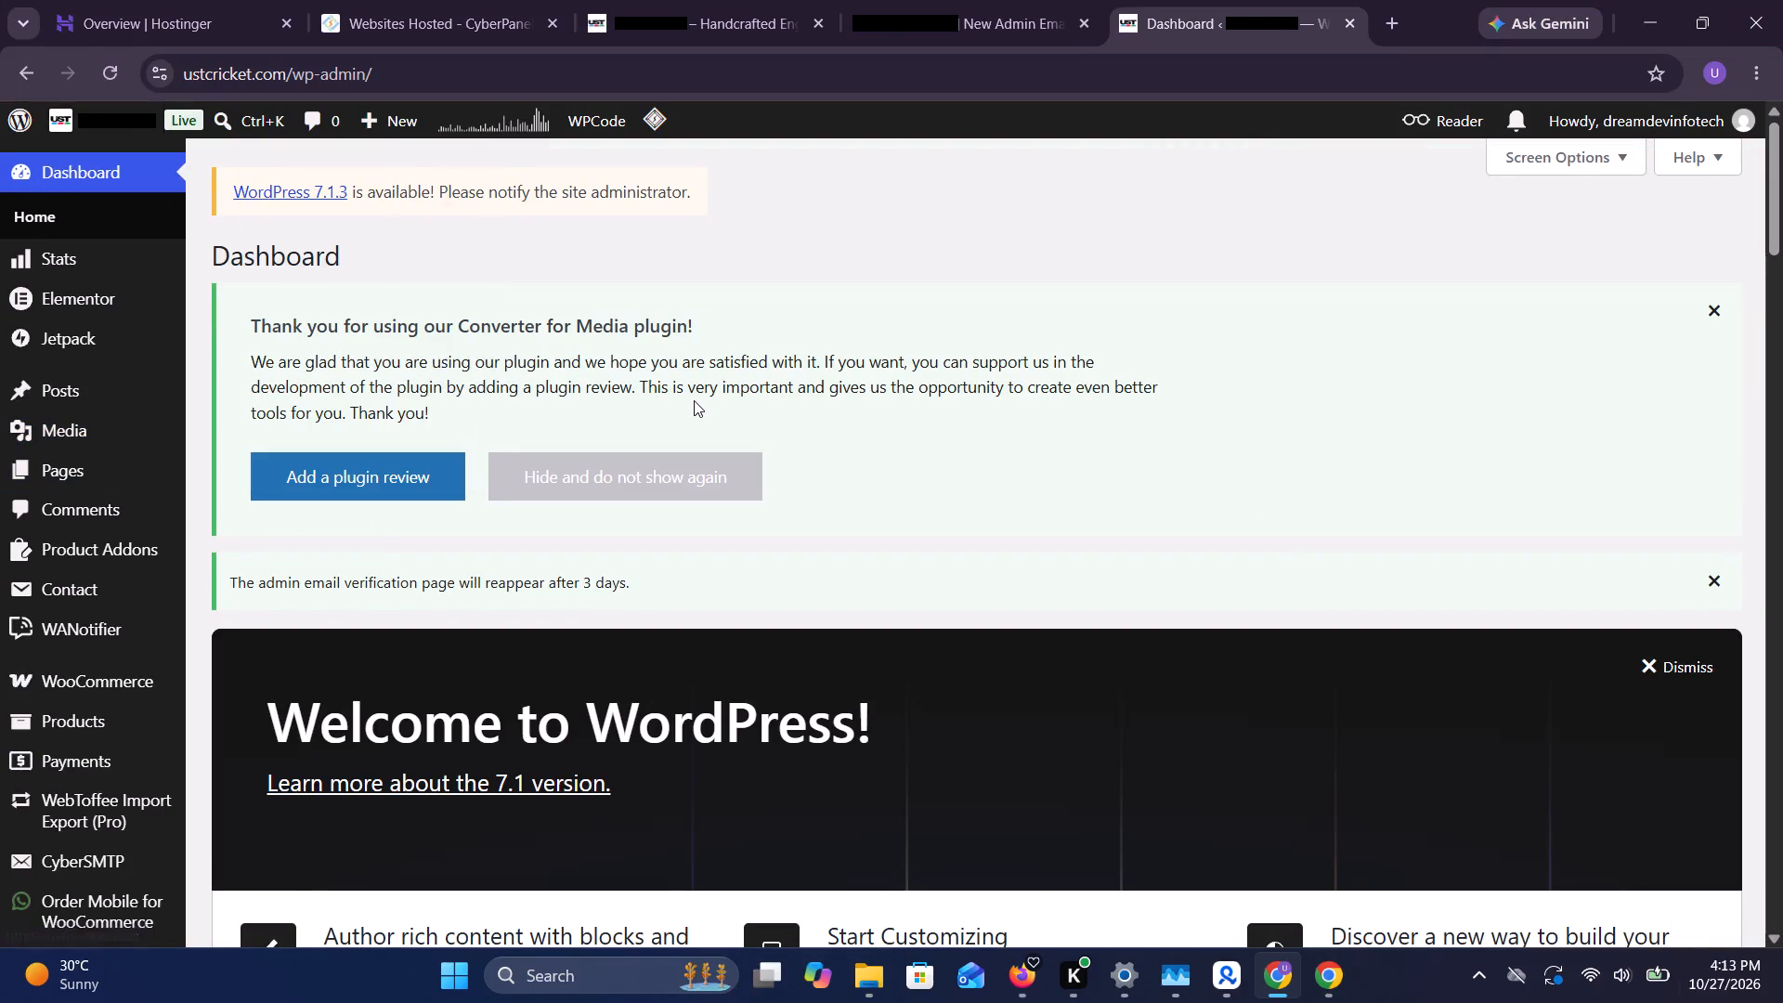
Open the installed plugins list in the ustcricket.com WordPress admin.
scroll(170, 392, "down", 3)
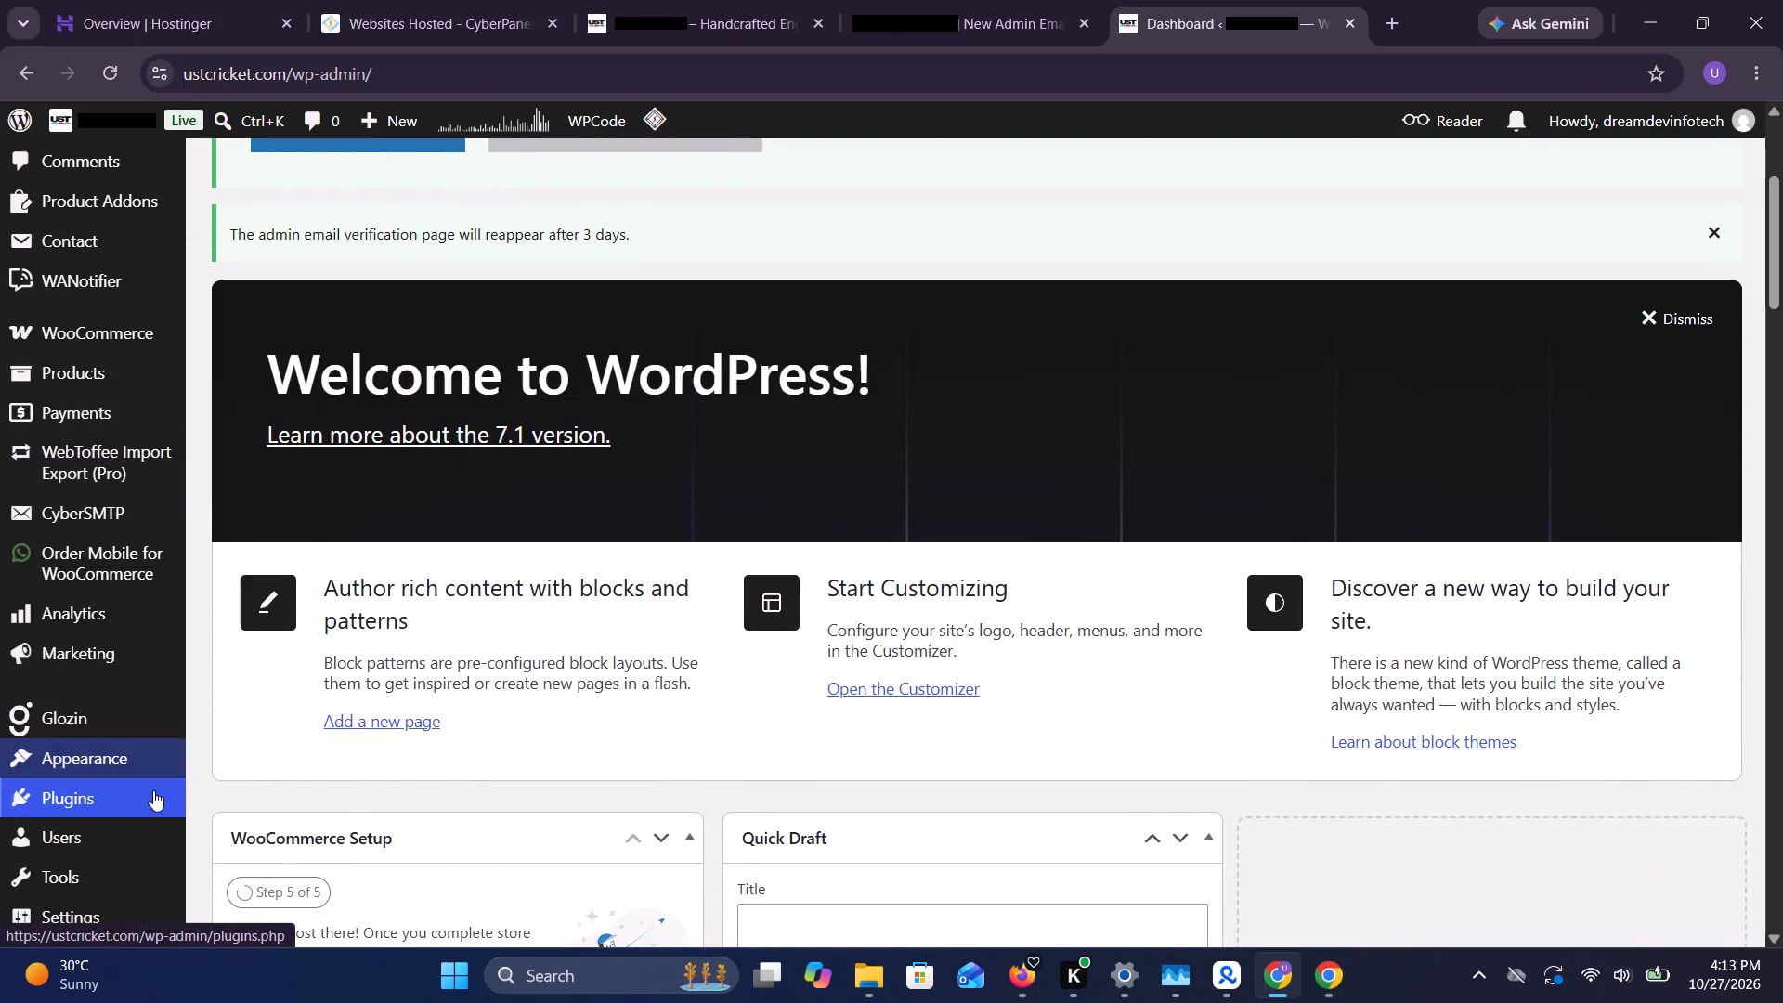
left_click(178, 793)
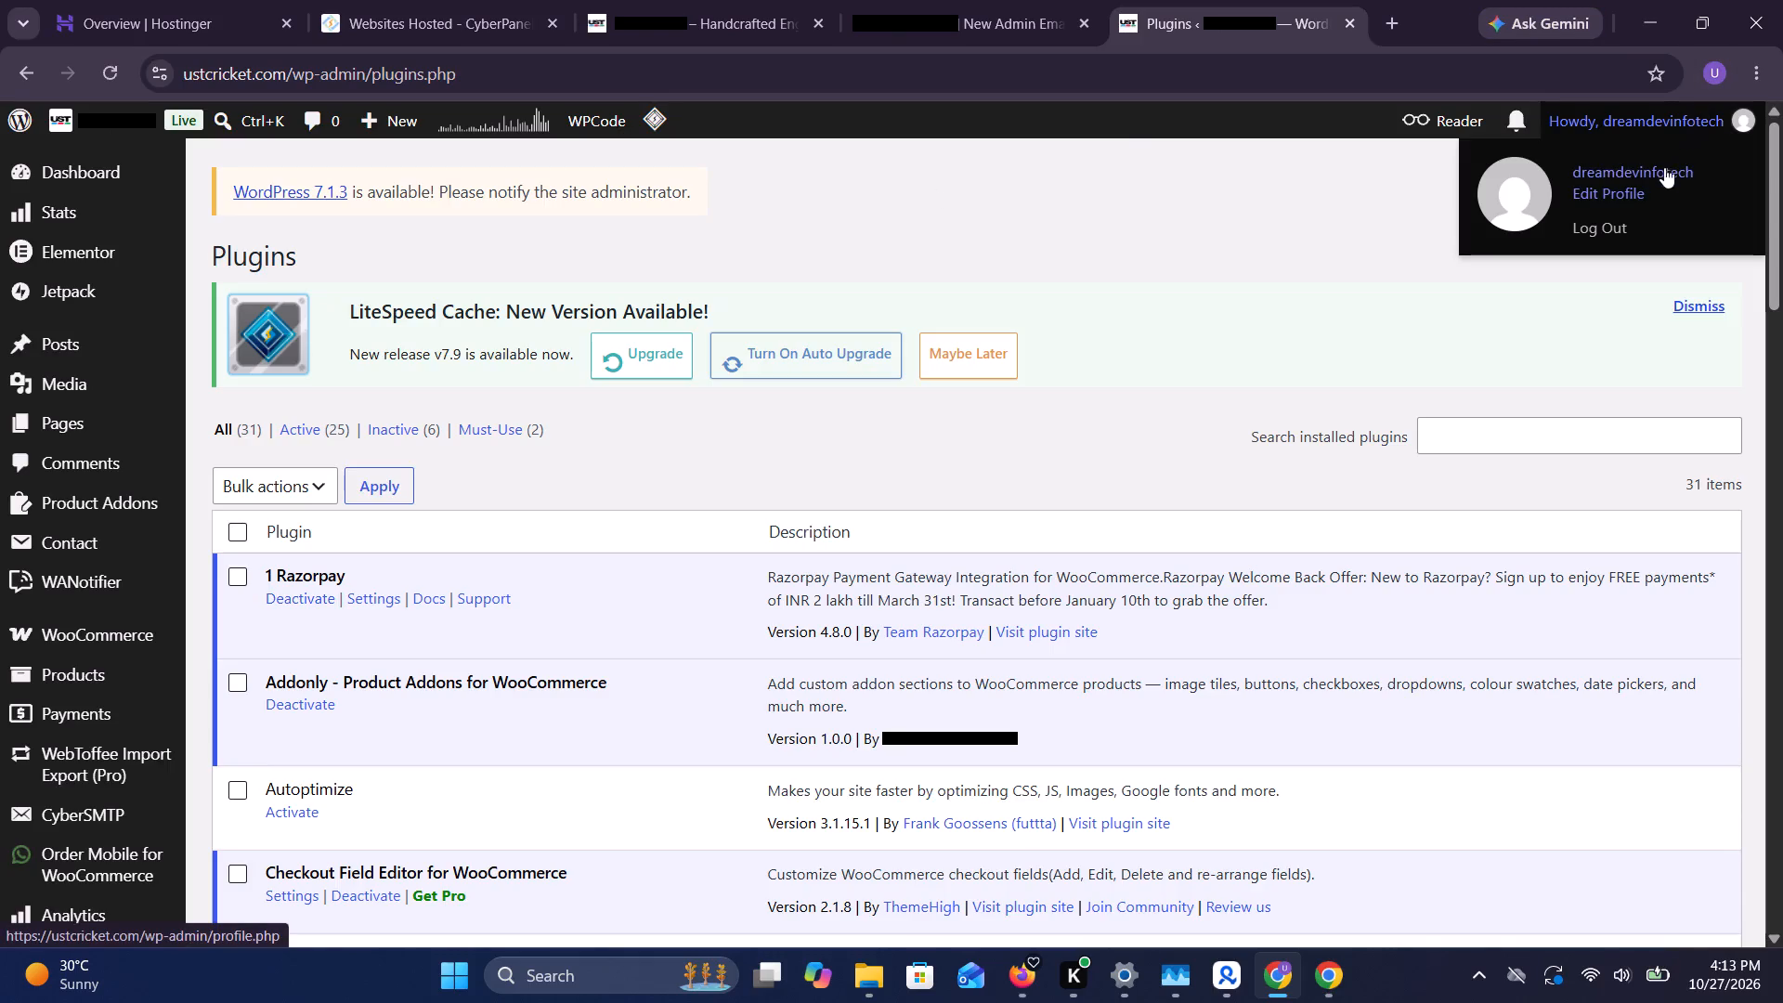
Switch to Hostinger, go to the VPS's Snapshots & Backups page, and start creating a new snapshot.
scroll(85, 570, "down", 1)
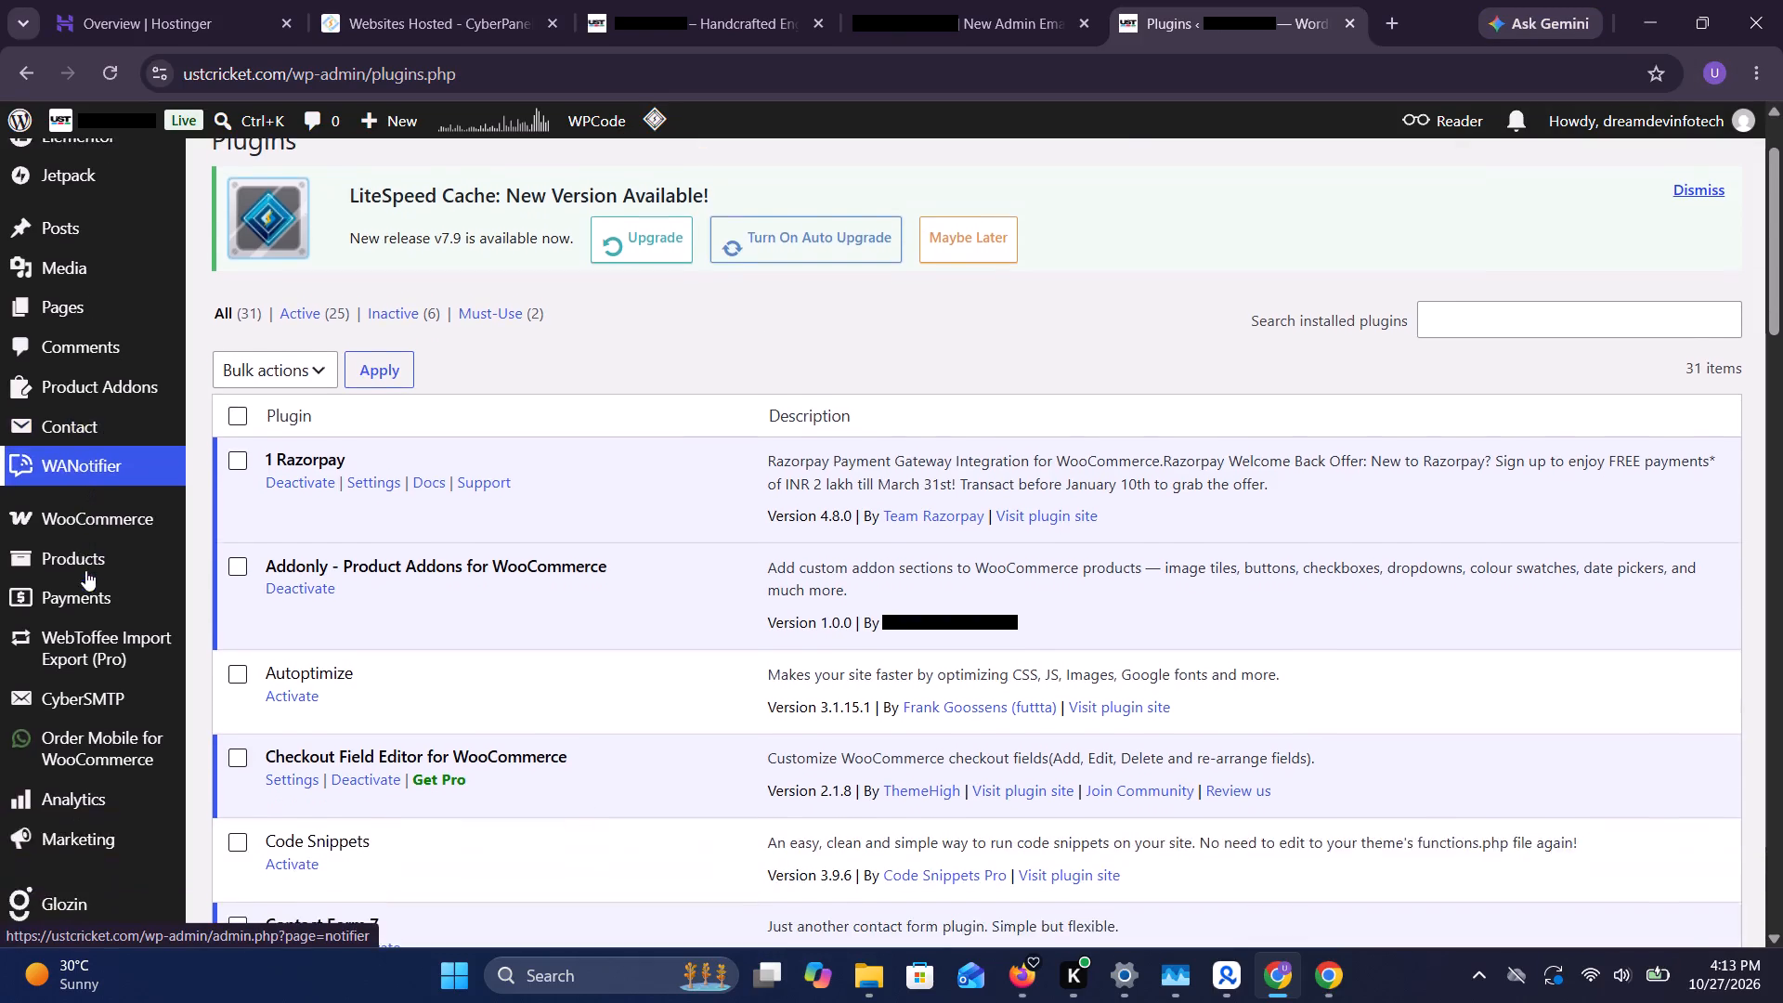
scroll(85, 570, "down", 3)
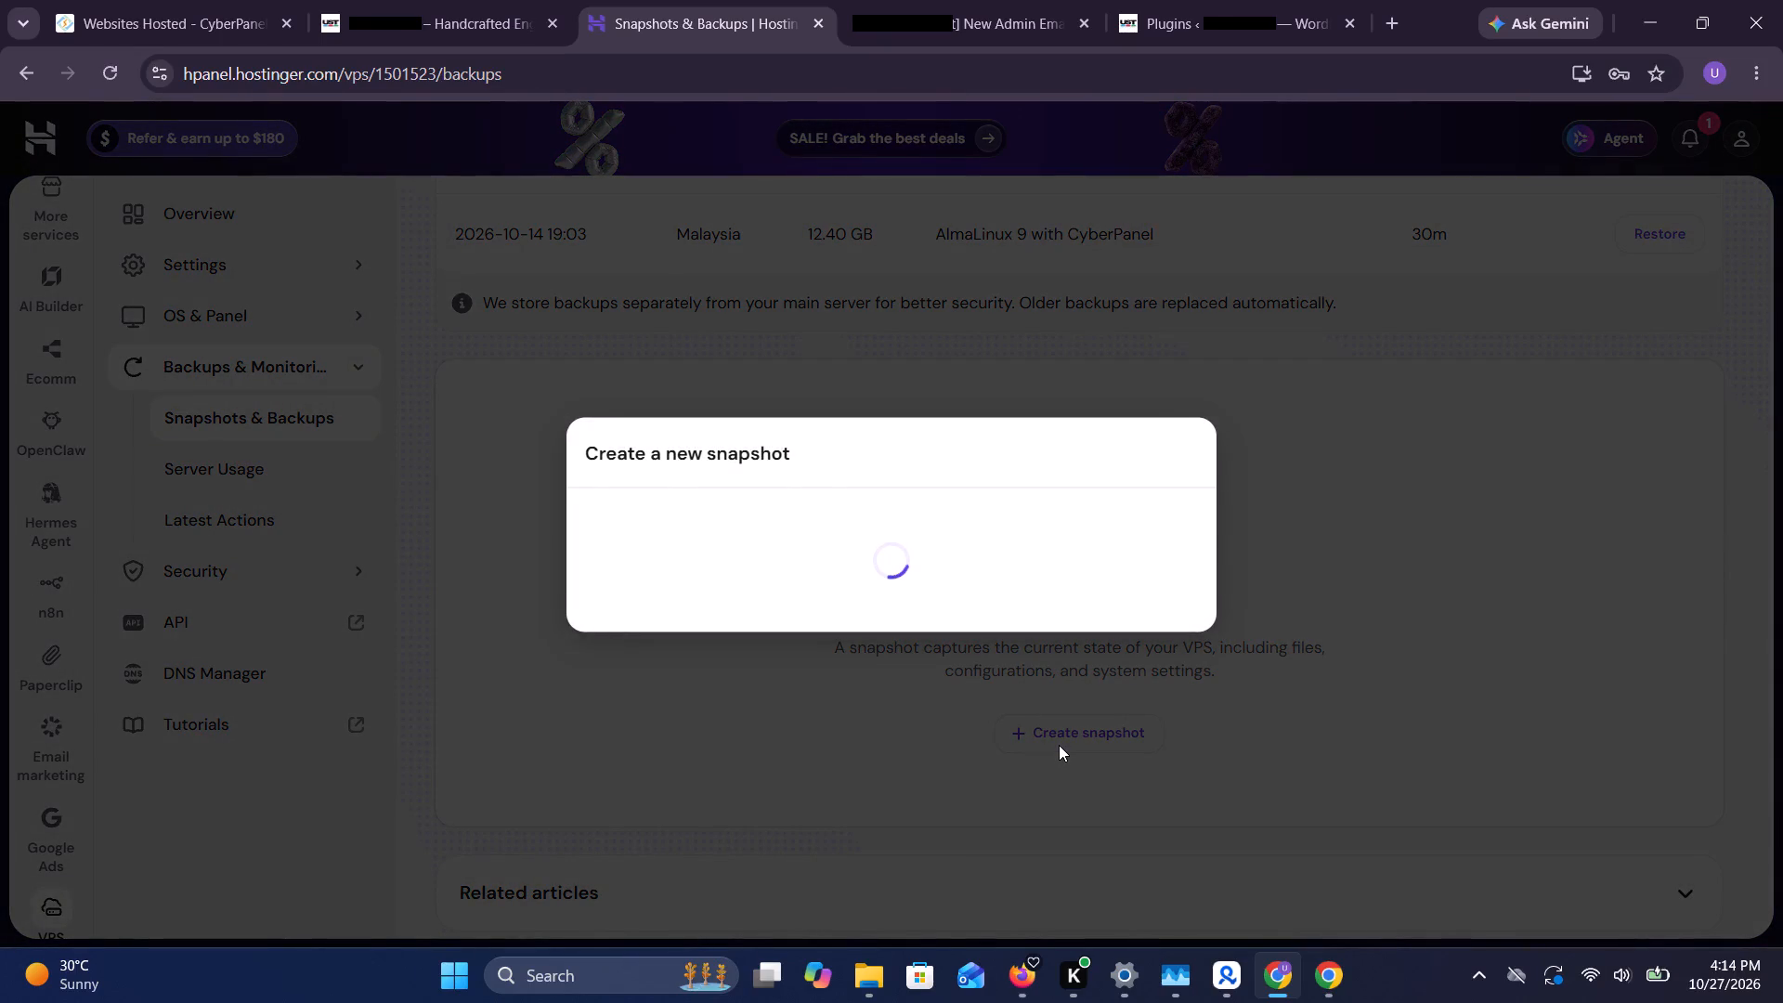
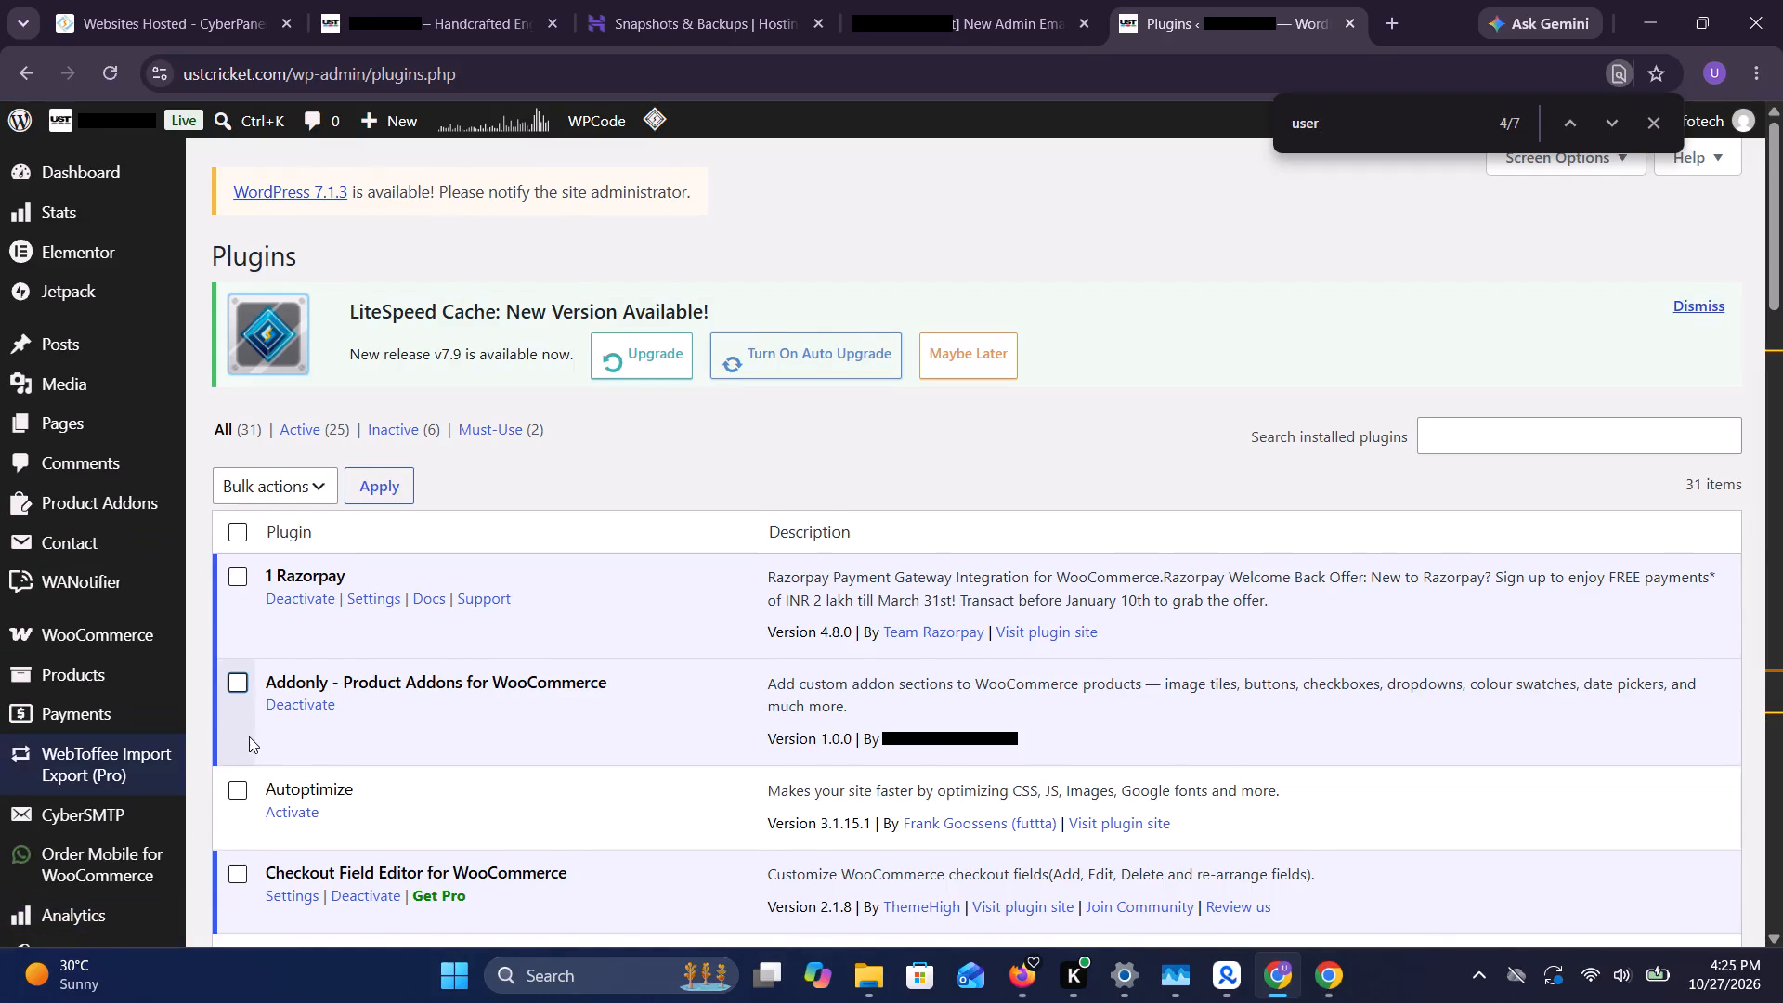
Review the full list of installed plugins, checking which are active or inactive and who authored them.
scroll(249, 725, "down", 2)
scroll(249, 725, "up", 1)
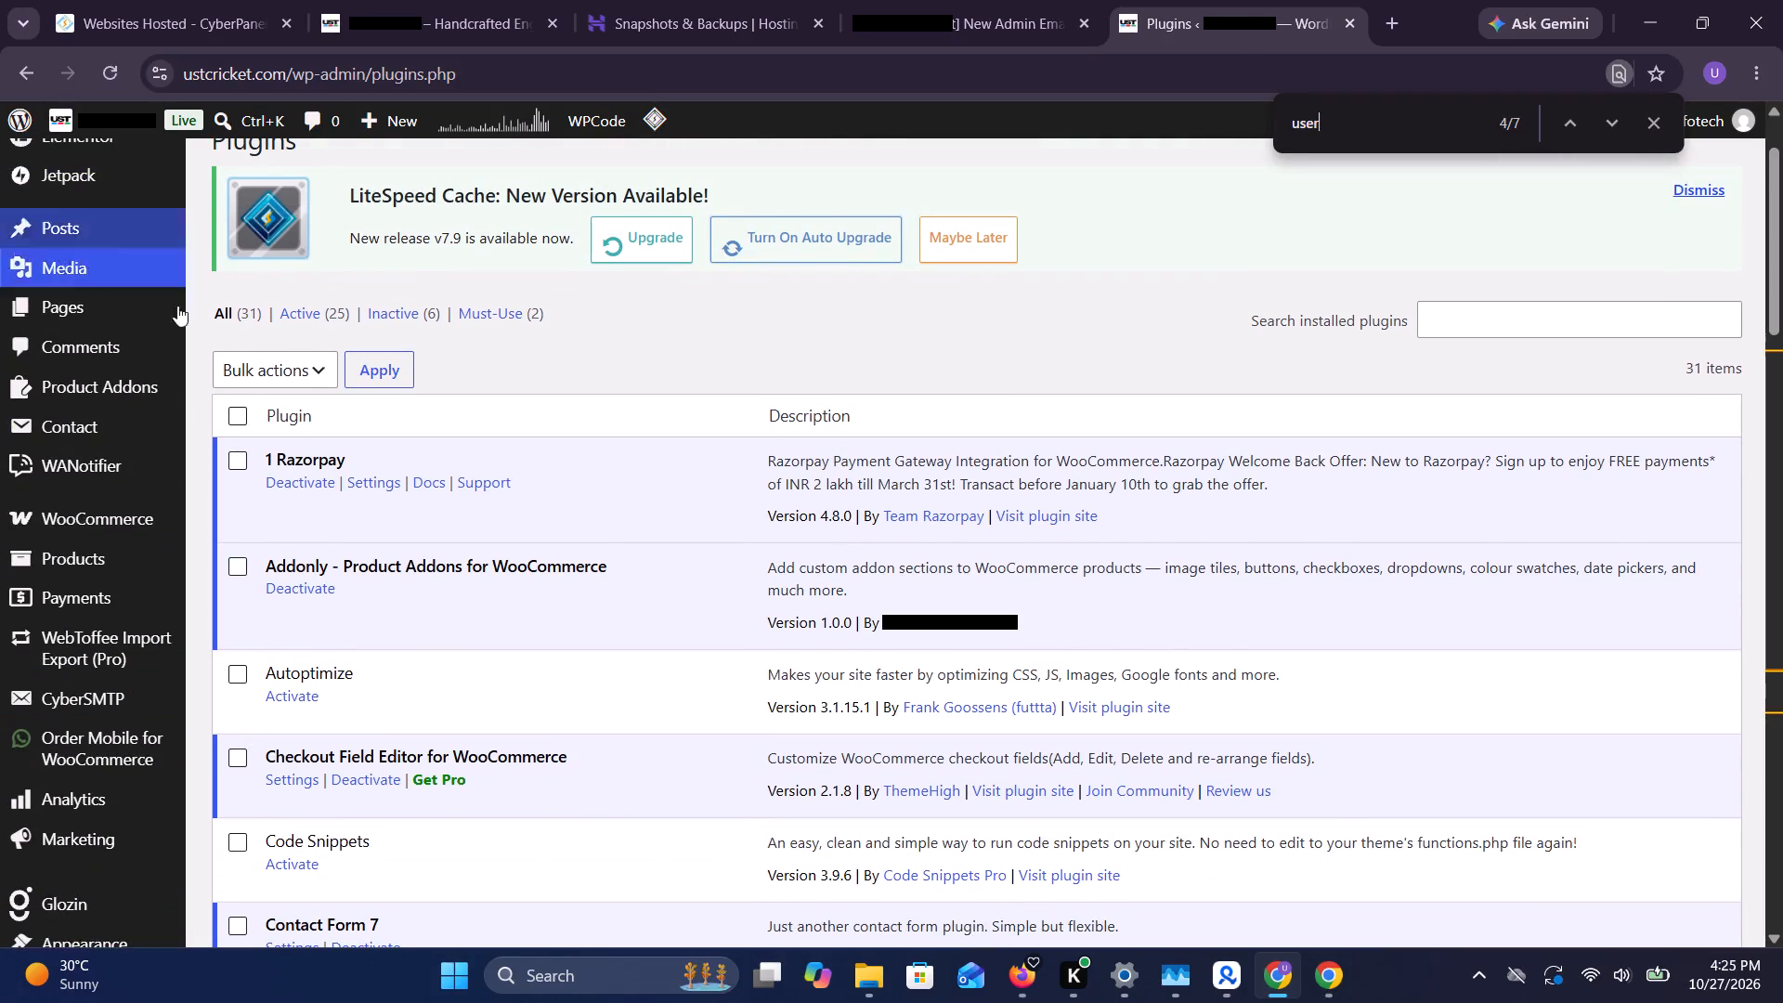
scroll(203, 352, "down", 5)
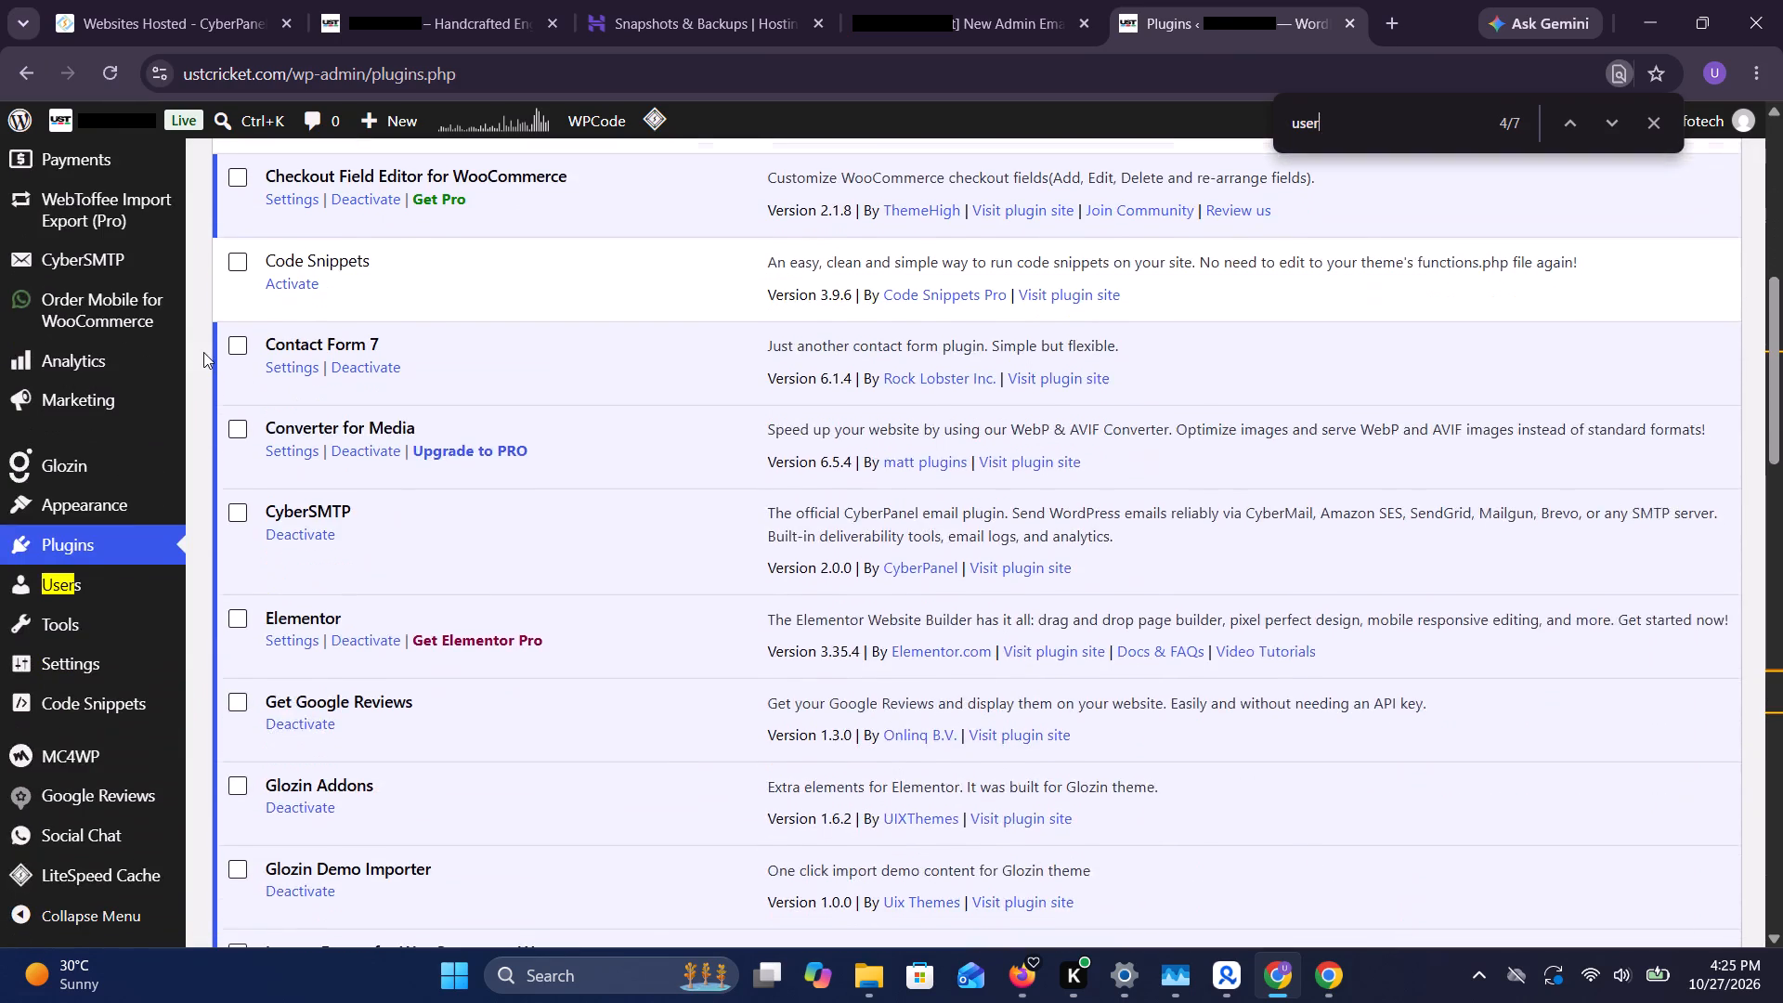
scroll(203, 352, "down", 3)
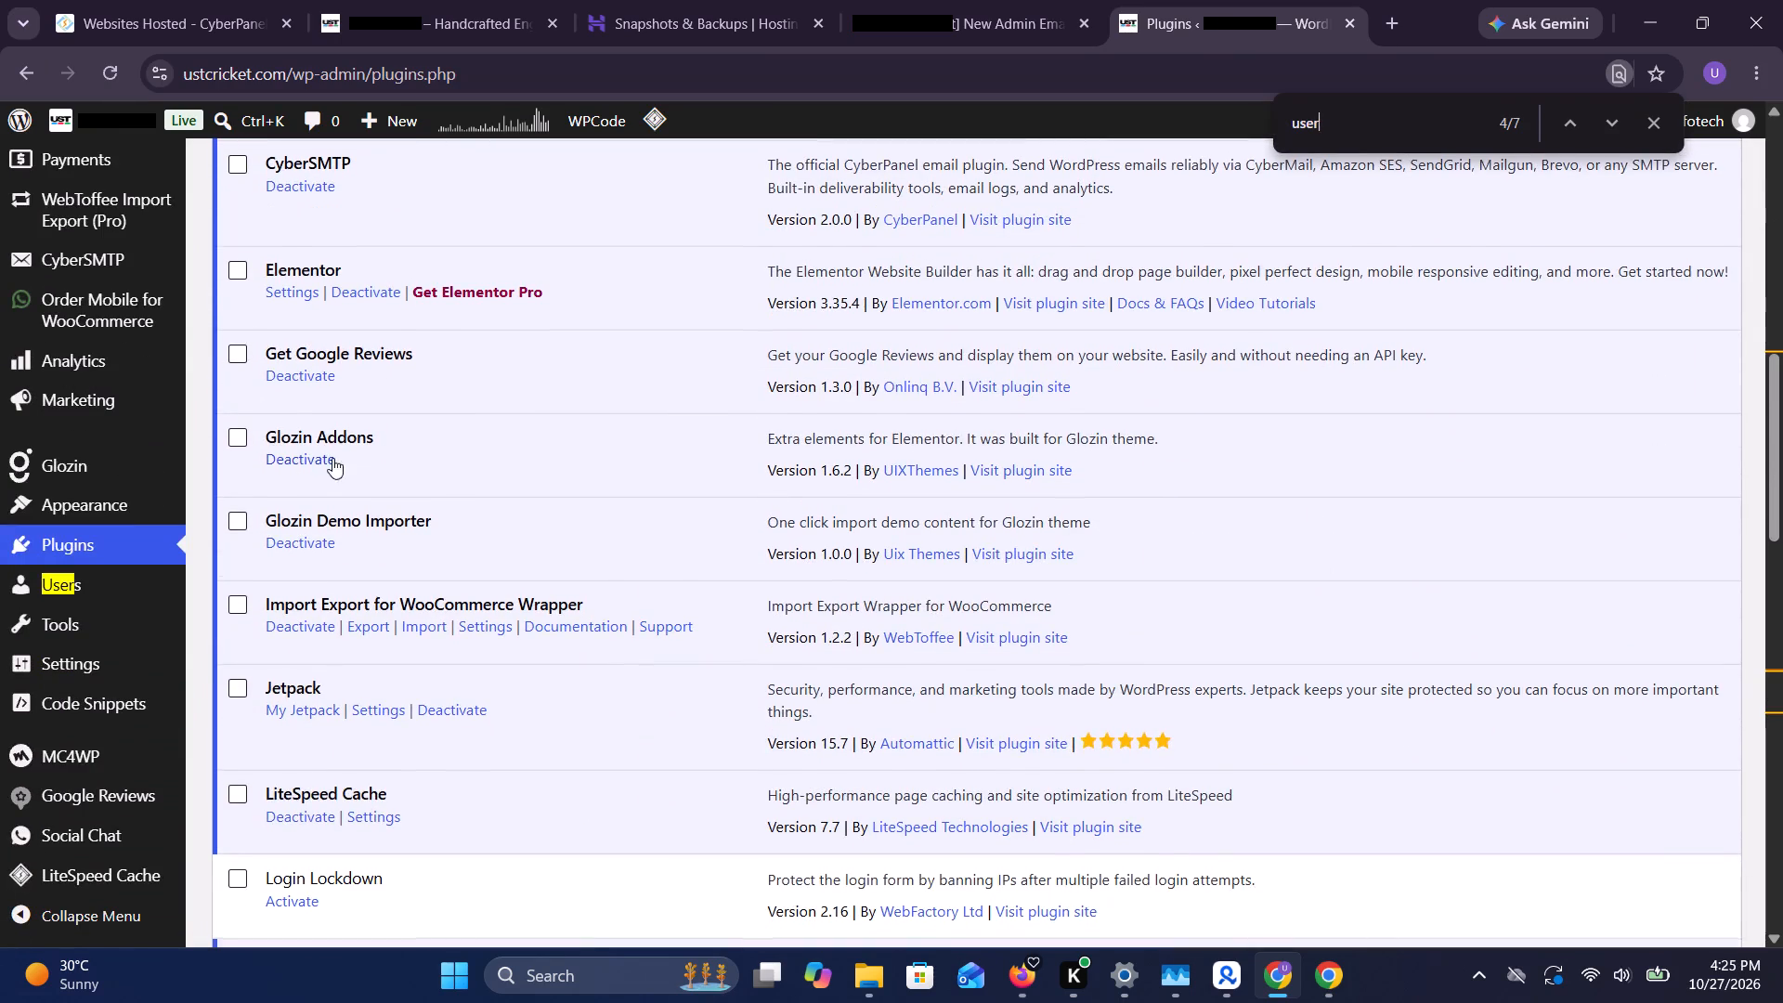
scroll(302, 692, "down", 3)
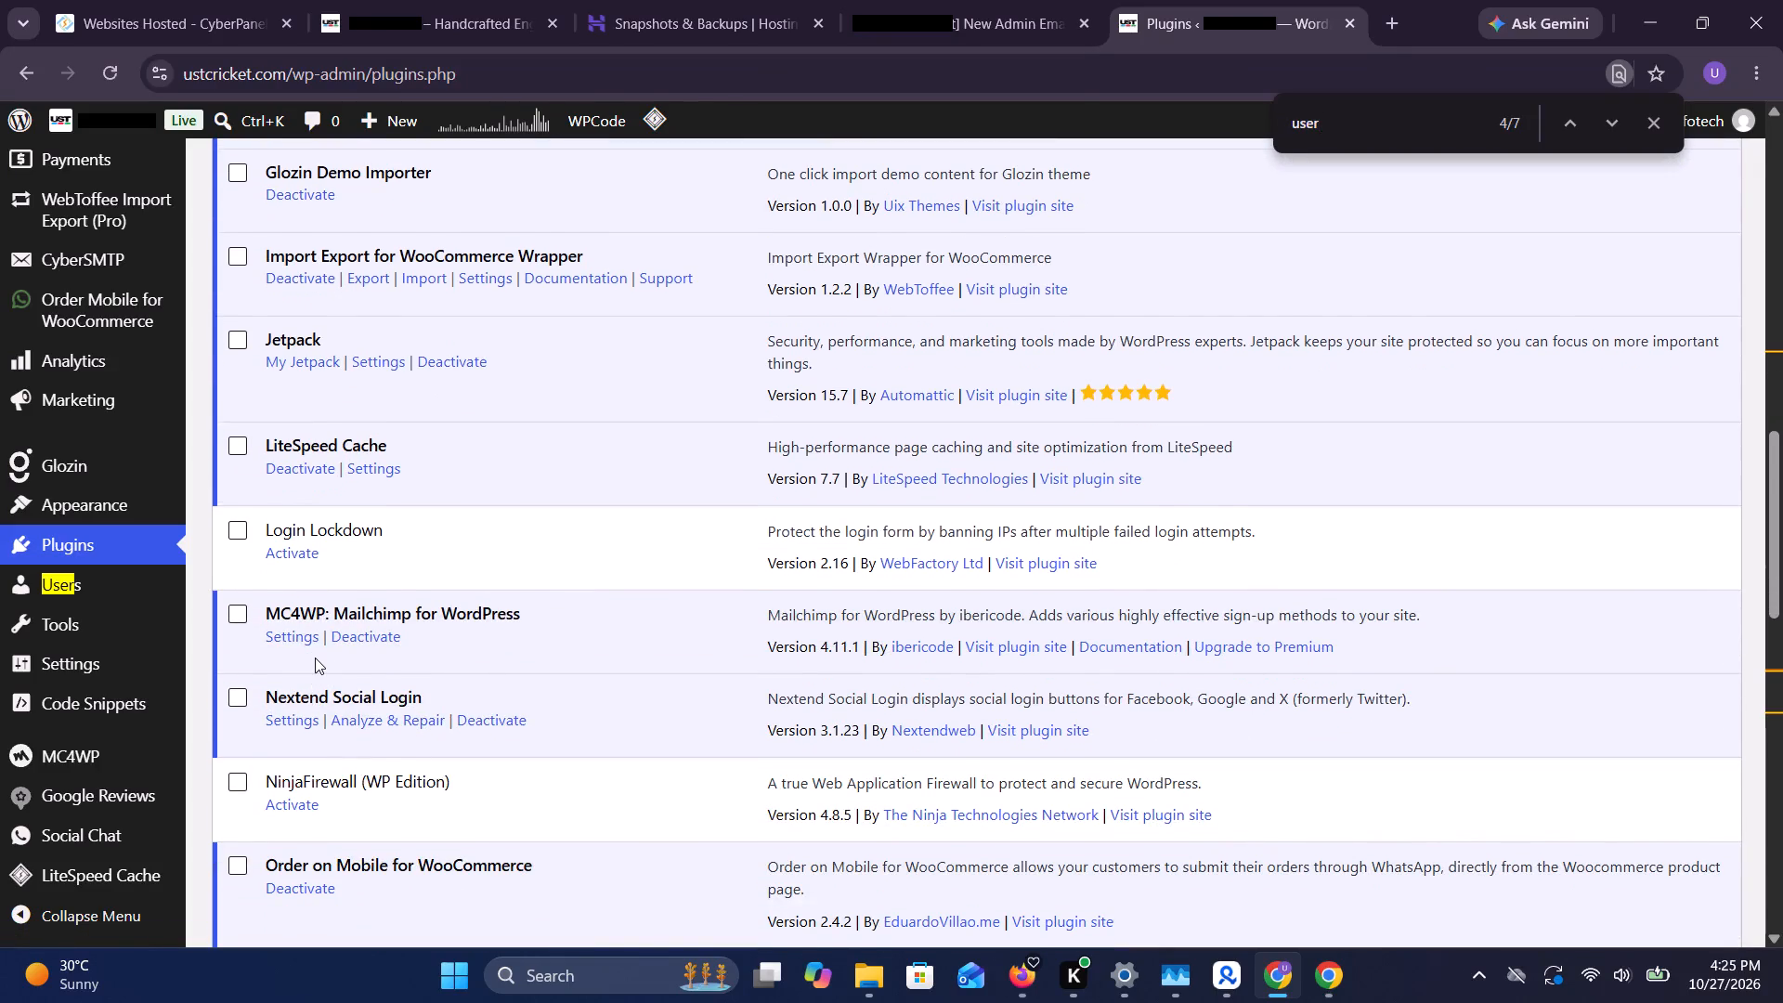
key("w")
scroll(315, 630, "down", 4)
scroll(315, 630, "up", 1)
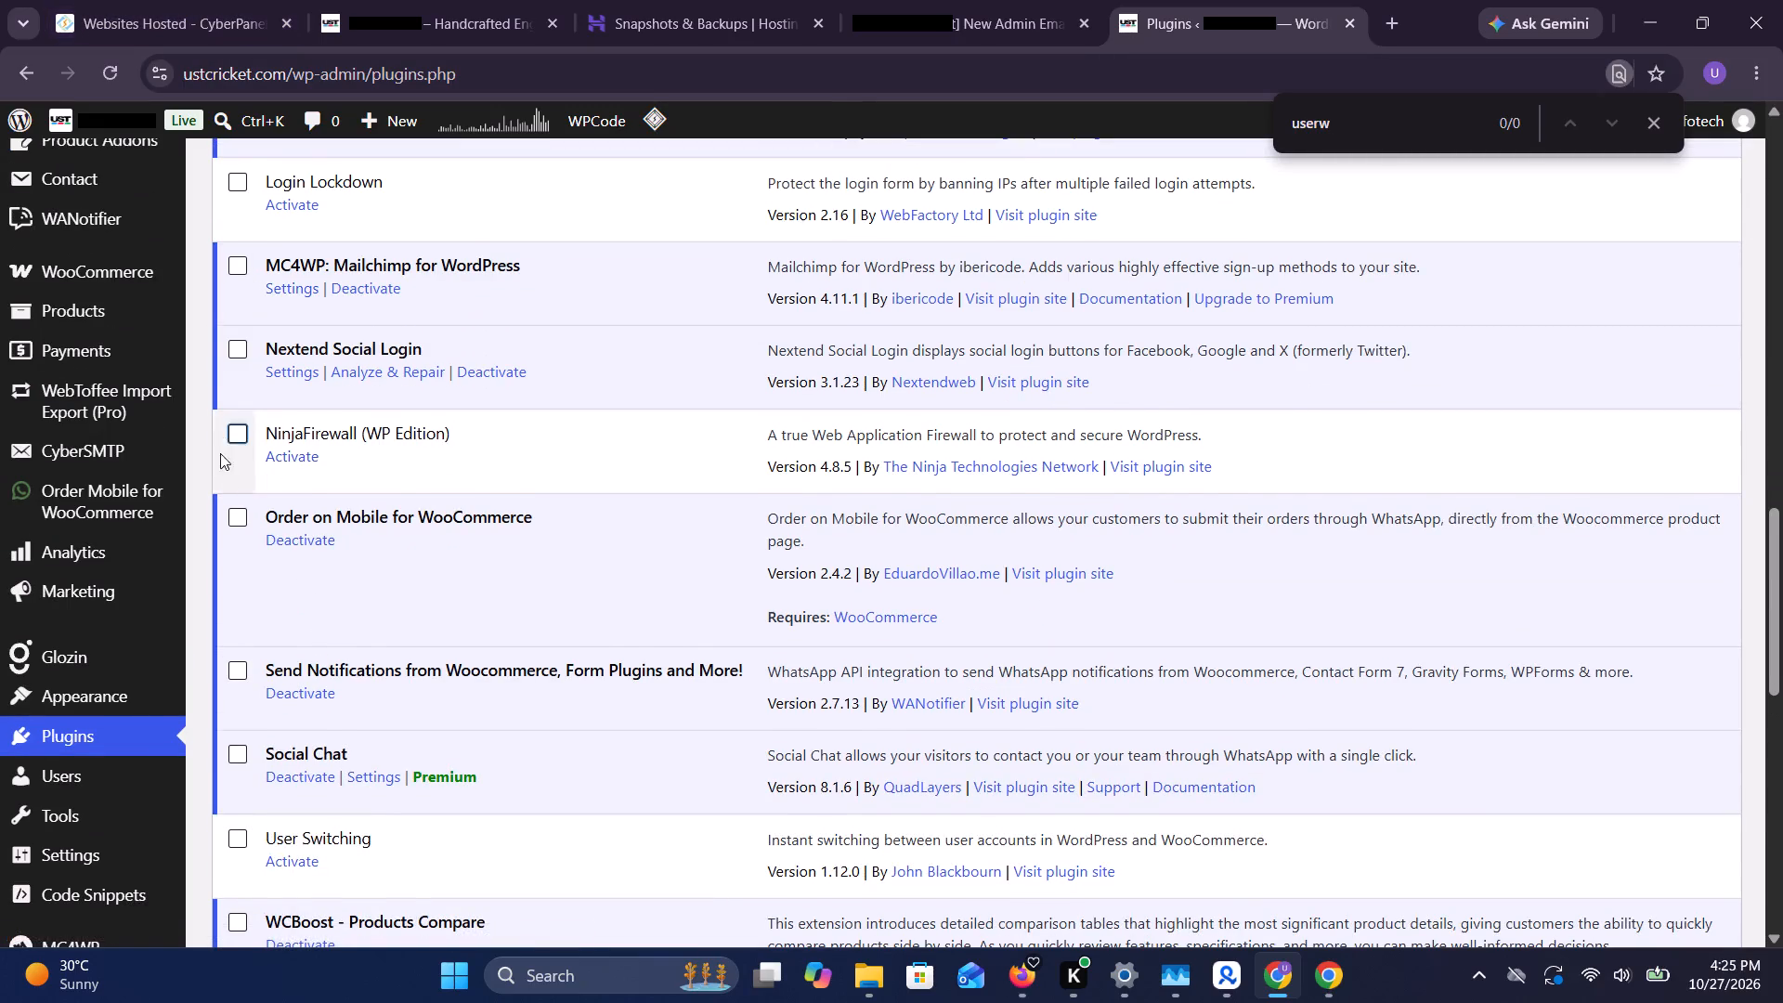
scroll(227, 490, "down", 6)
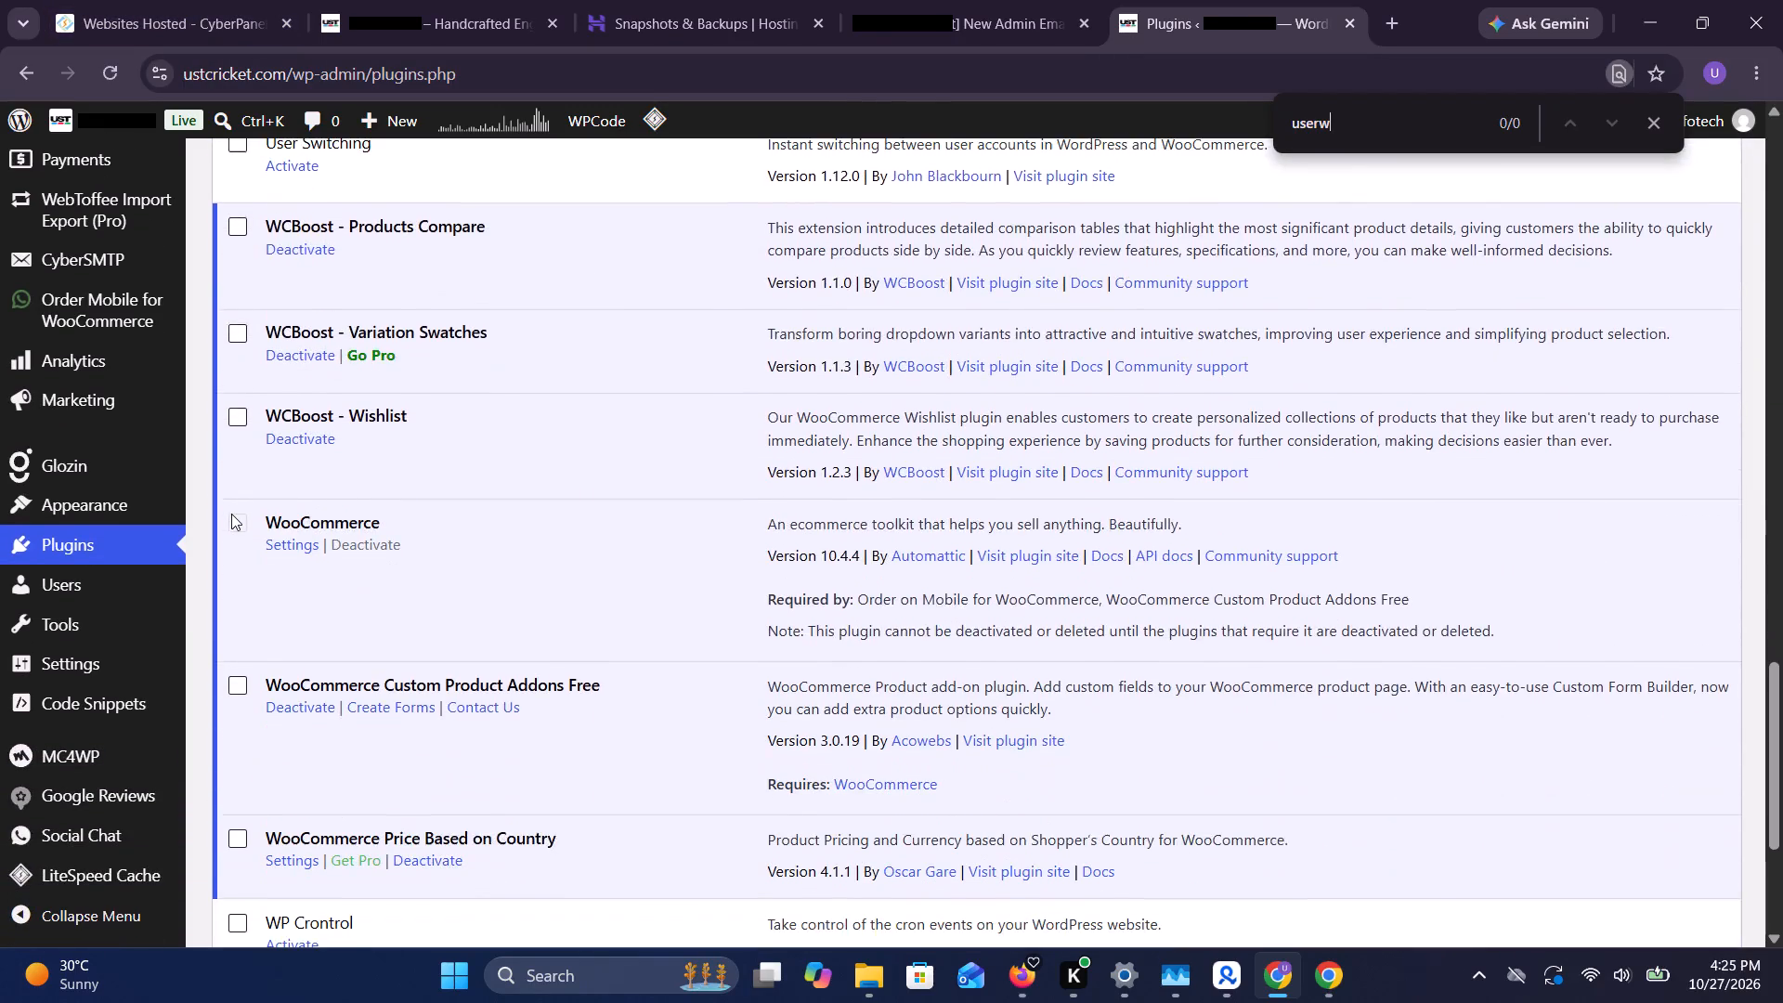
scroll(231, 514, "down", 2)
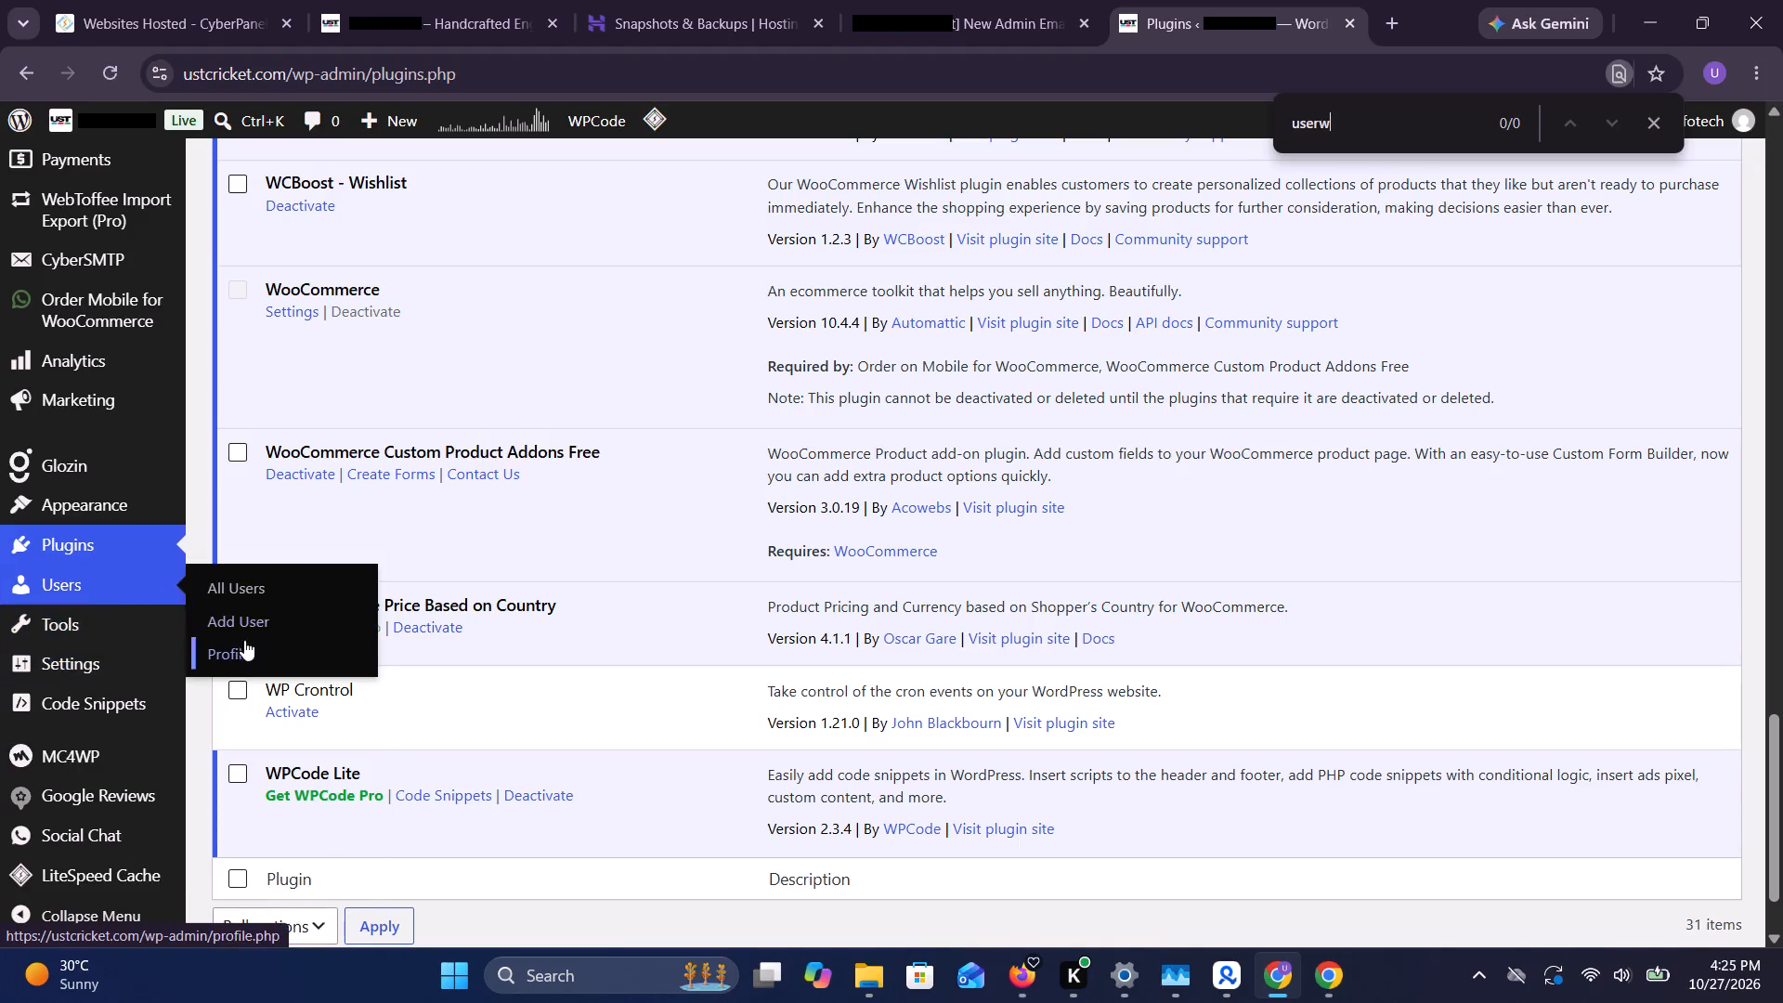
Open the list of all users and filter it to the Administrator role.
left_click(244, 596)
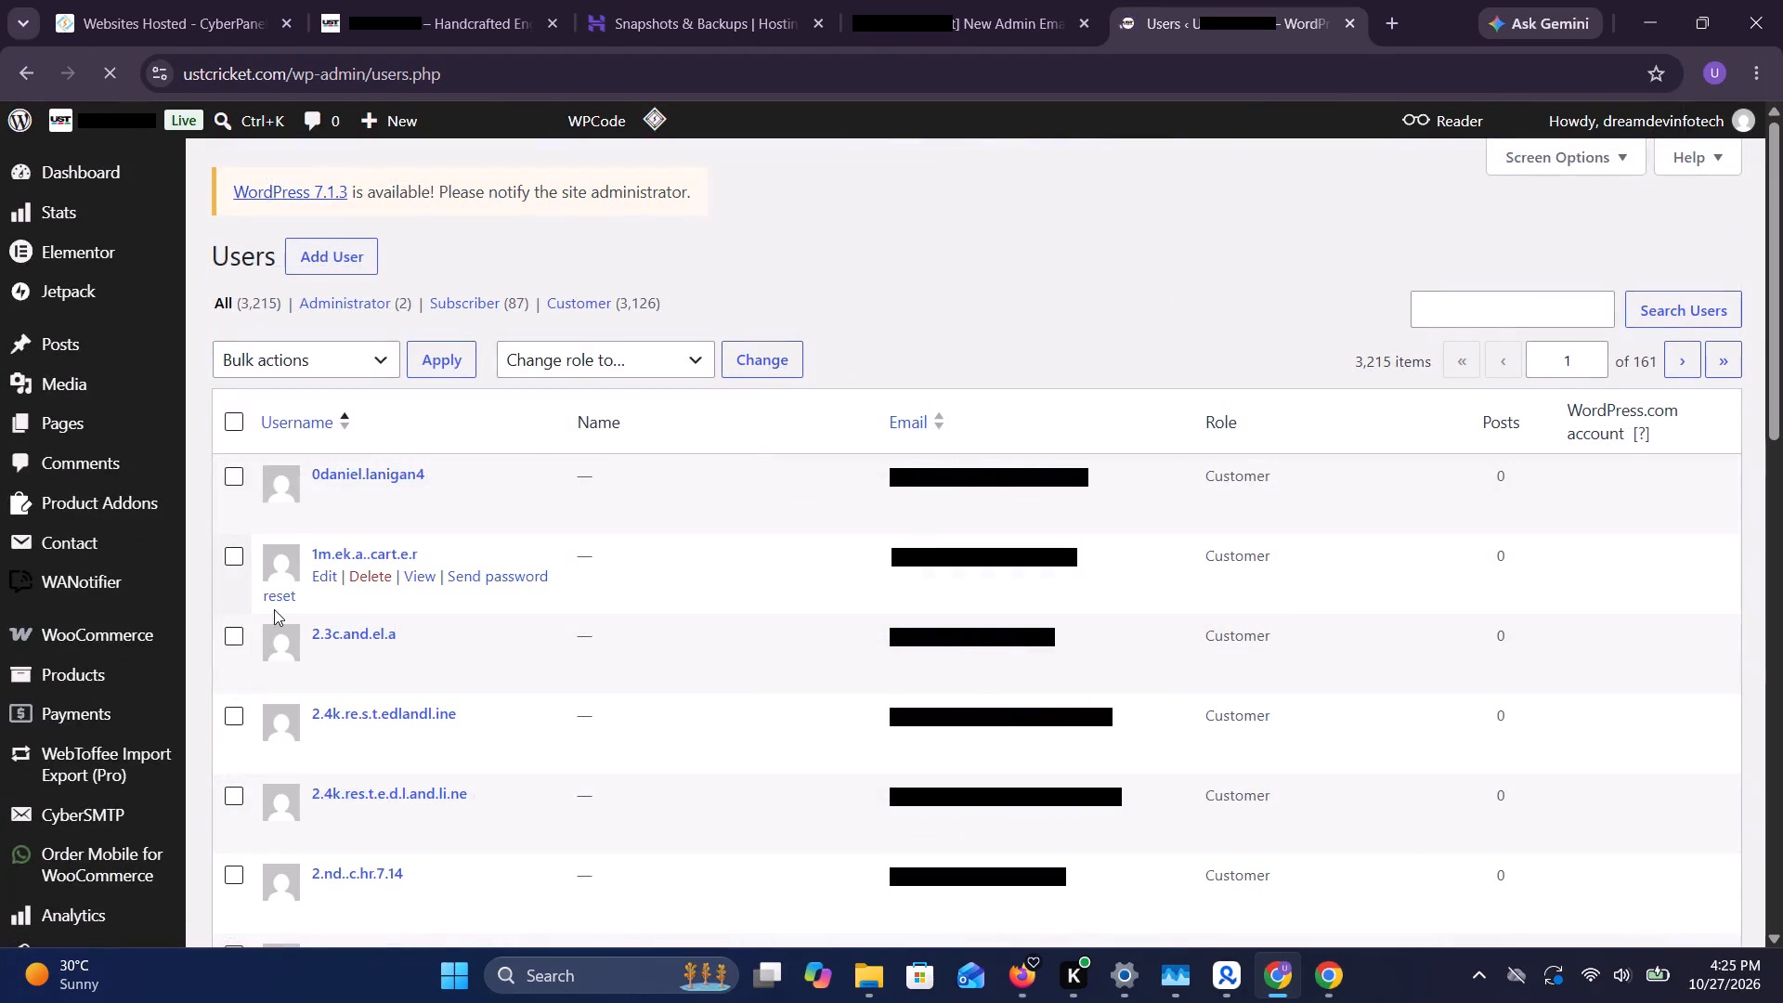
left_click(360, 280)
left_click(366, 302)
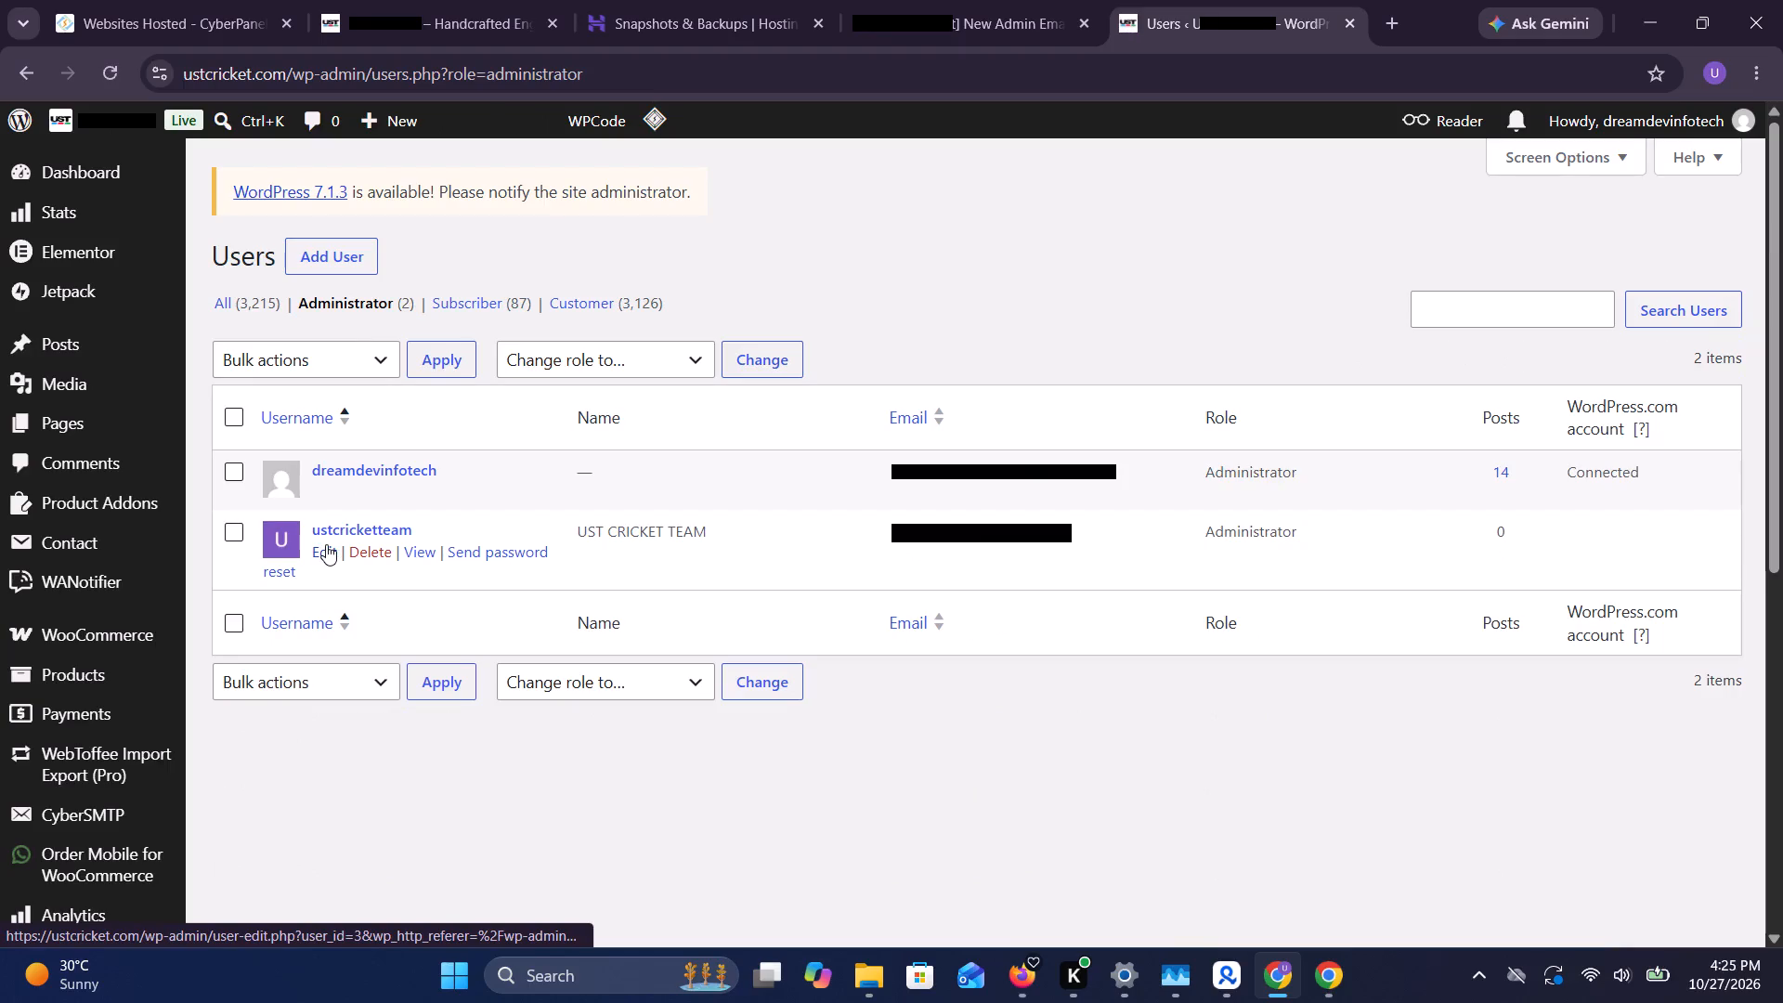
Open the dreamdevinfotech administrator's profile and examine its contact details, application passwords and billing and shipping fields.
left_click(336, 488)
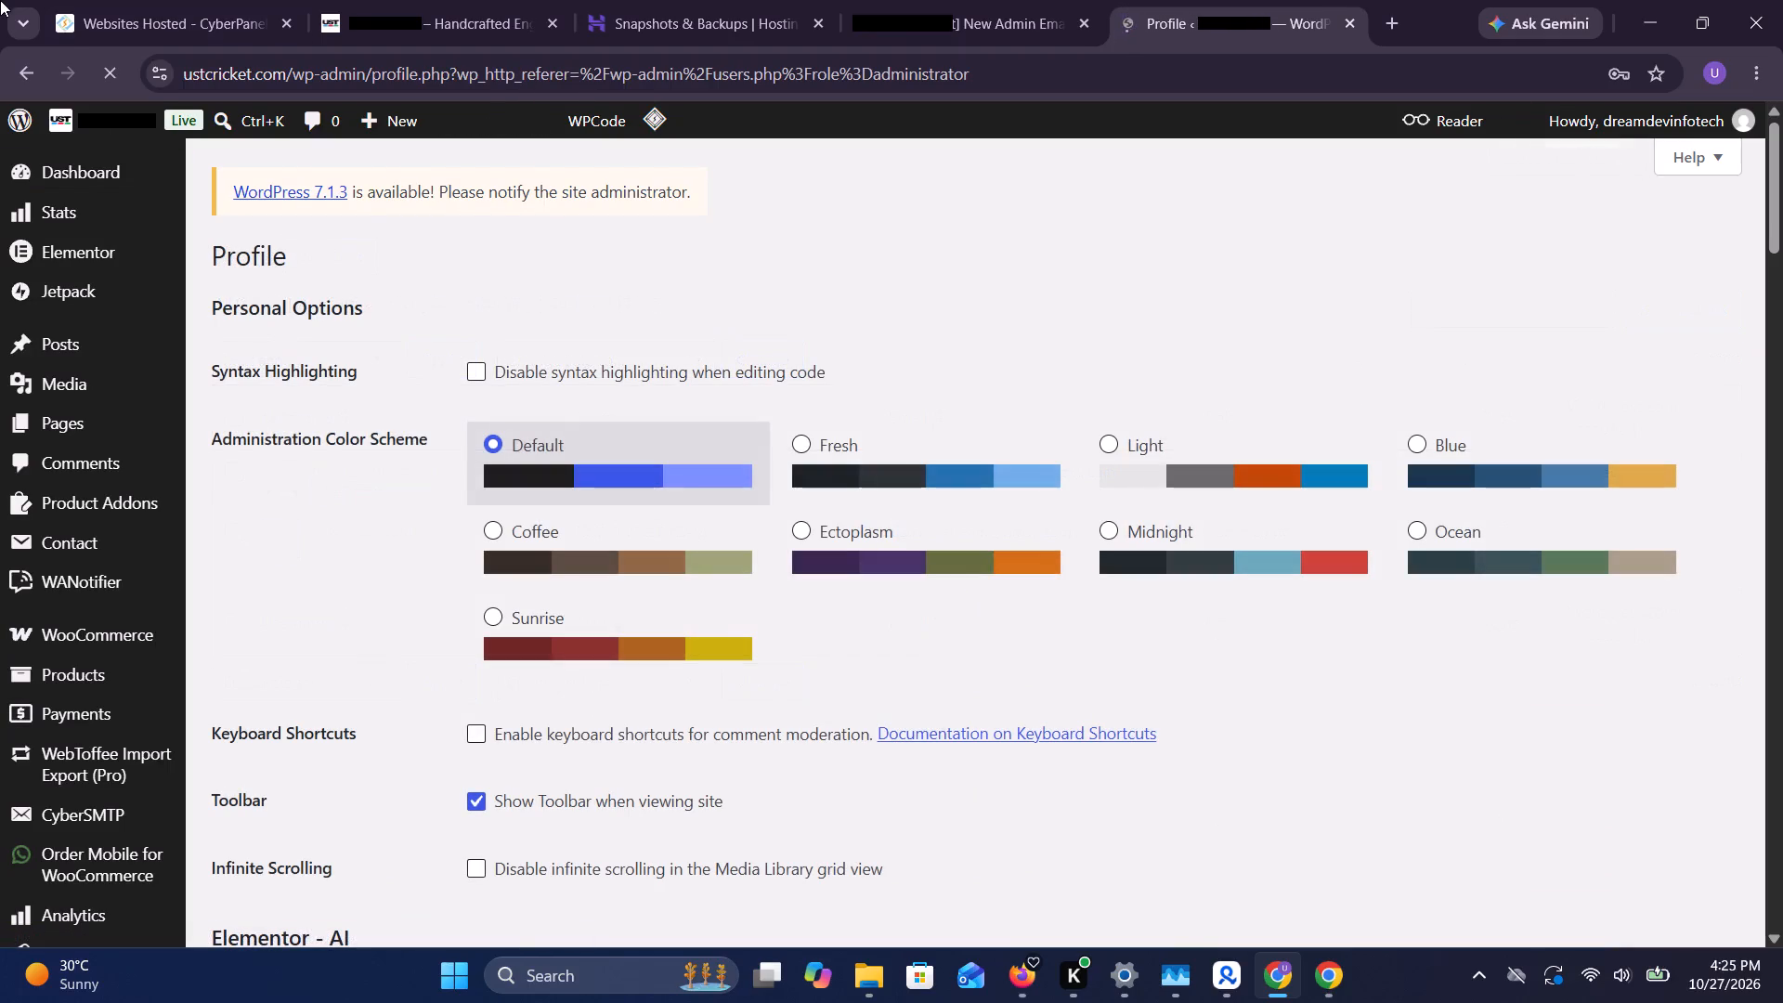
scroll(836, 470, "down", 1)
scroll(836, 470, "up", 1)
scroll(836, 470, "down", 11)
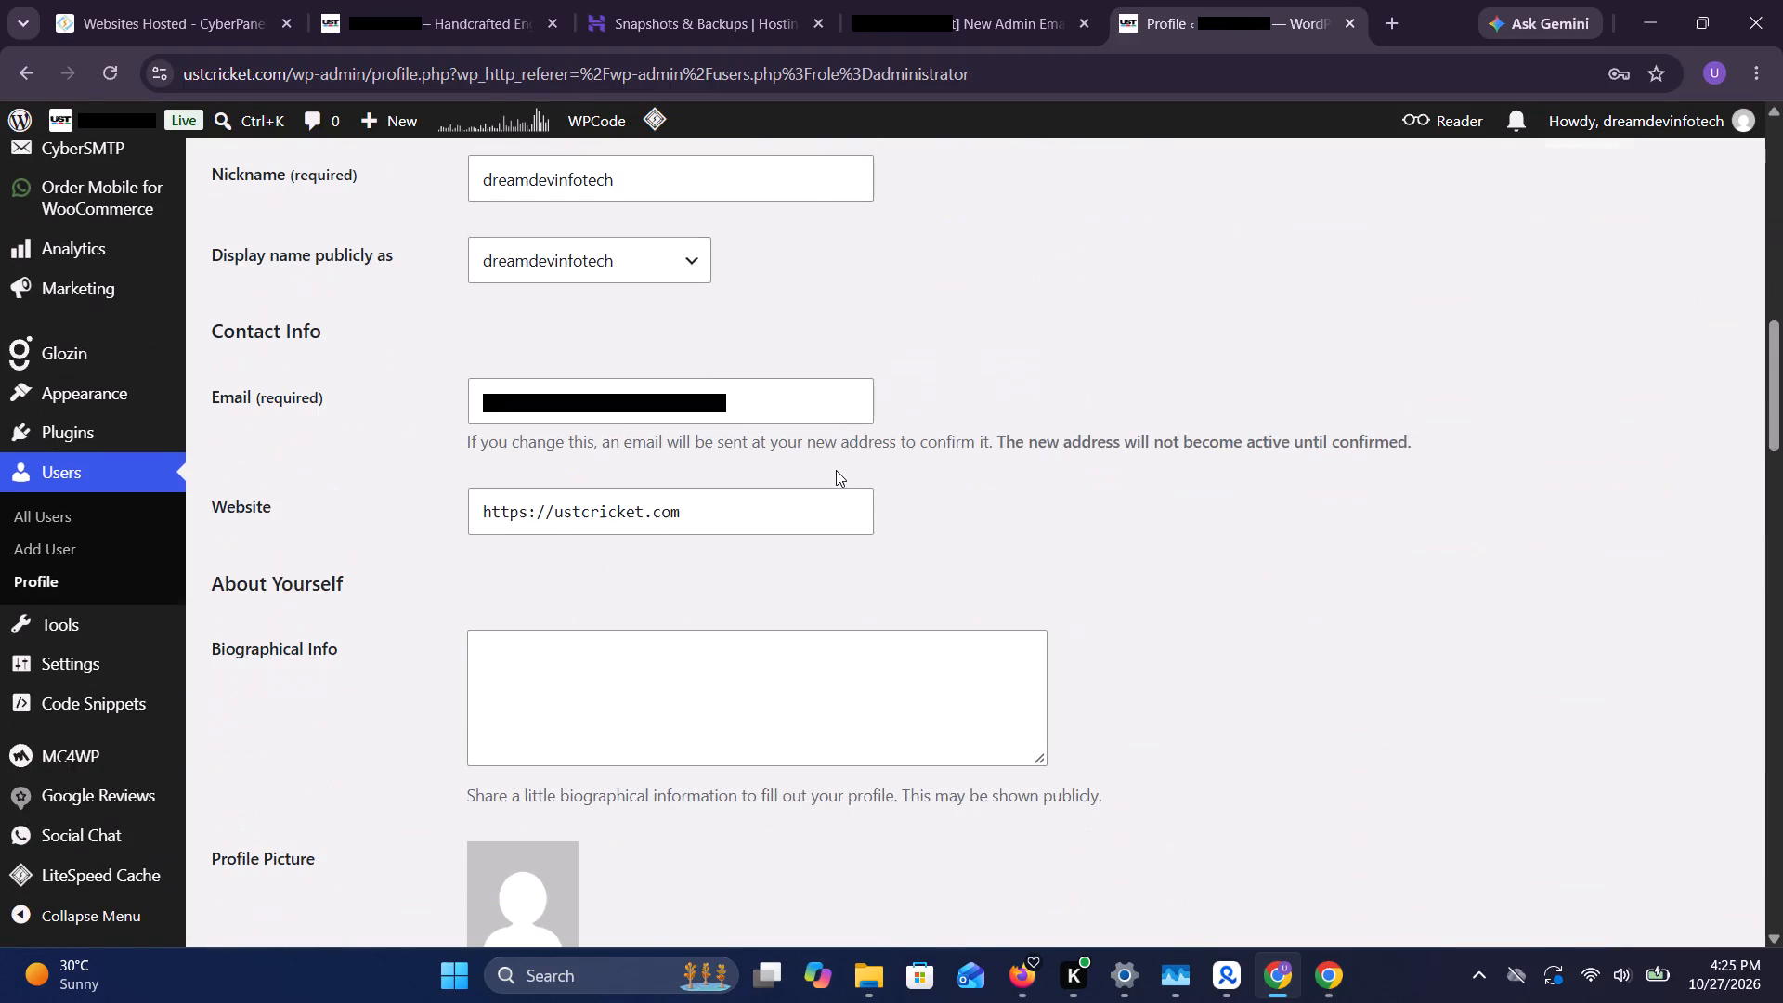
scroll(687, 314, "down", 5)
scroll(687, 314, "up", 1)
scroll(687, 314, "down", 15)
scroll(687, 312, "up", 1)
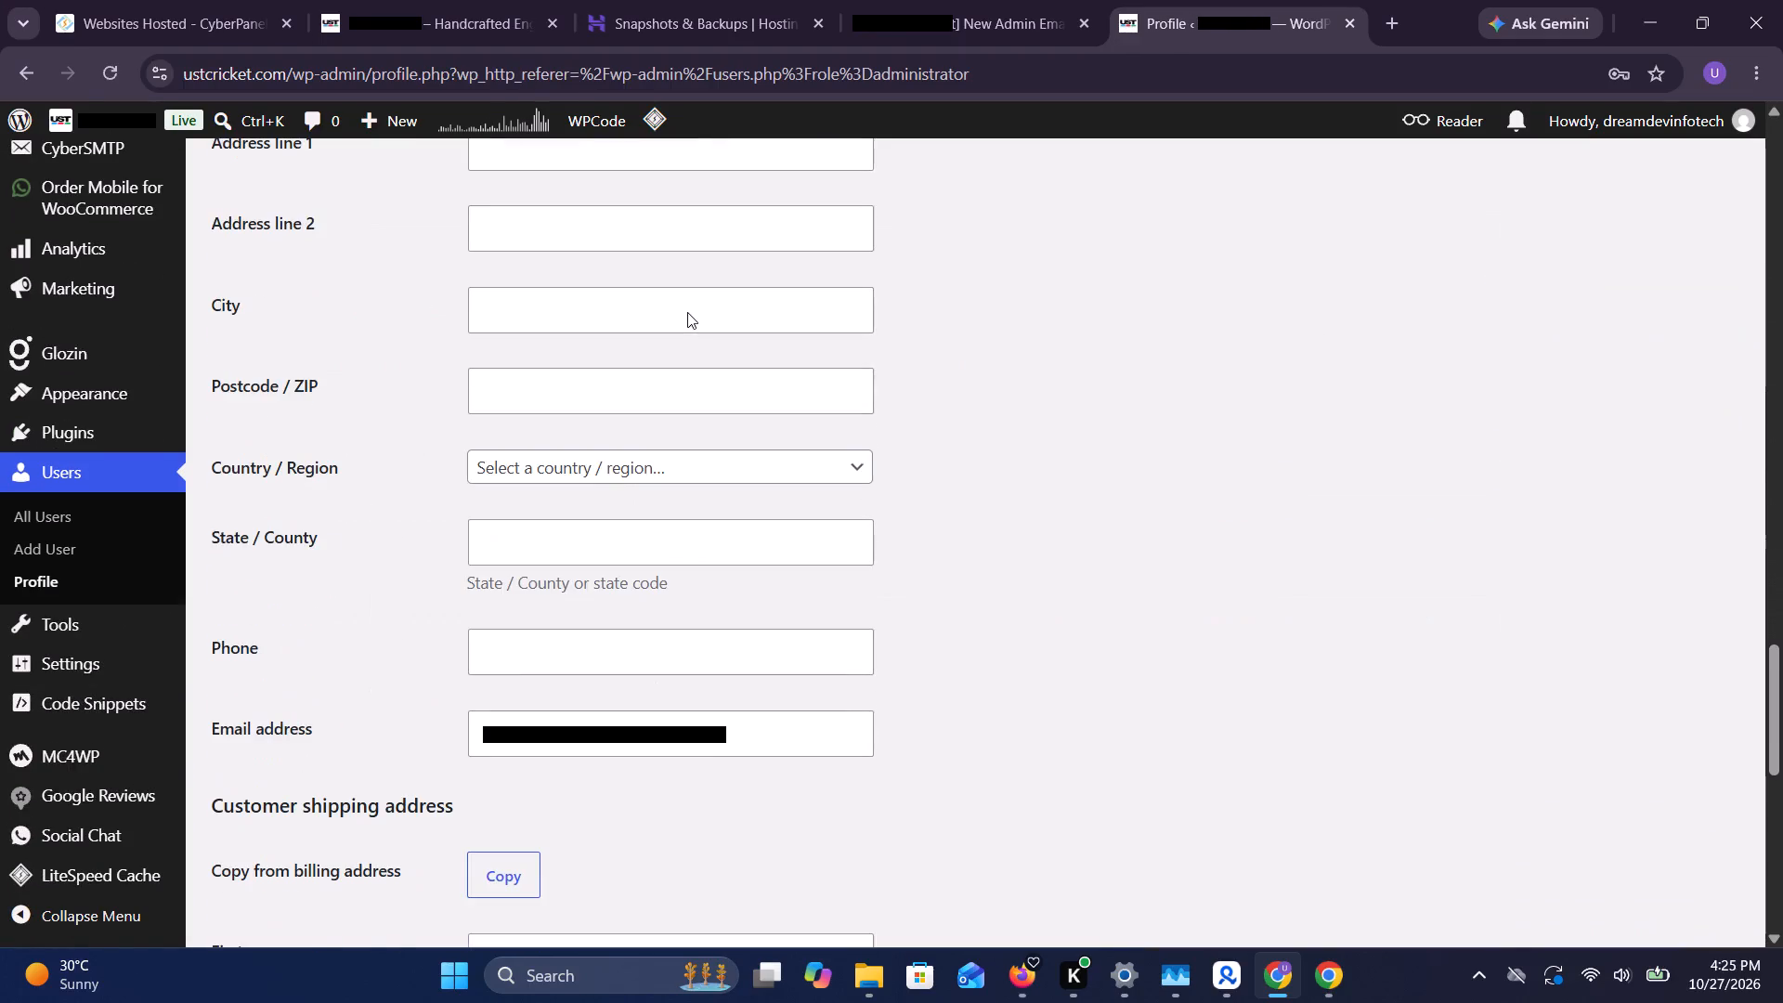
scroll(687, 312, "up", 7)
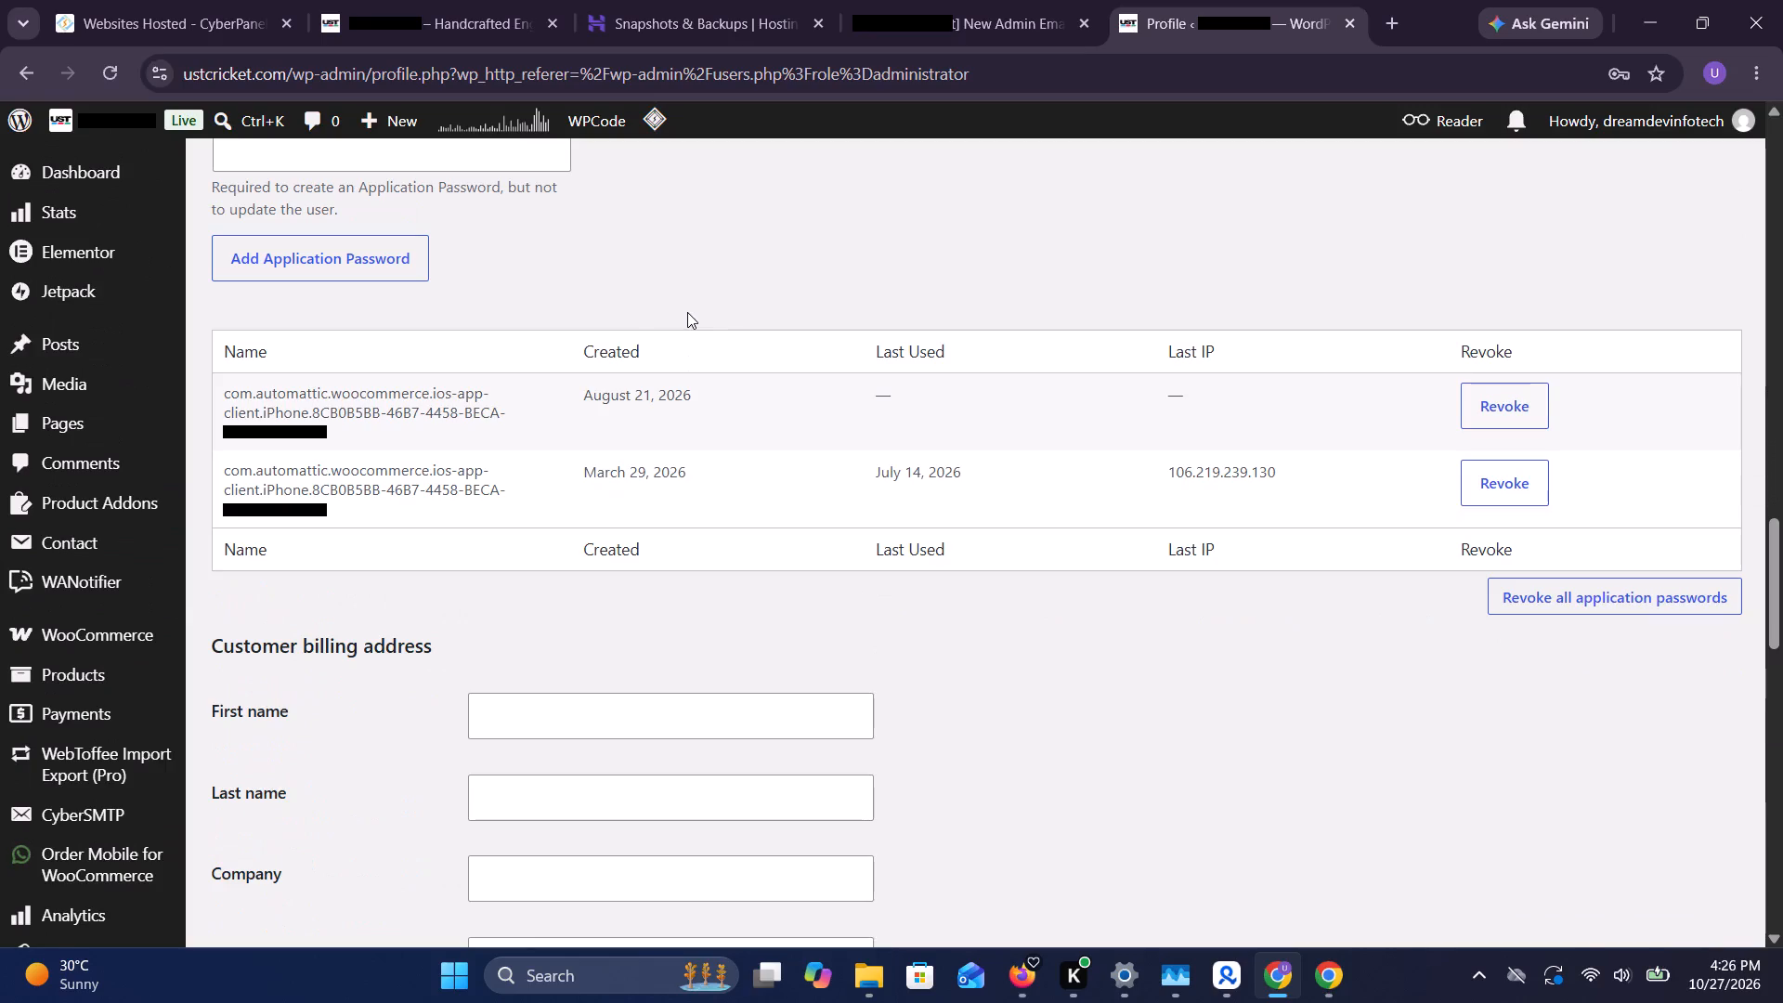
scroll(687, 312, "down", 15)
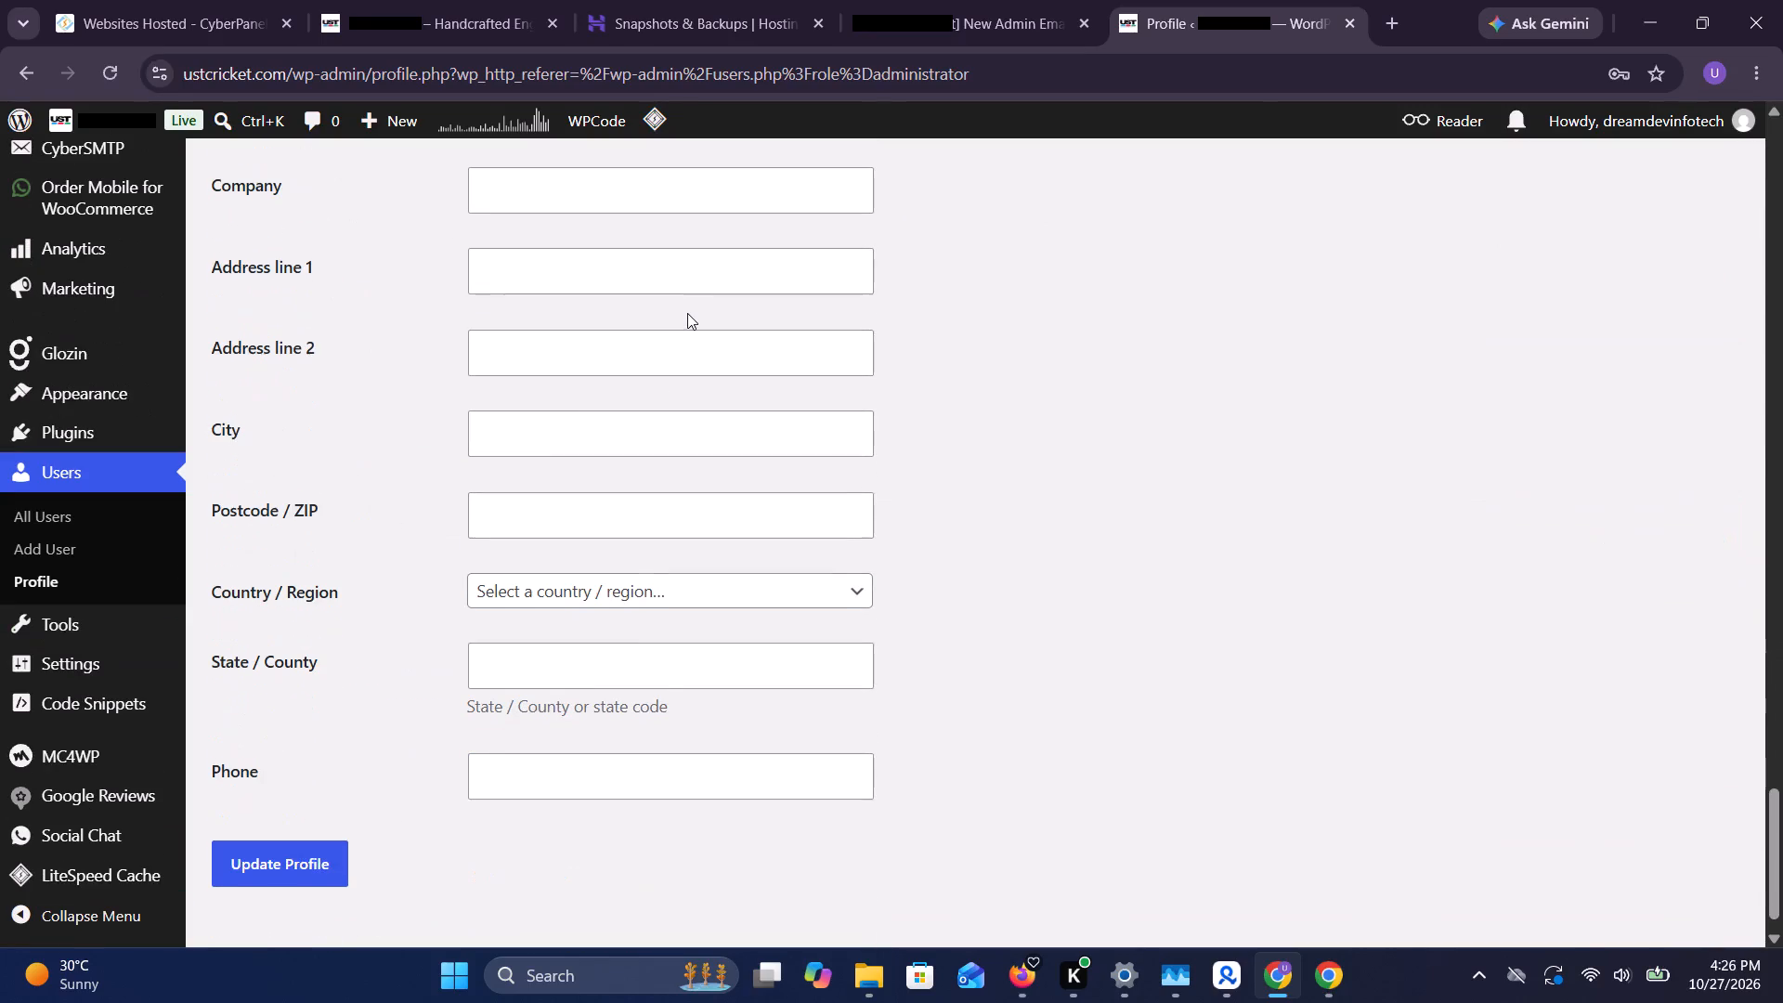
scroll(687, 313, "down", 6)
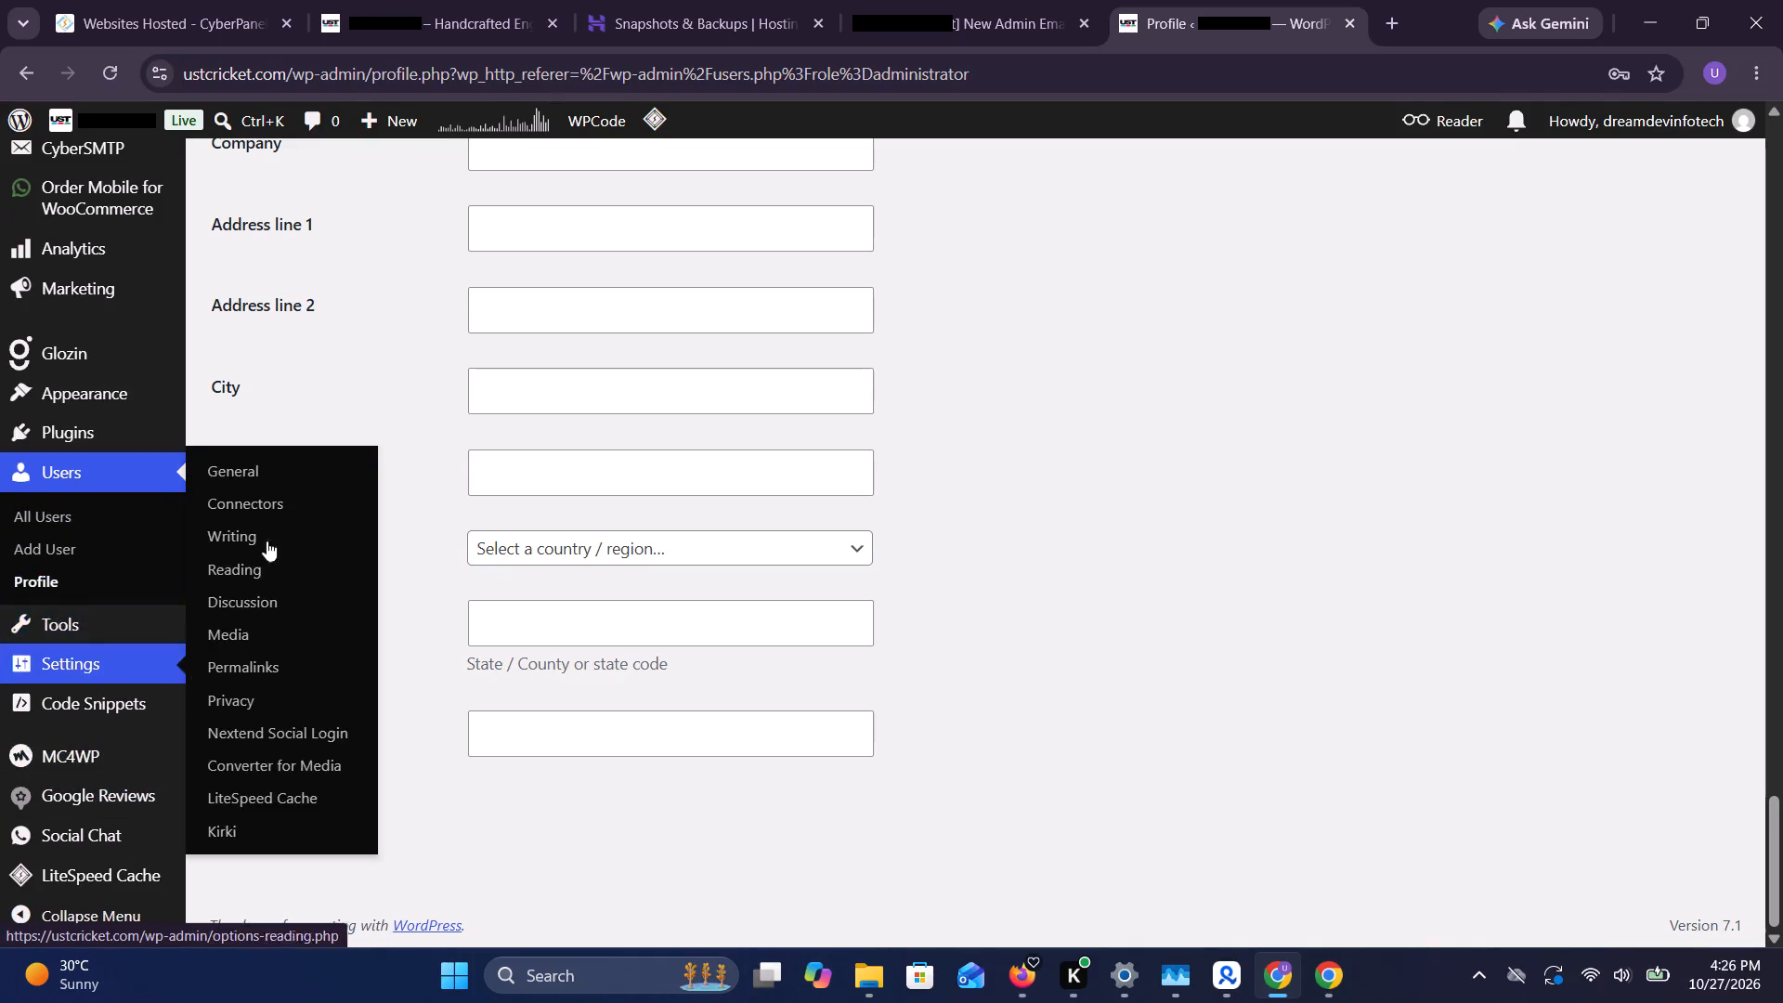
Open the site's Connectors settings page.
left_click(267, 514)
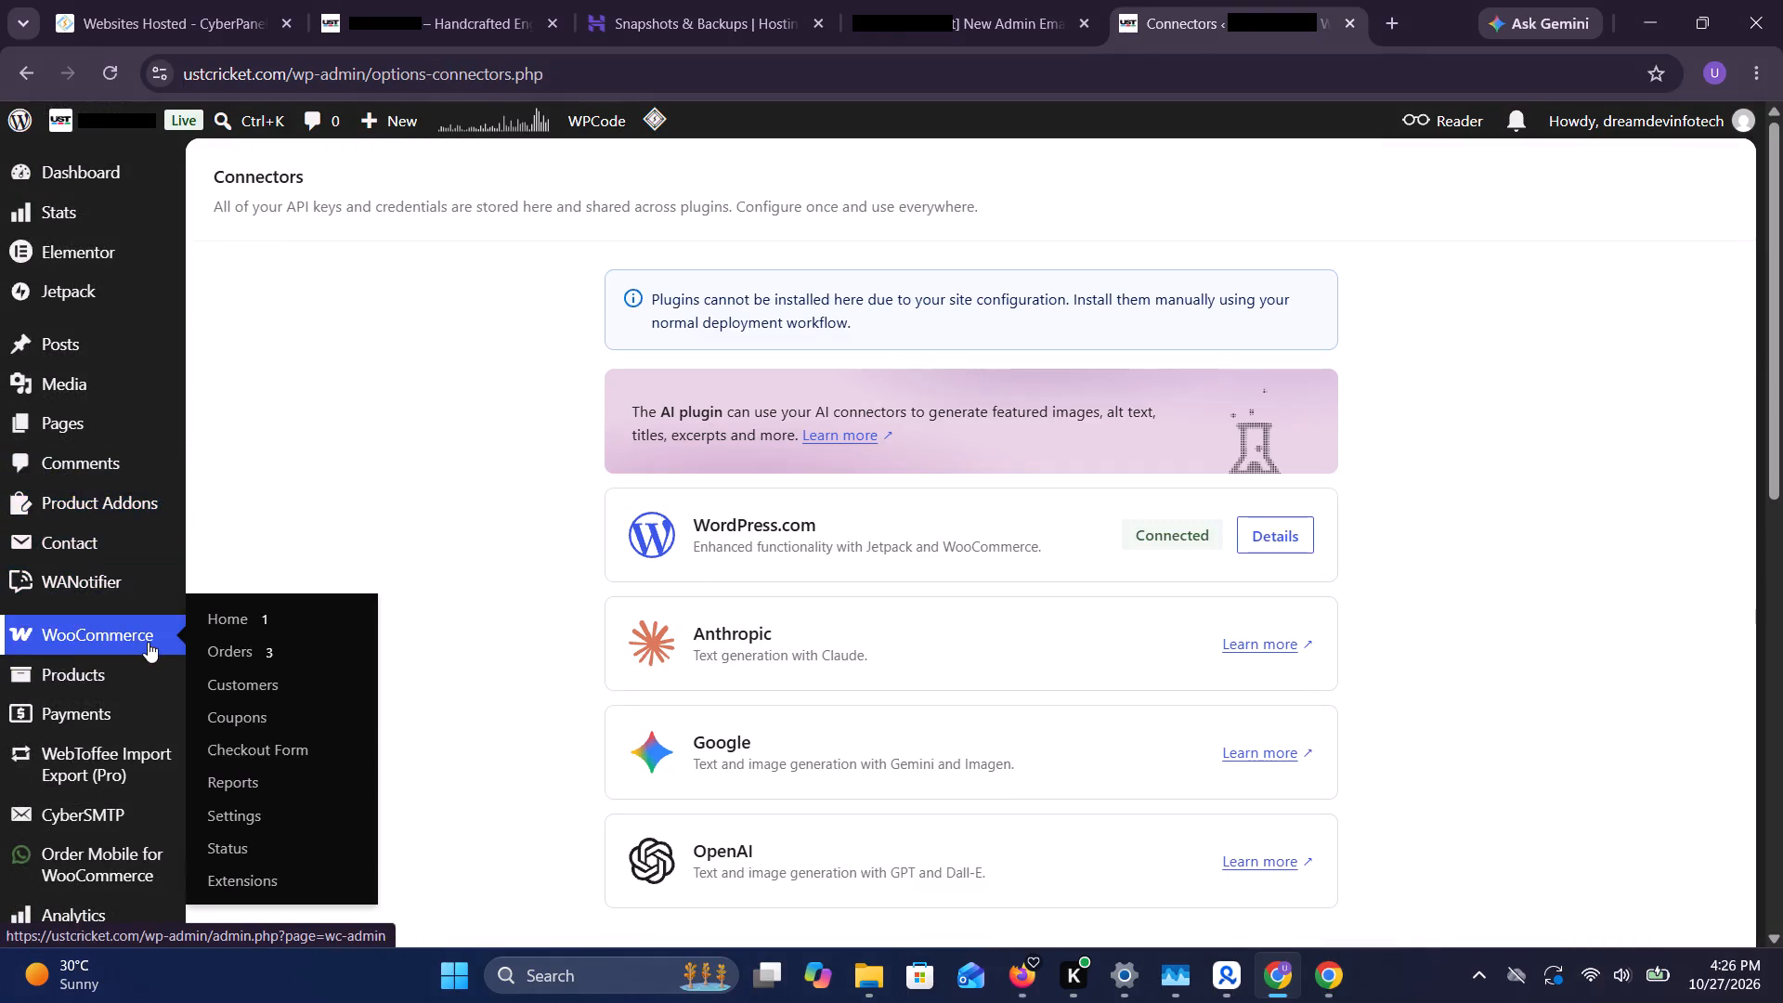
Go back to the installed plugins page and expand its screen options.
scroll(113, 468, "down", 2)
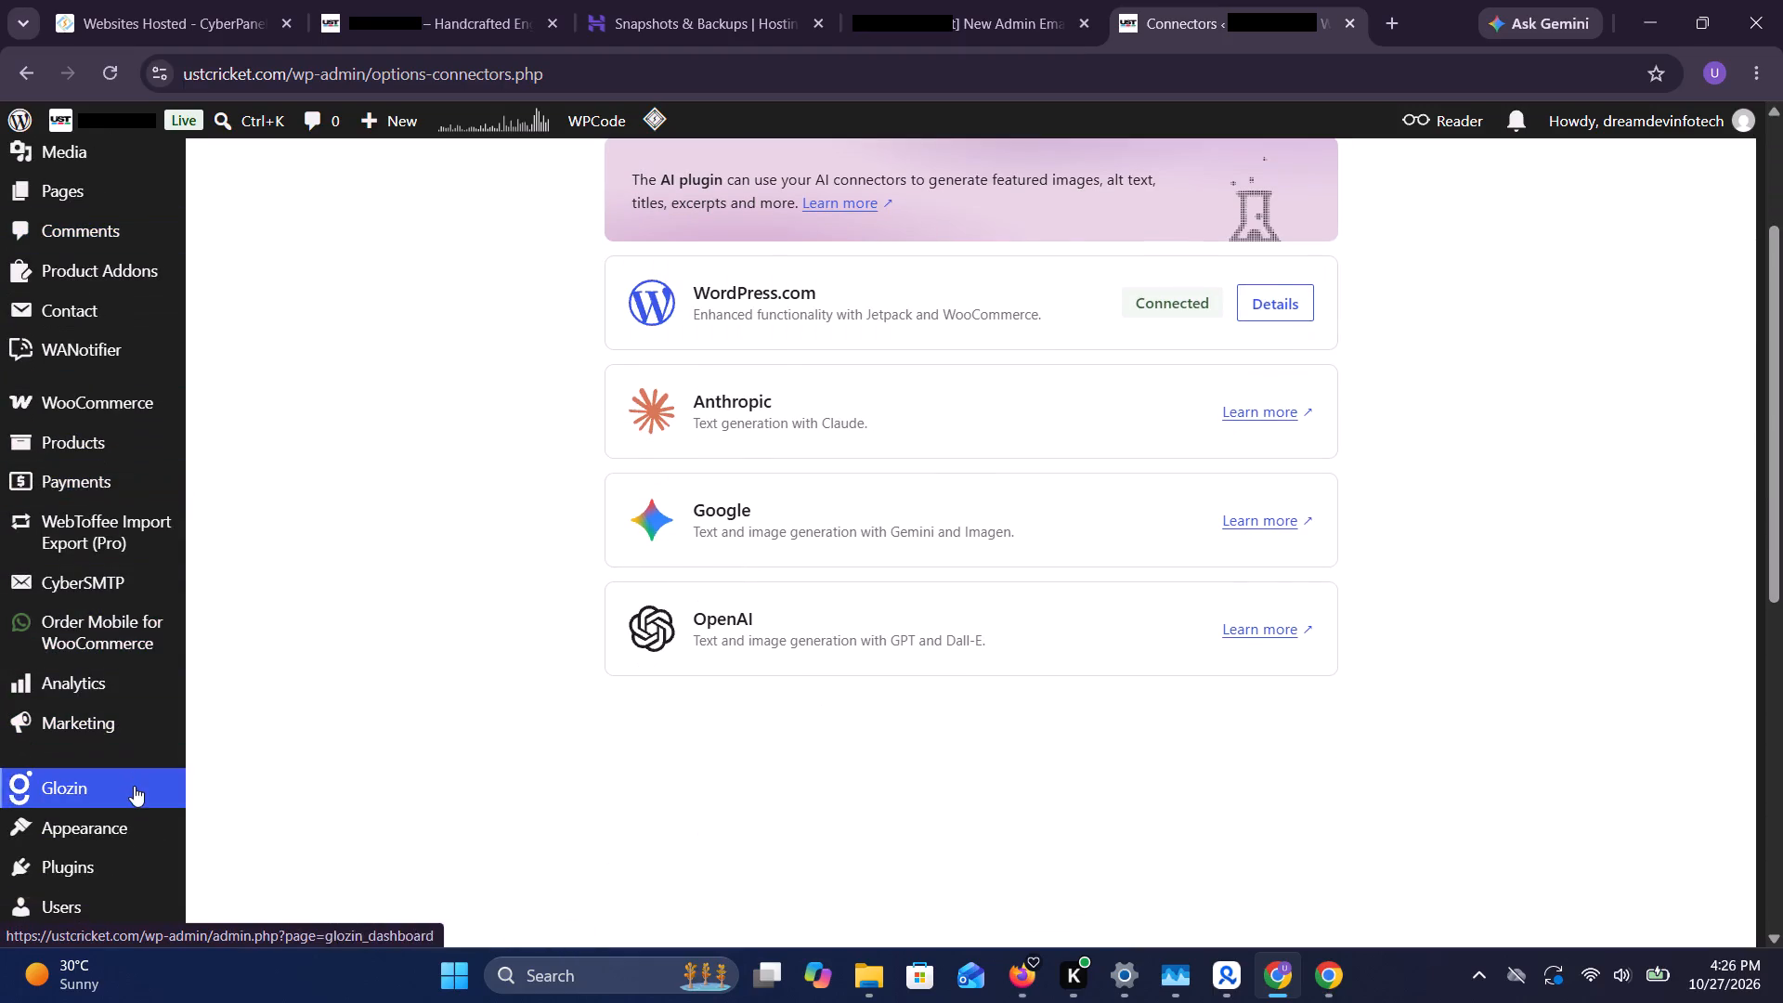
left_click(143, 858)
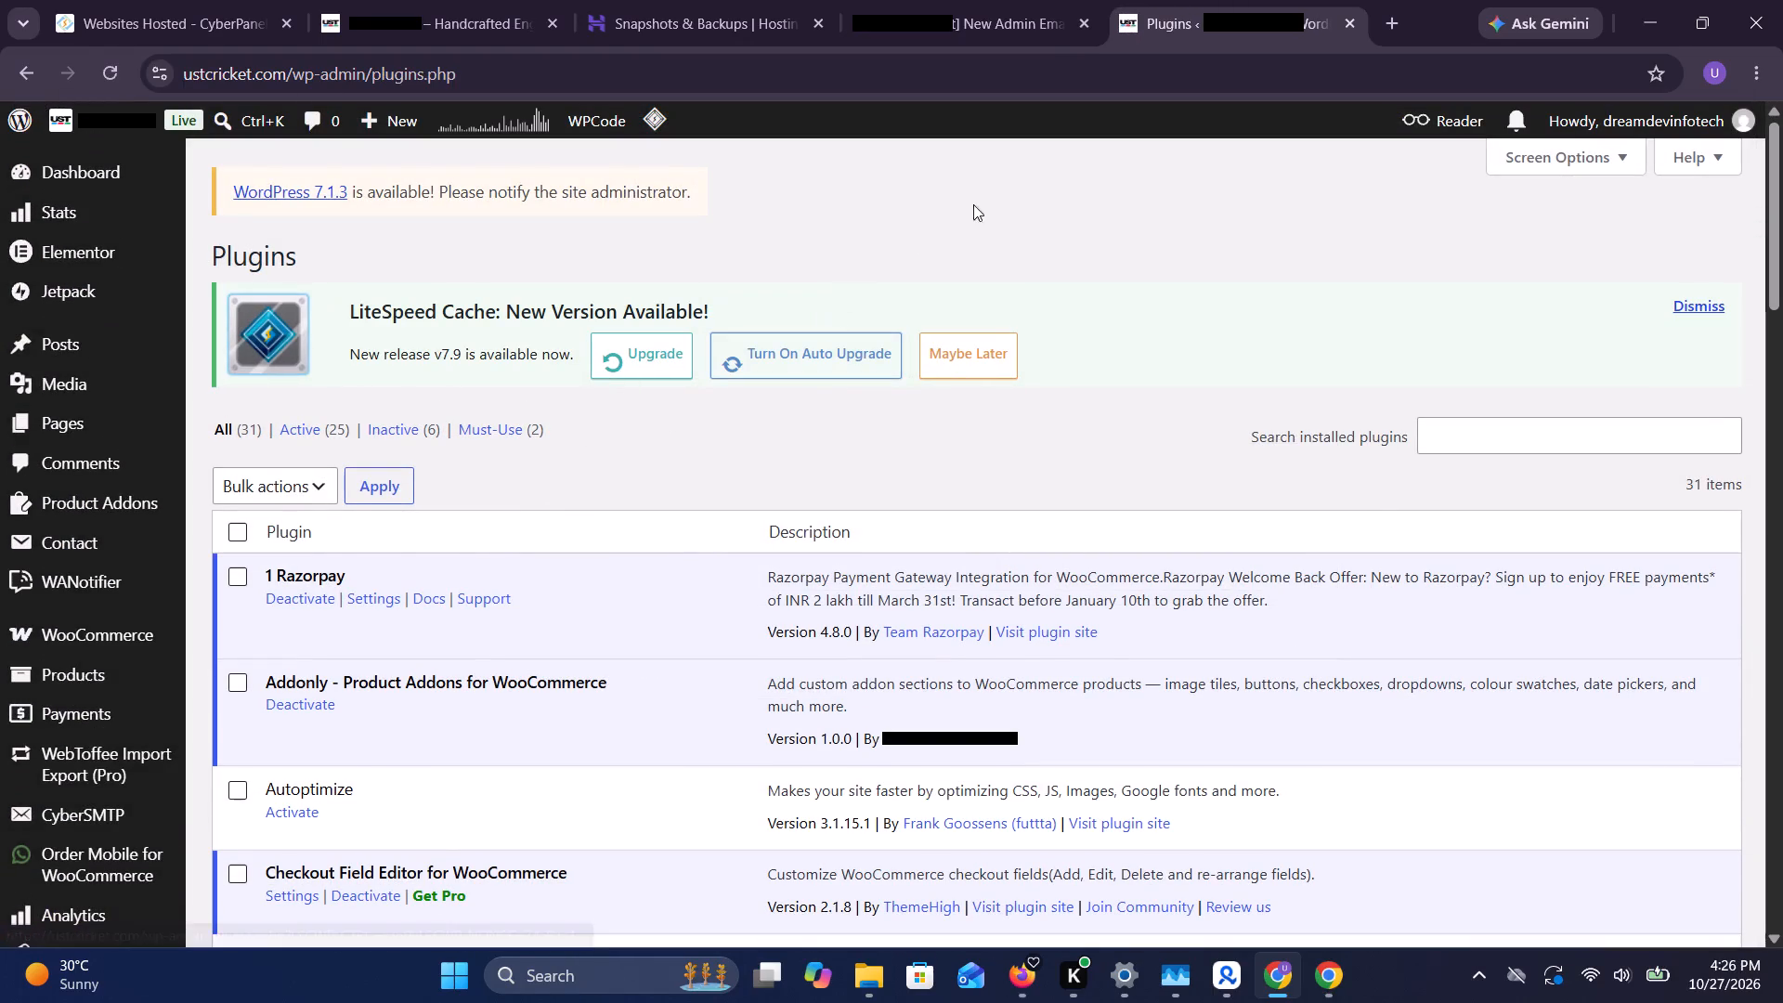
left_click(1583, 152)
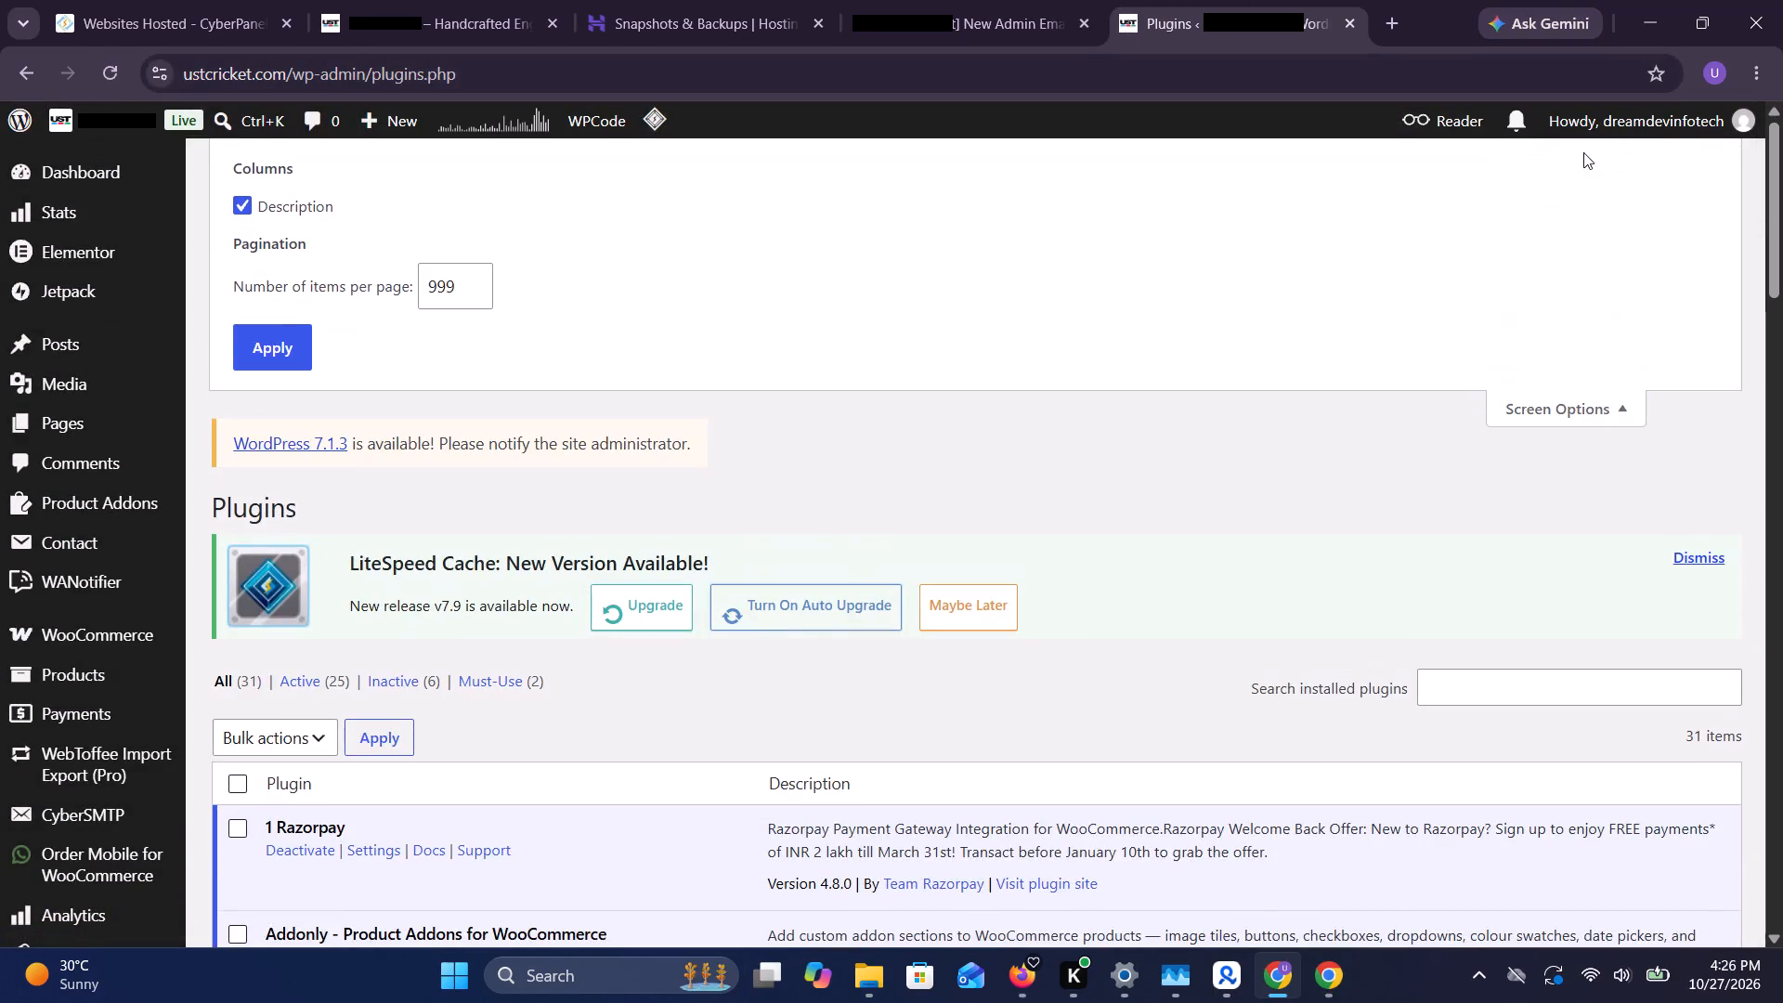
Search Google in a new tab for "add plugin not showing in wordpress".
left_click(1381, 3)
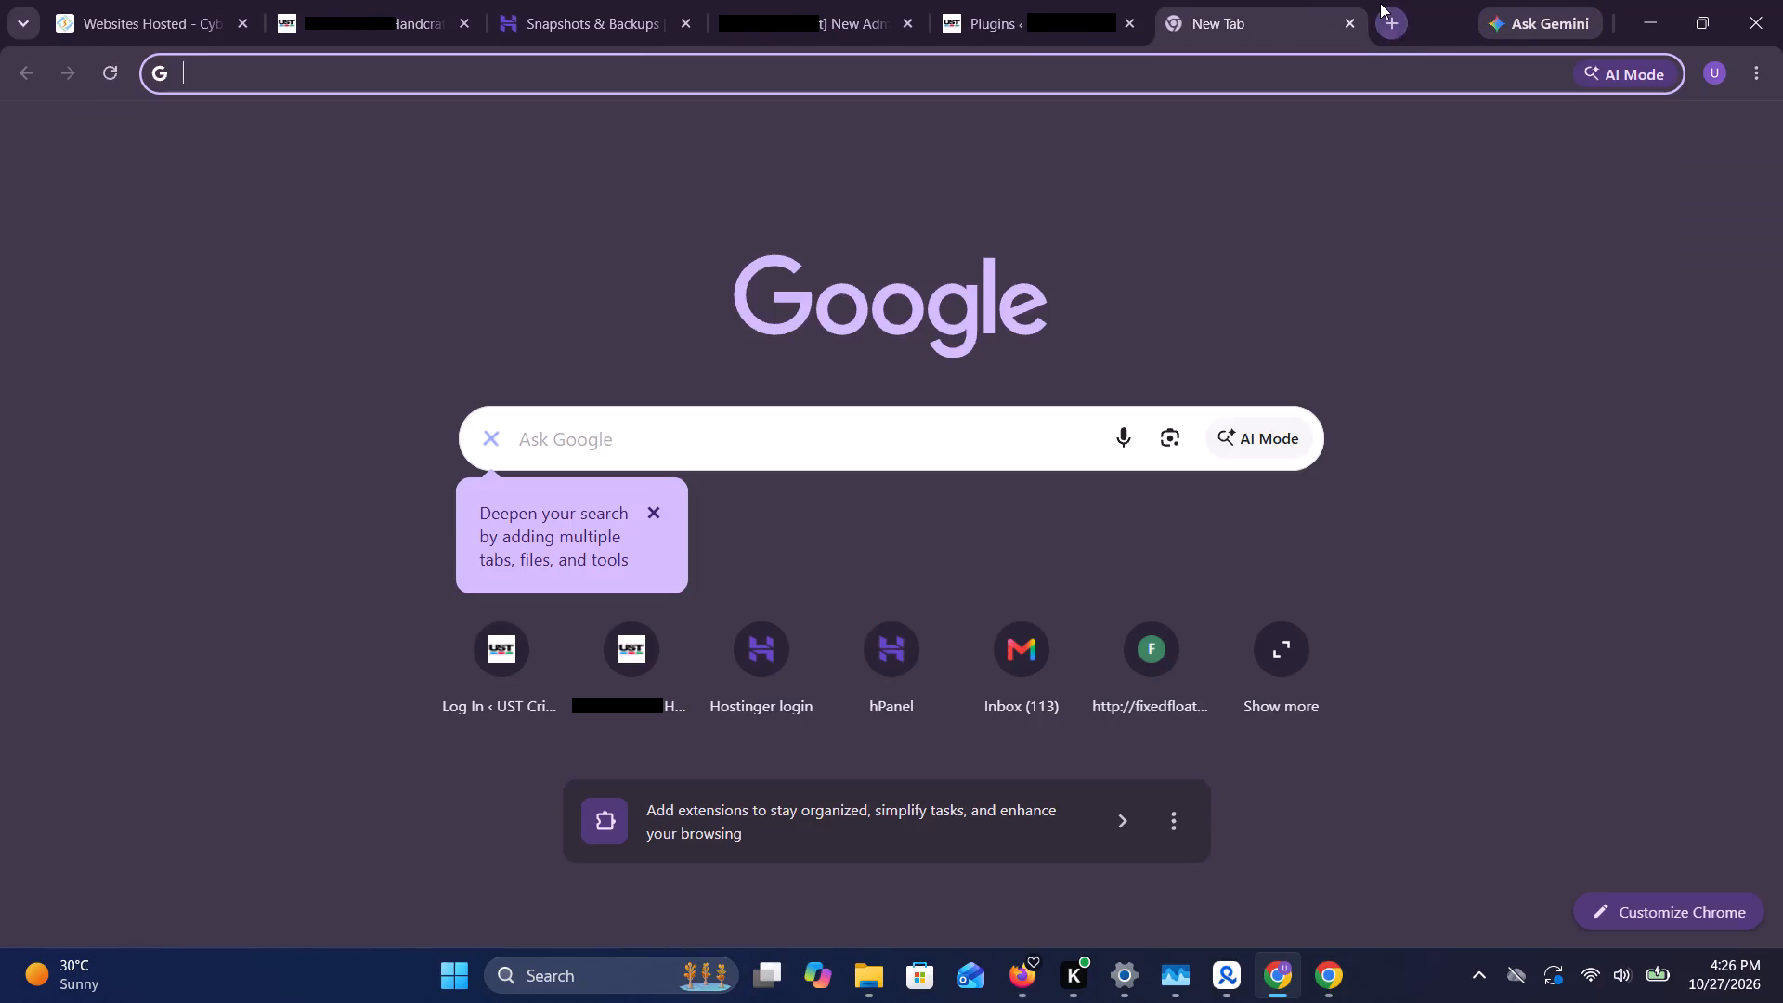
type("plh")
key("BackSpace")
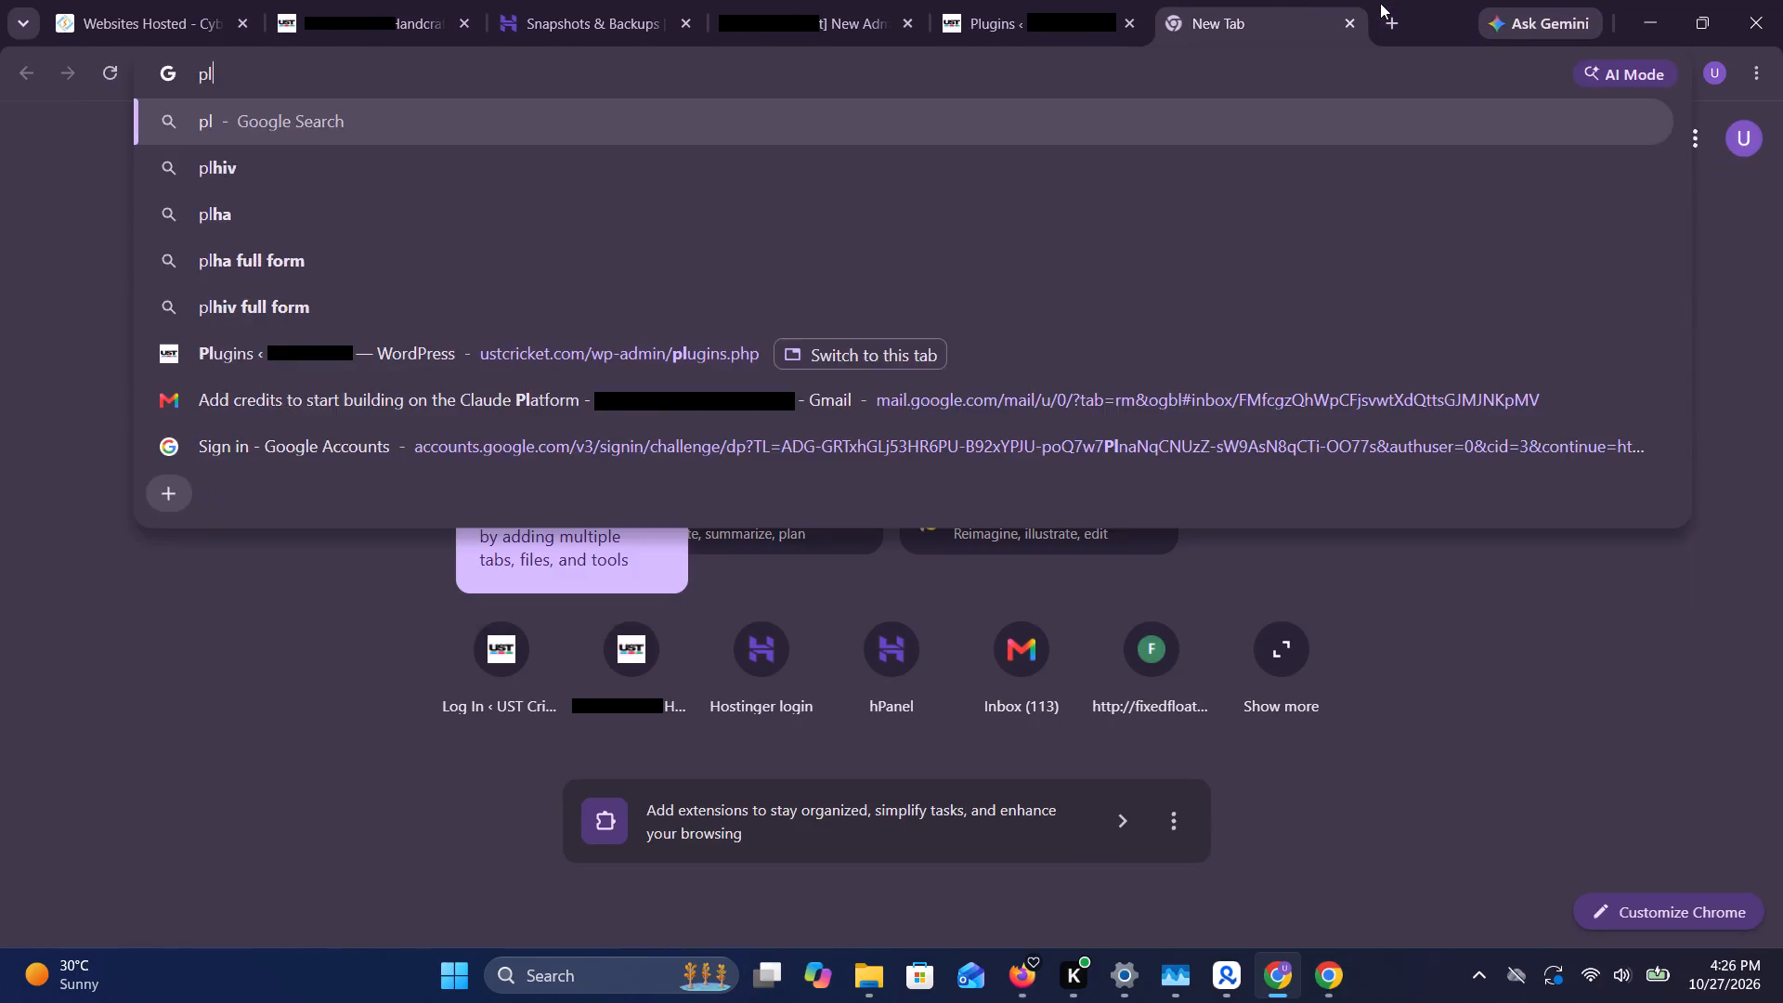
type("ugin add not")
key("space")
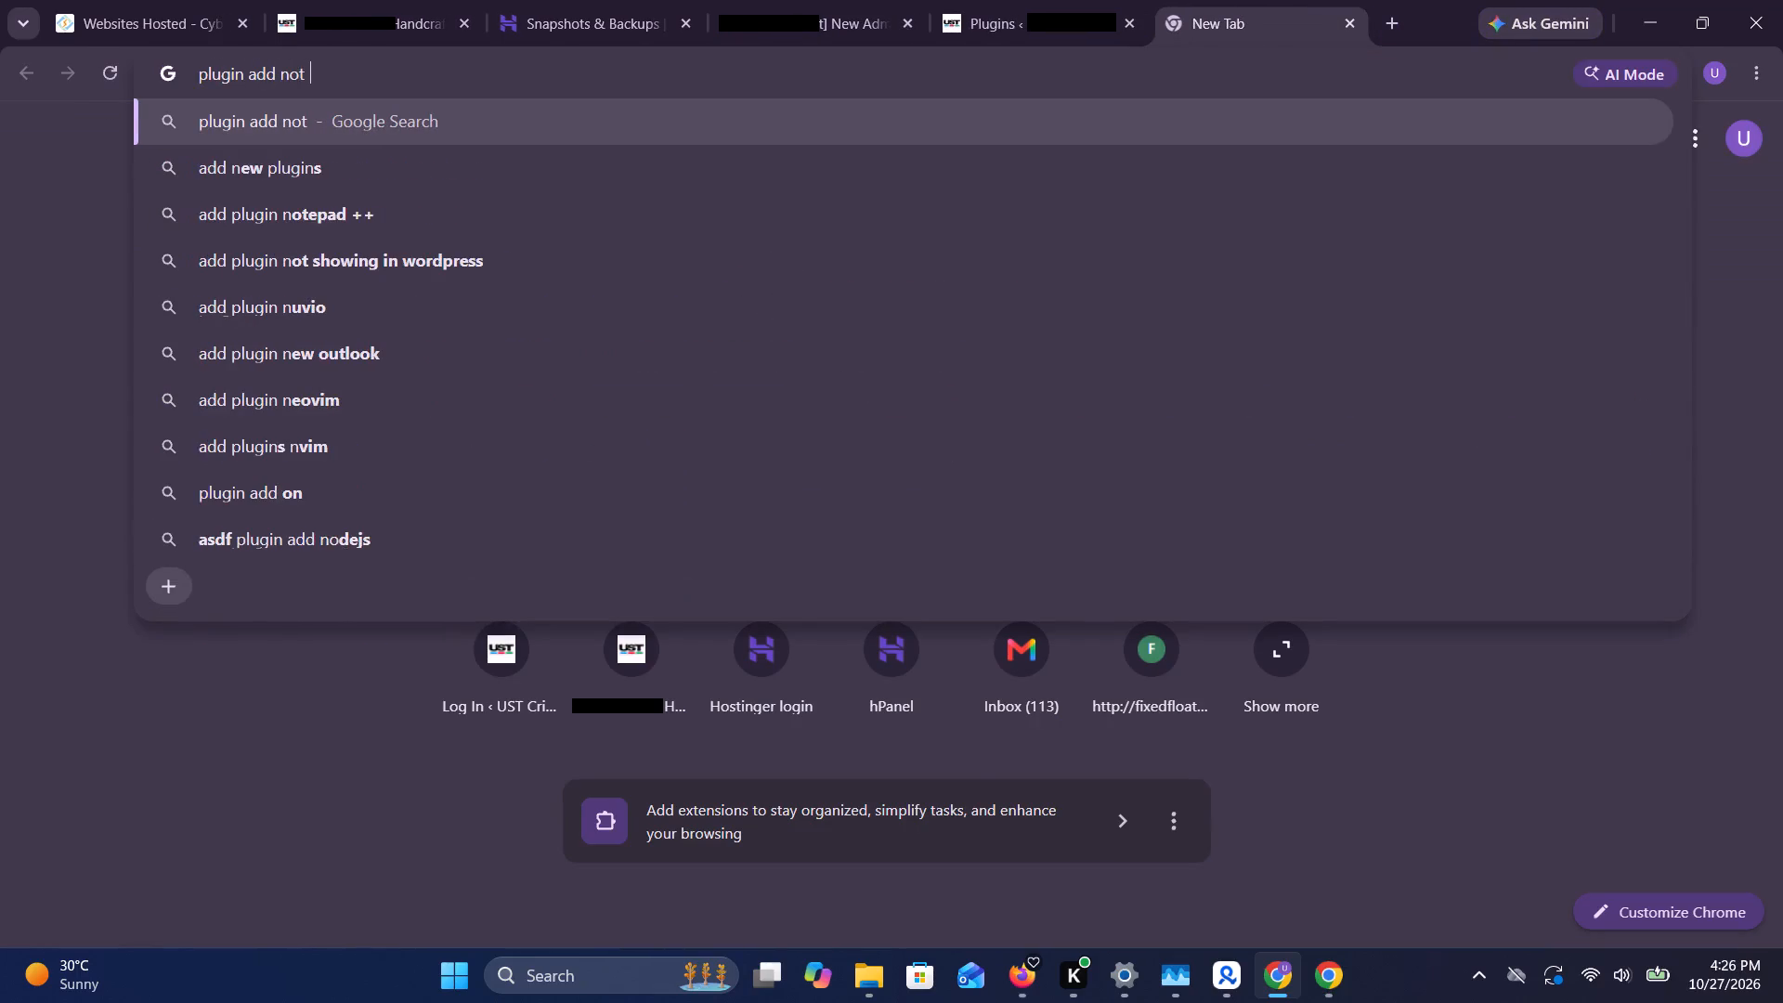
key("Down")
key("Return")
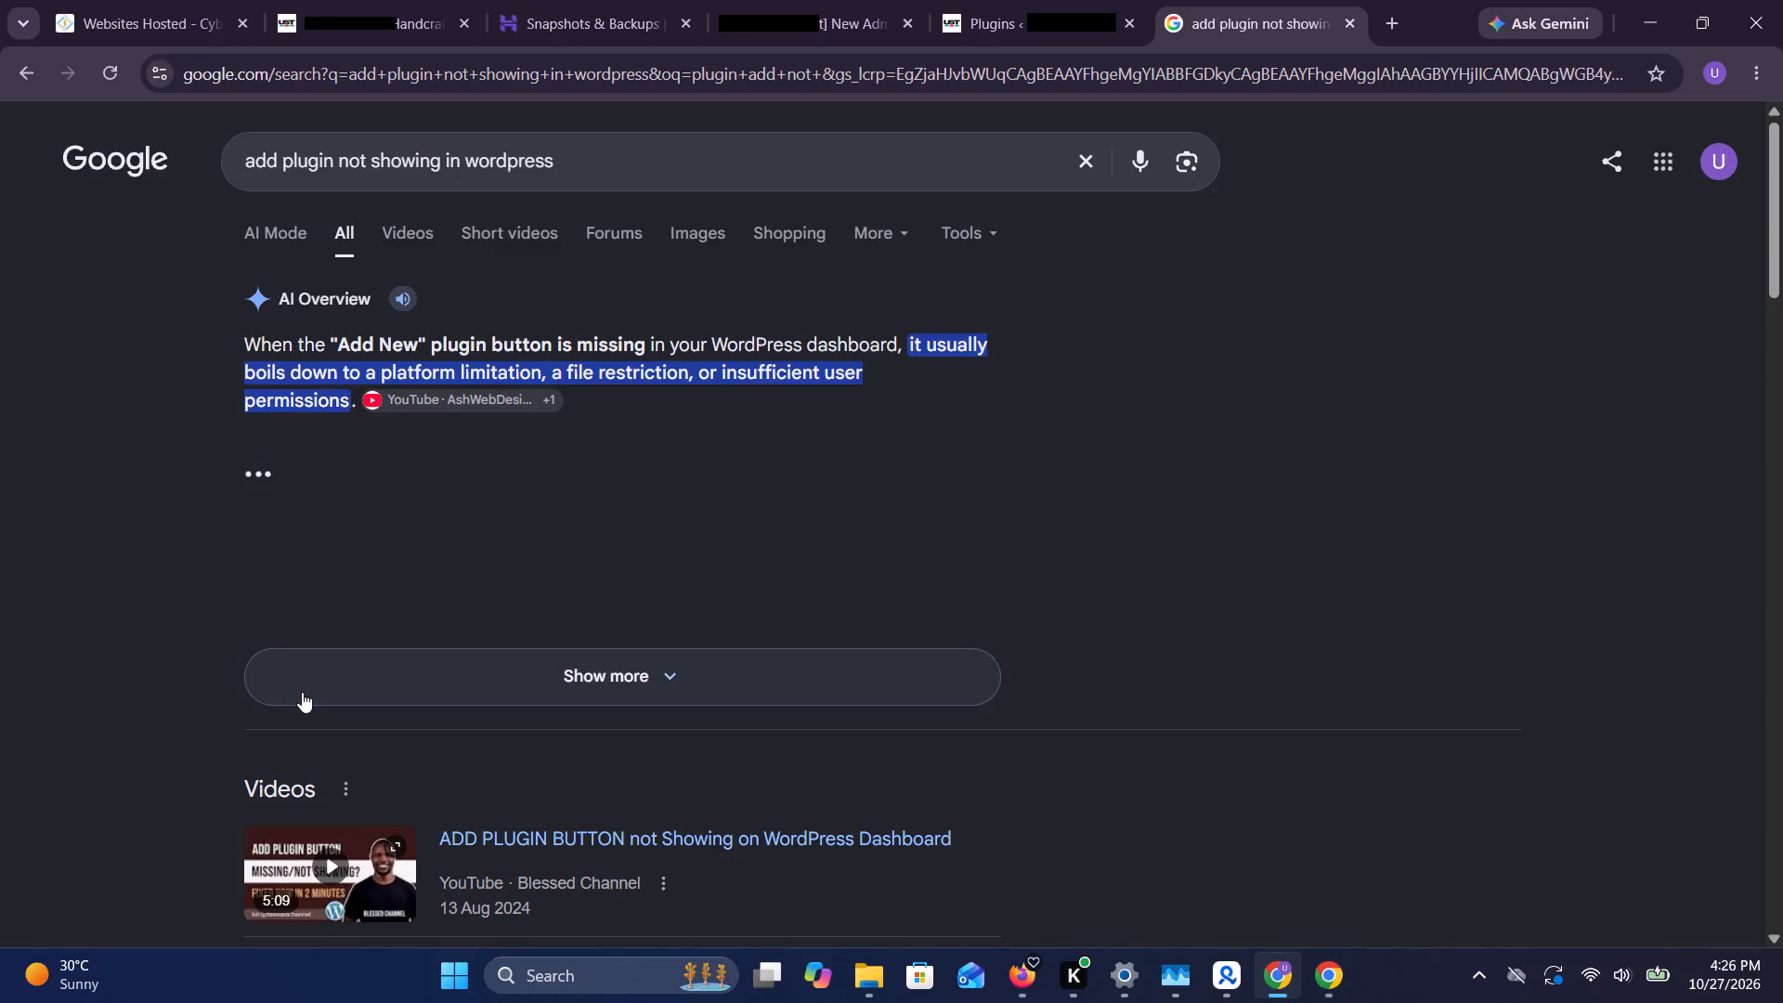
Expand the AI overview, look through the search results and open the Stack Overflow question about the missing "Add New" plugin button.
left_click(302, 692)
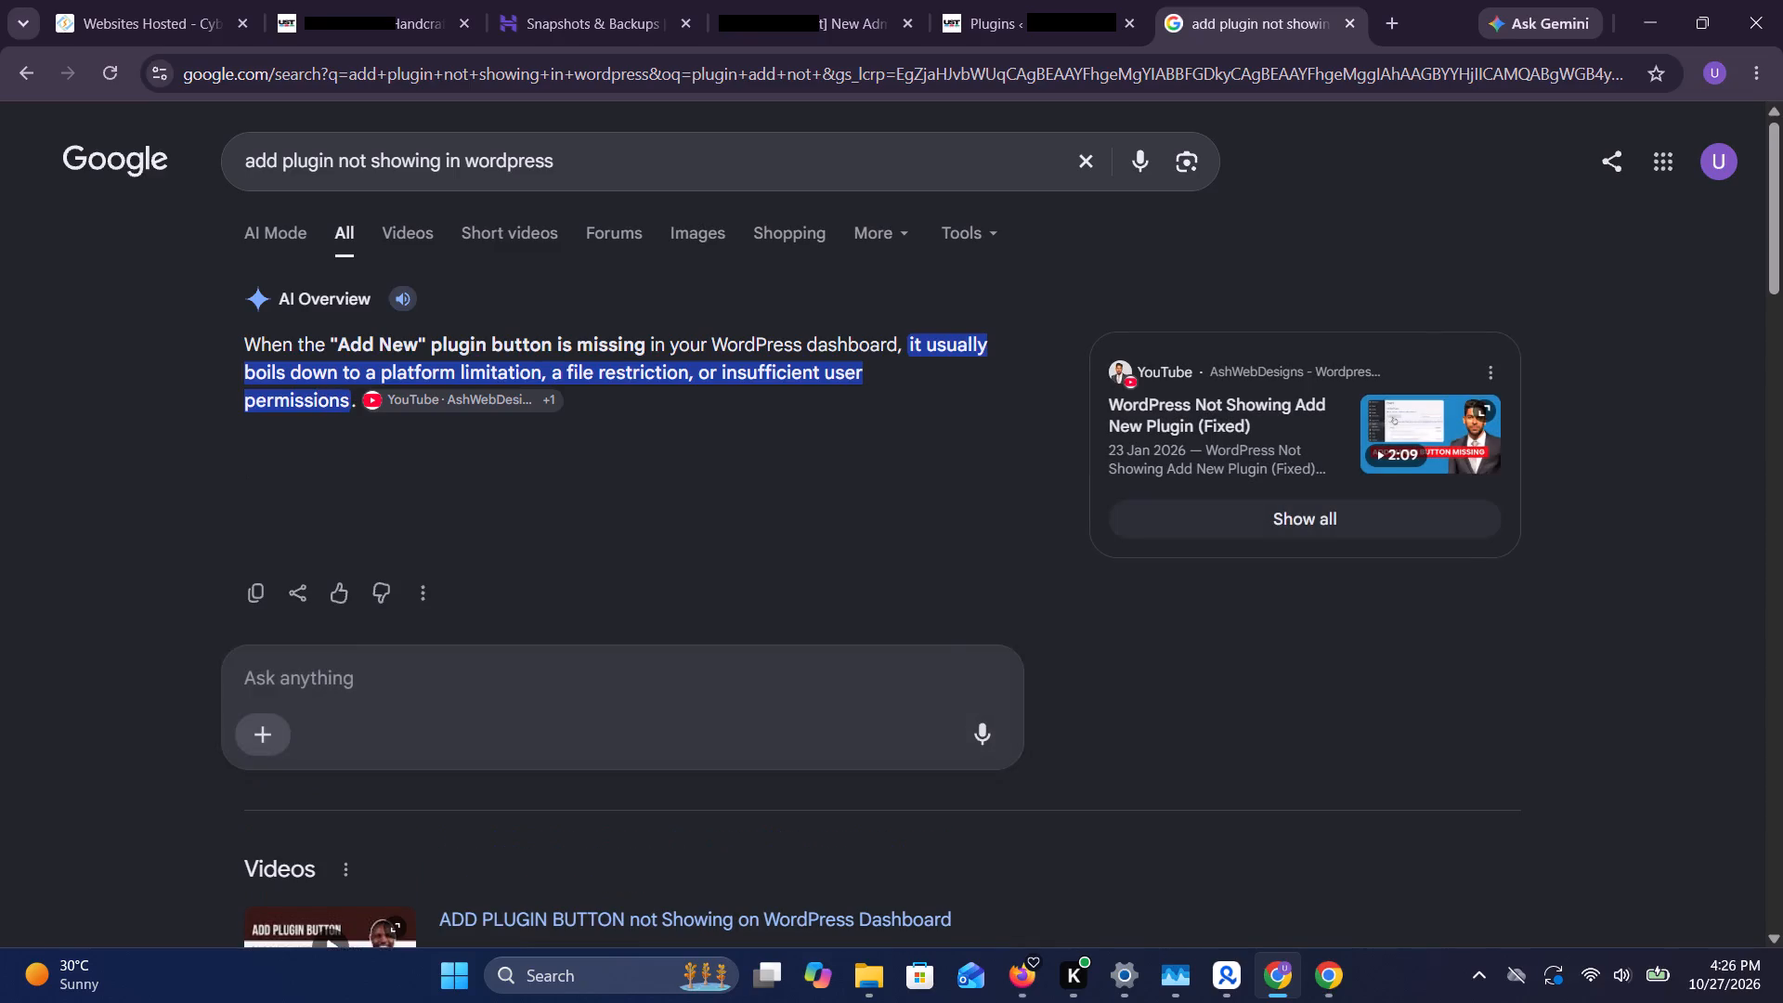
scroll(291, 669, "down", 9)
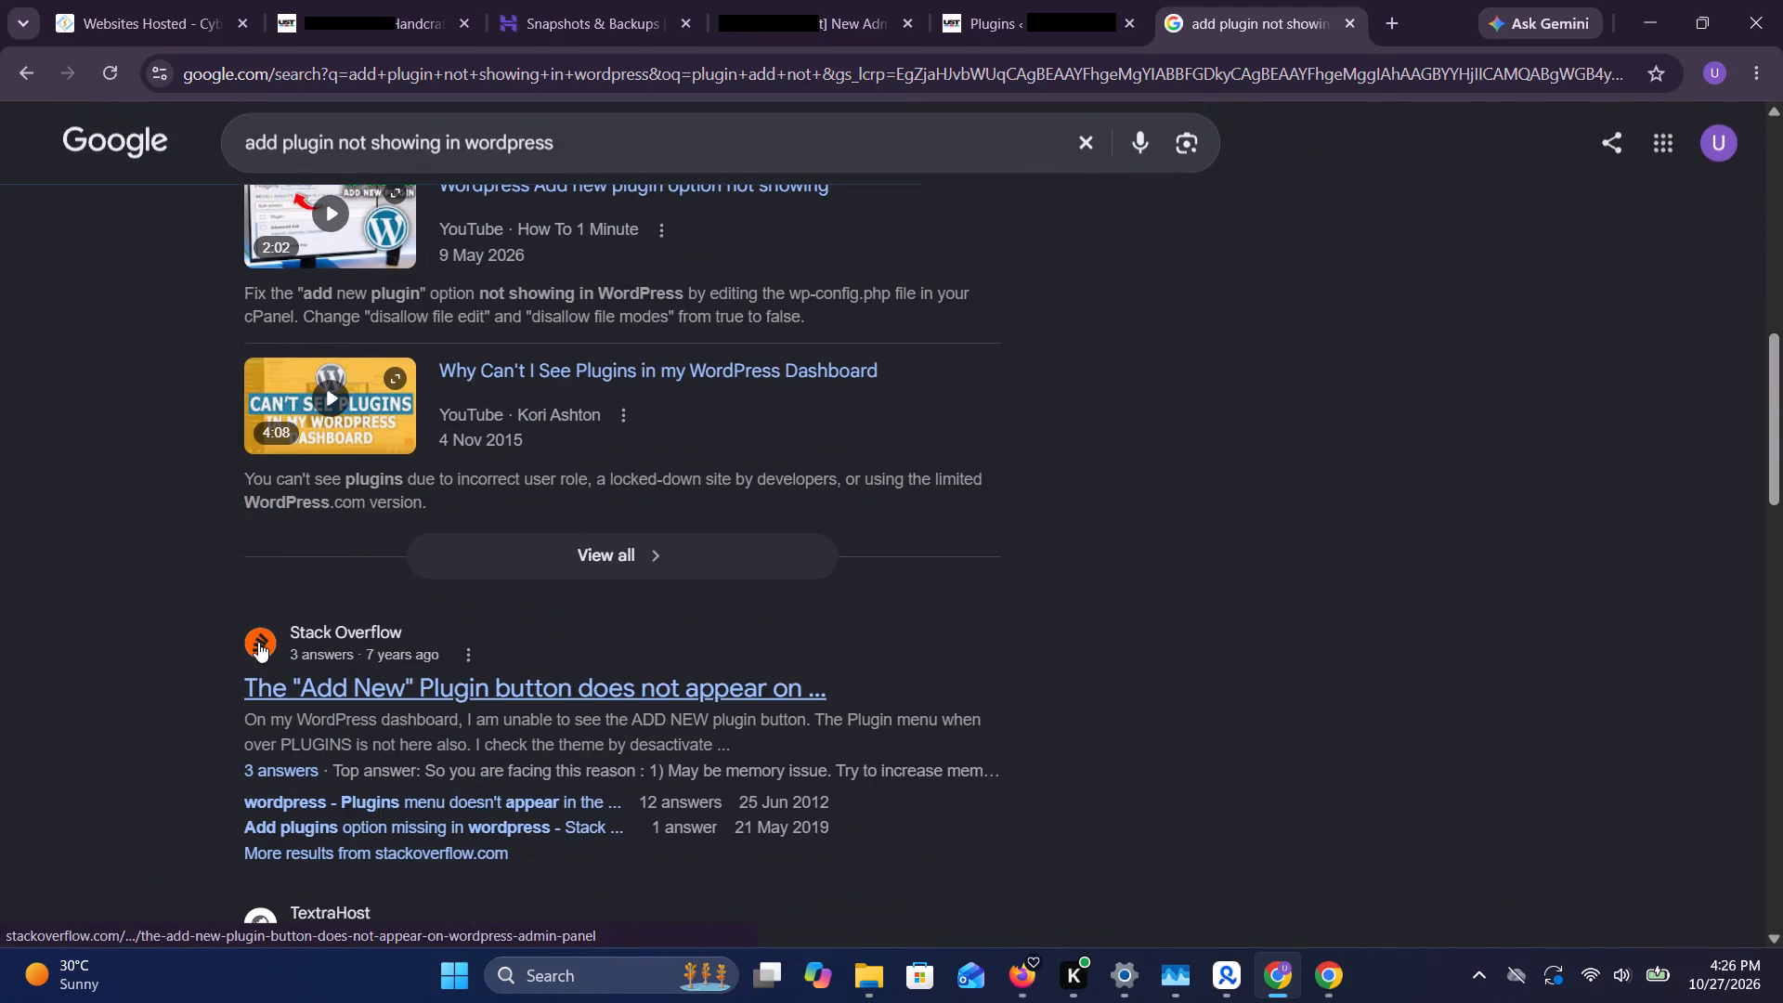
left_click(258, 642)
Return to the WordPress plugins page and check its upper area for an option to add a new plugin.
left_click(1112, 0)
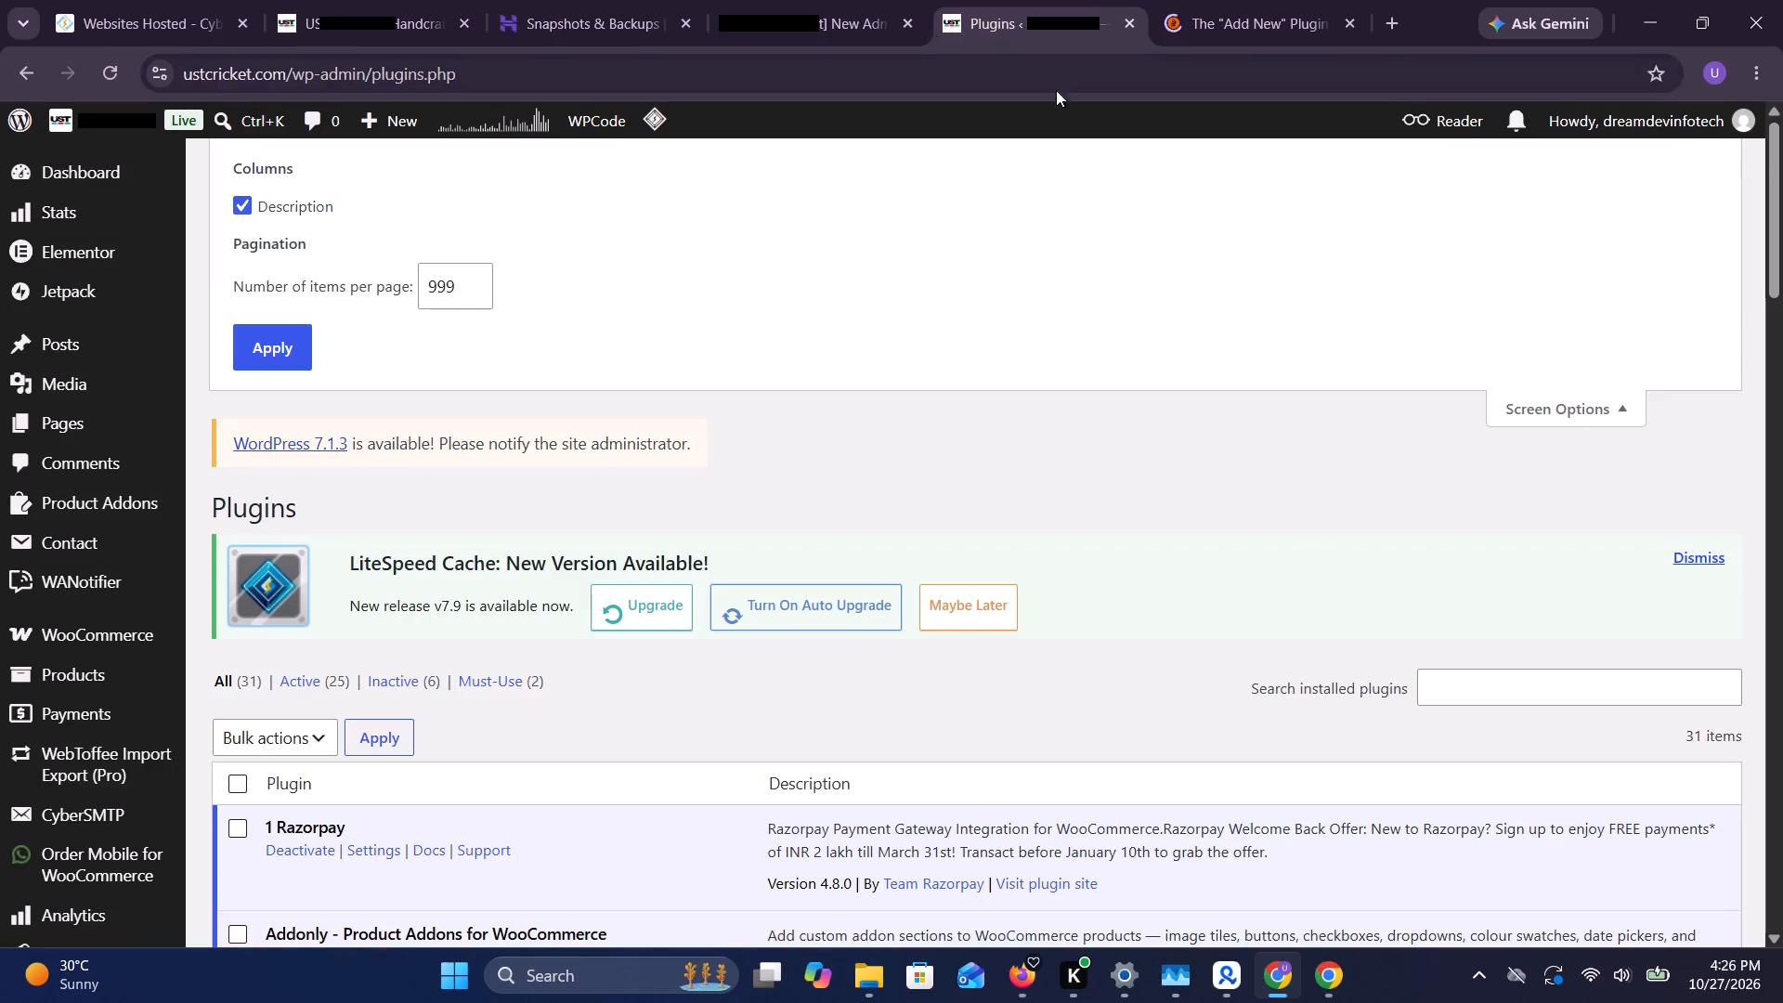
scroll(884, 314, "down", 6)
scroll(875, 331, "up", 3)
scroll(875, 331, "down", 1)
scroll(875, 331, "up", 2)
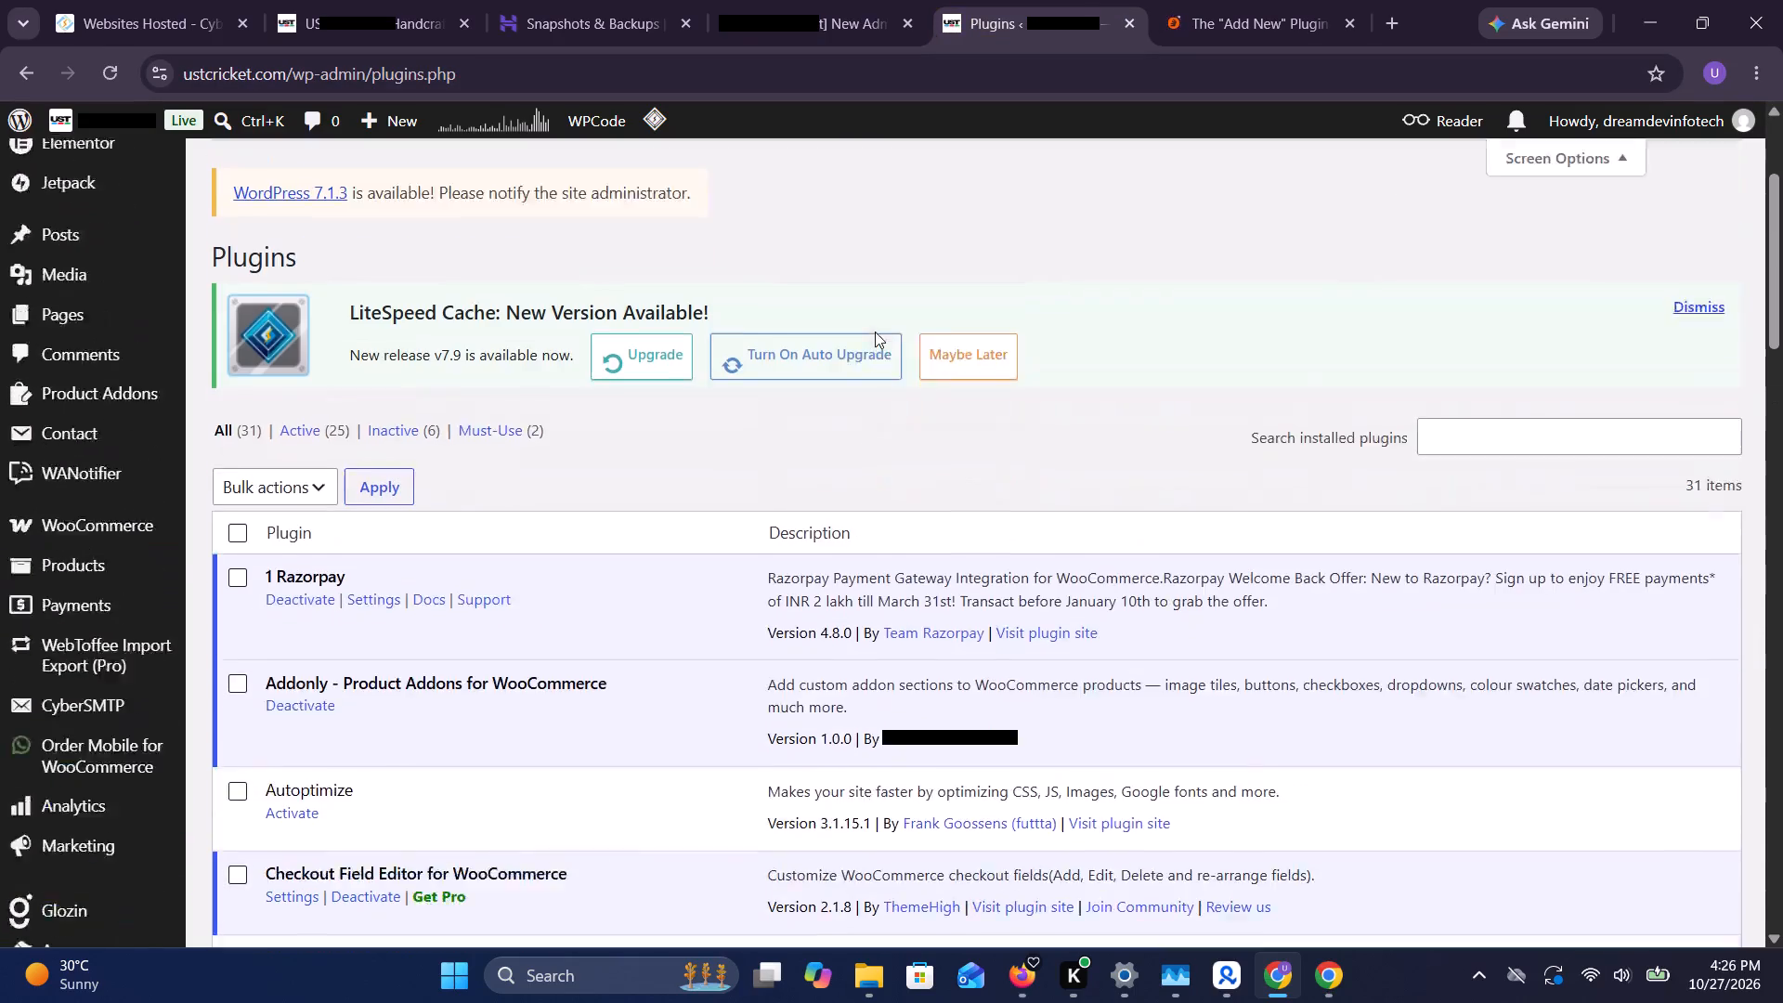
scroll(875, 332, "up", 4)
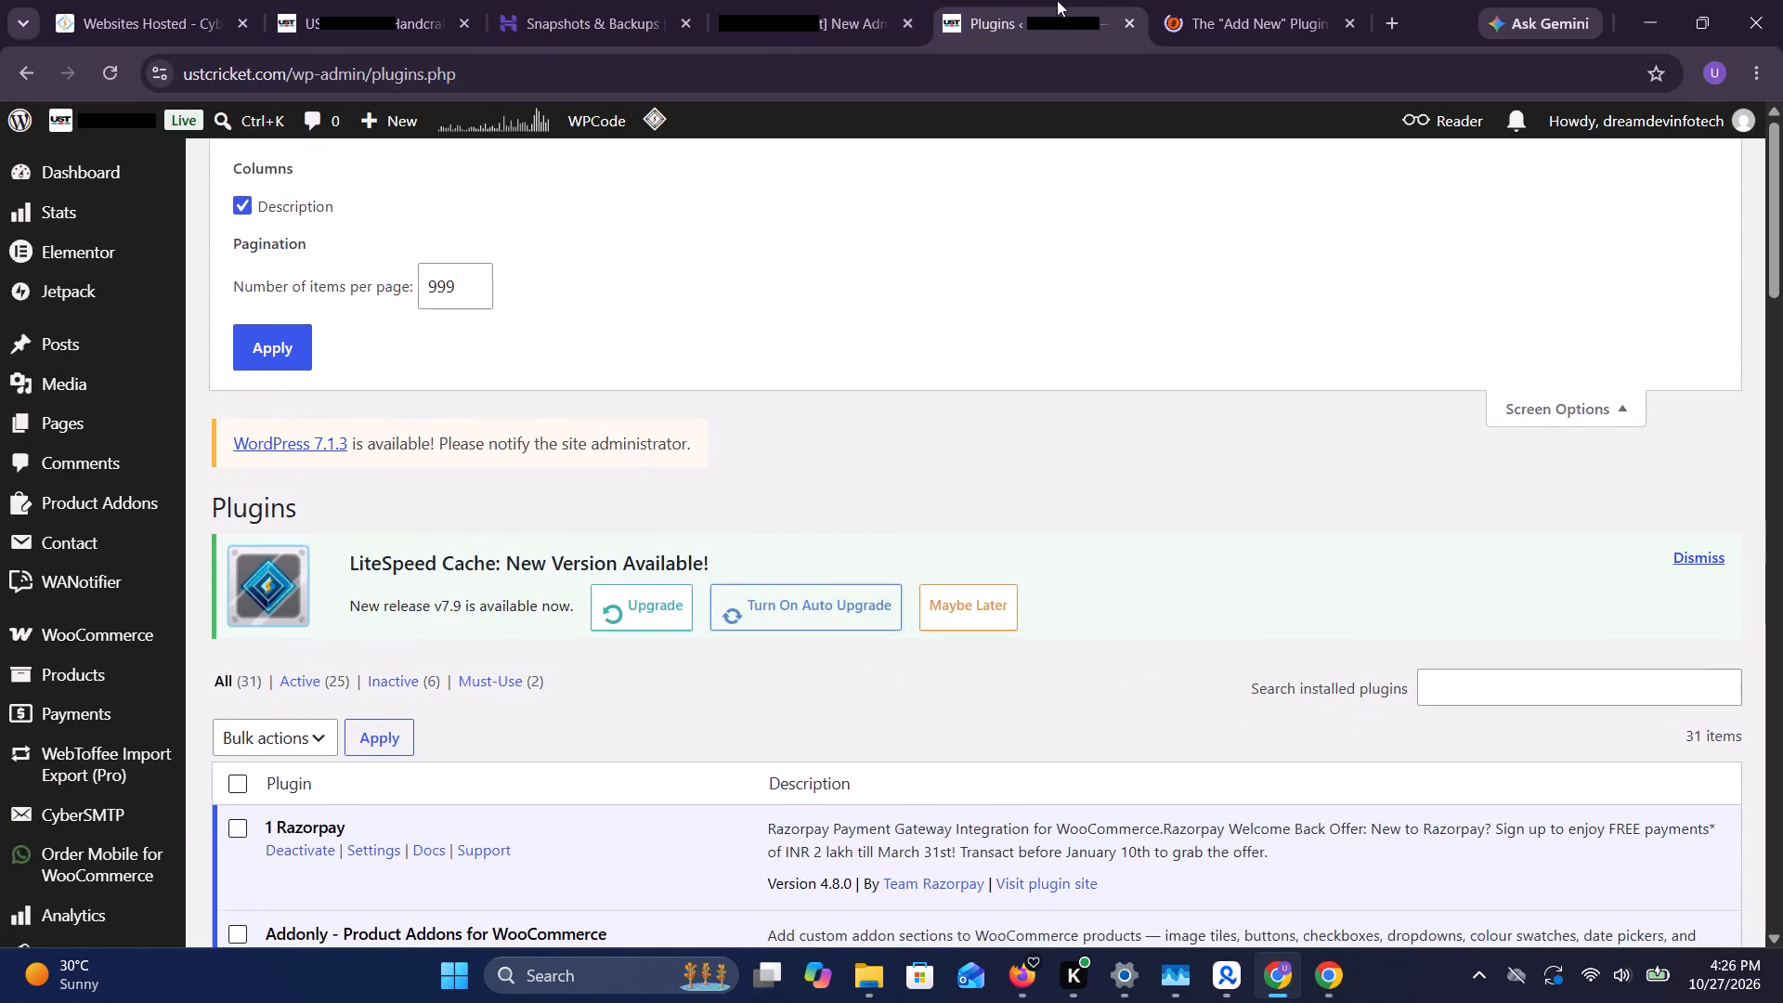